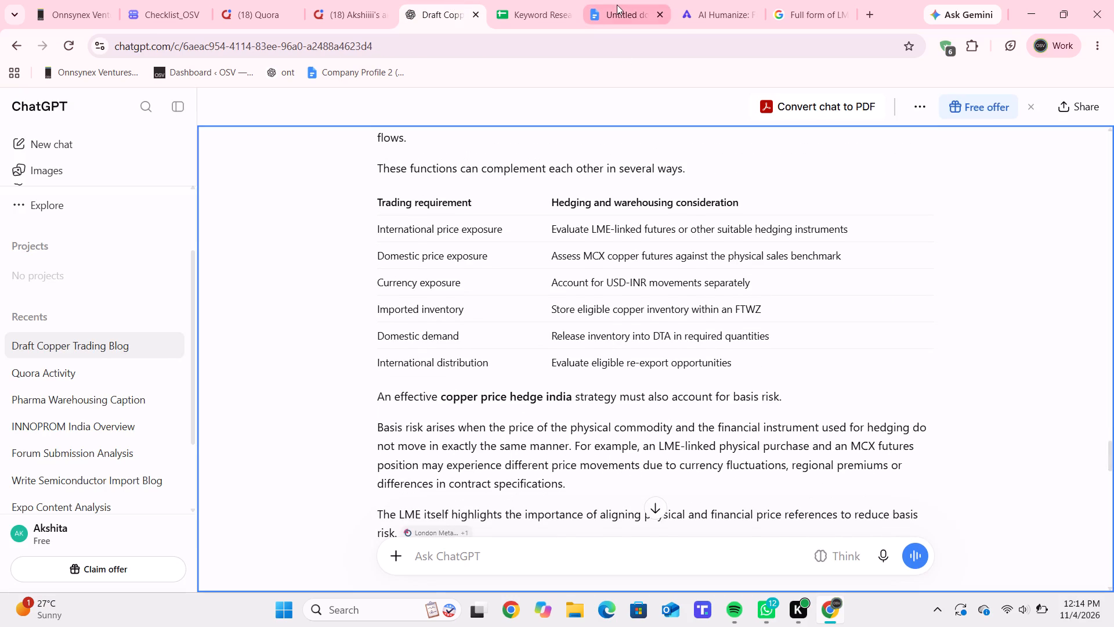
left_click(617, 5)
left_click(560, 430)
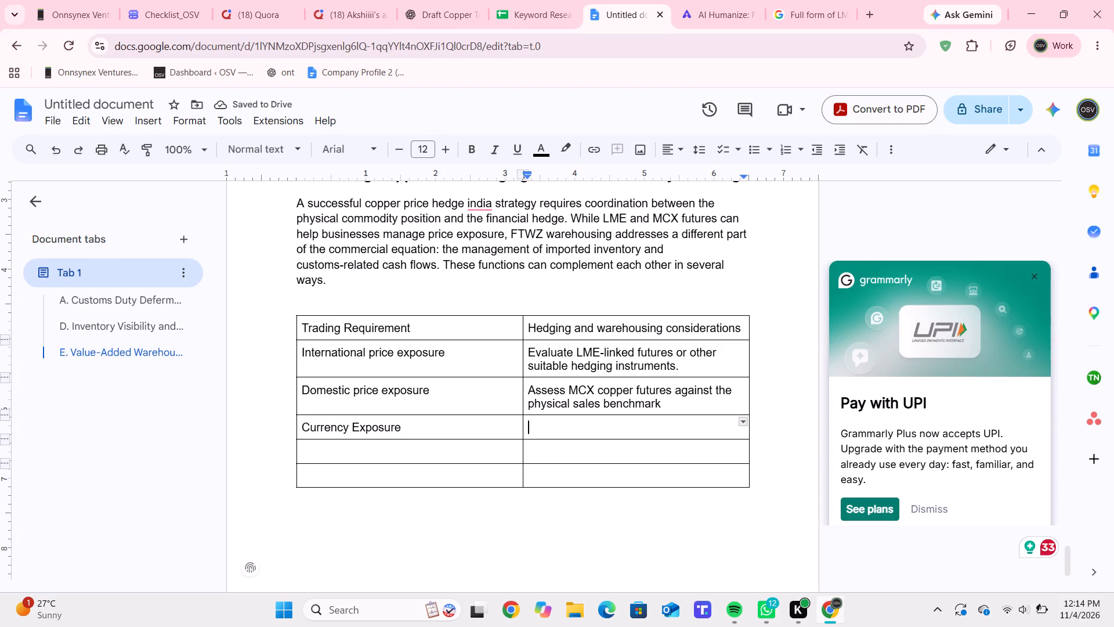
key("shift+a")
type("ccounr")
key("space")
key("BackSpace")
key("BackSpace")
type("t")
key("space")
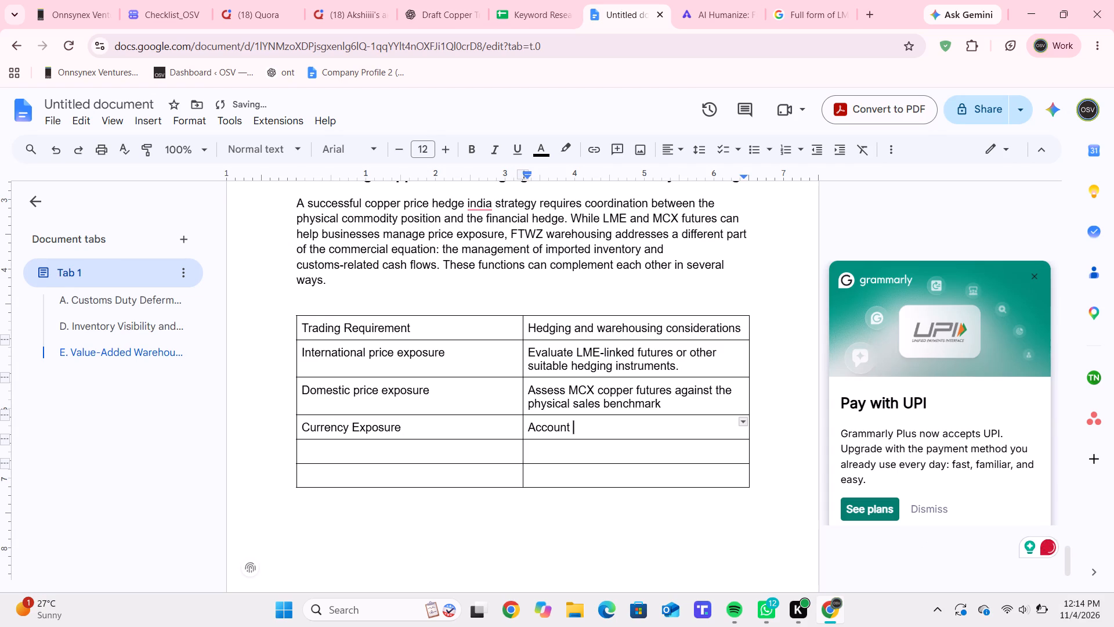
Extend the currency exposure consideration with "for USD-INR", checking the wording against the ChatGPT draft.
left_click(443, 0)
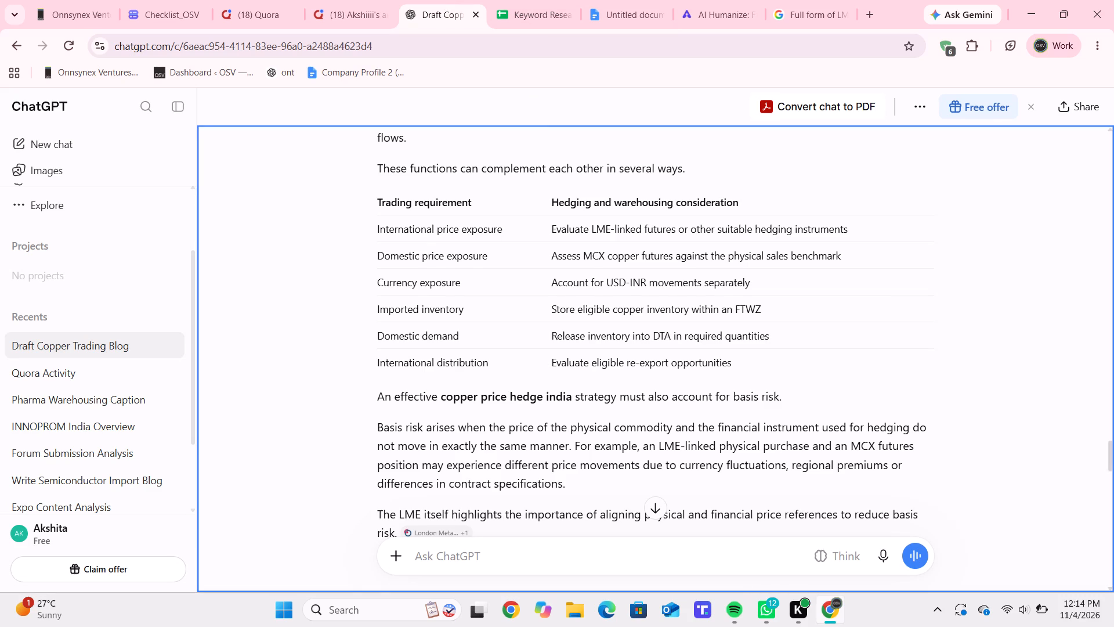
left_click(630, 17)
type("for")
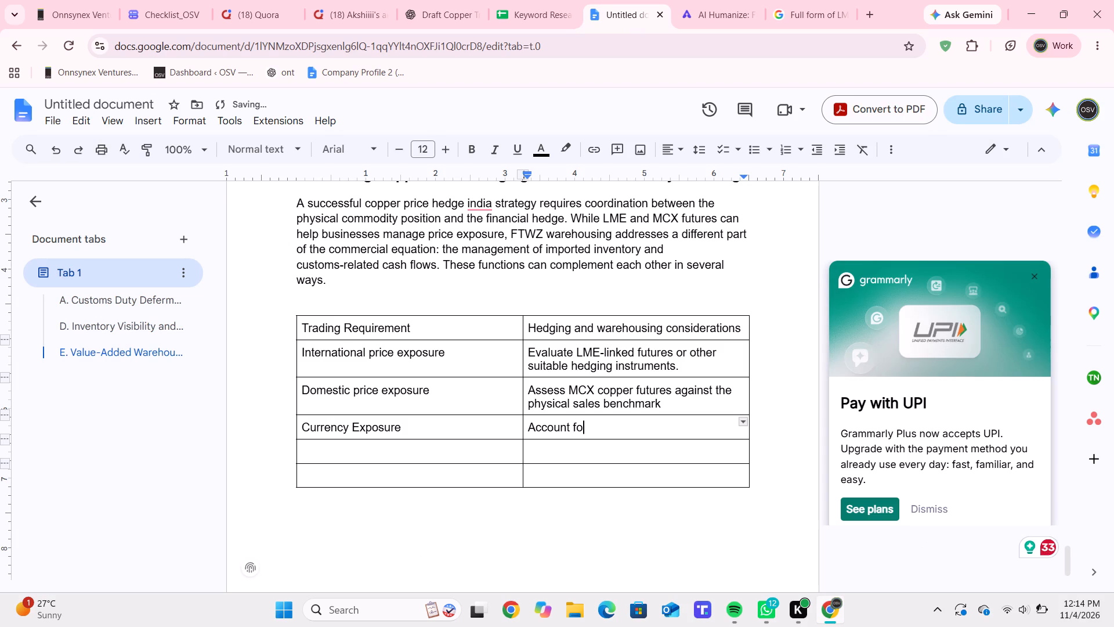
key("space")
type("USD")
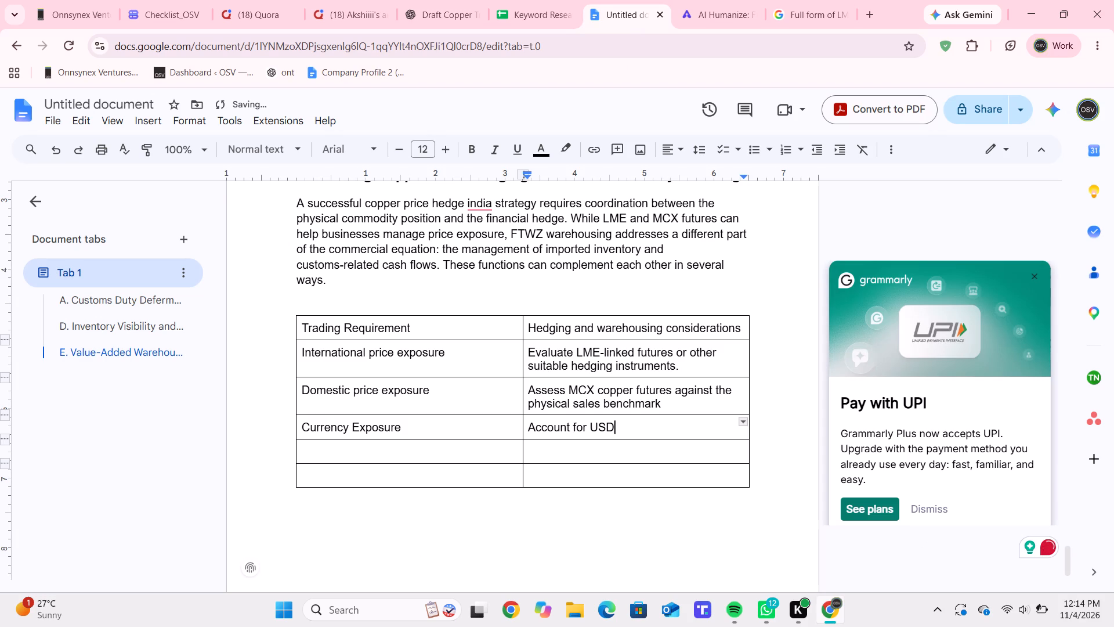
type("-")
key("space")
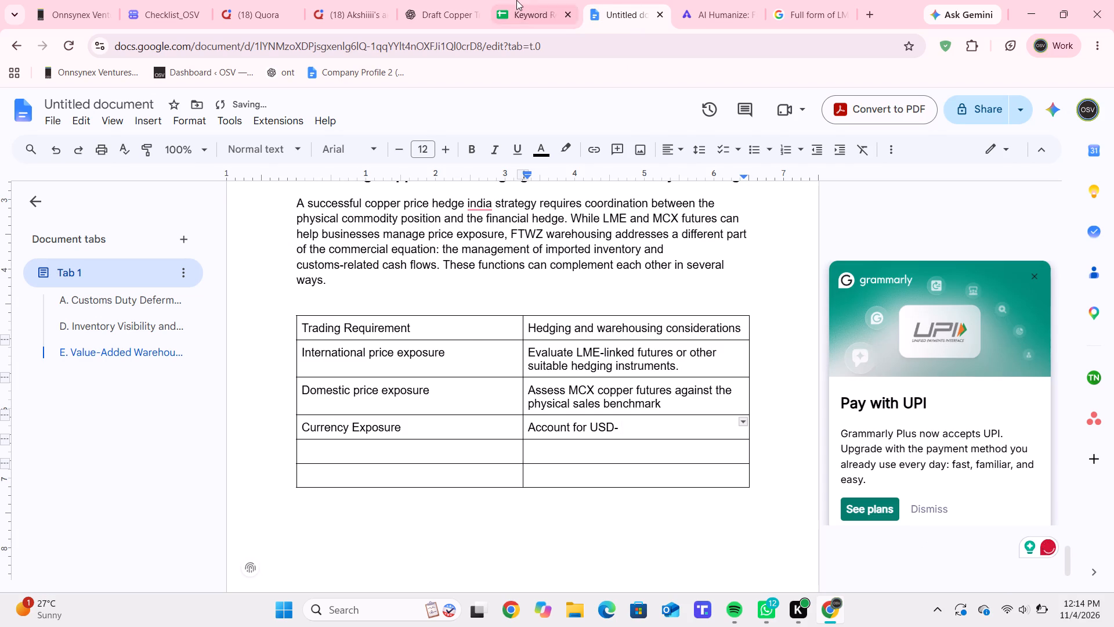
left_click(511, 0)
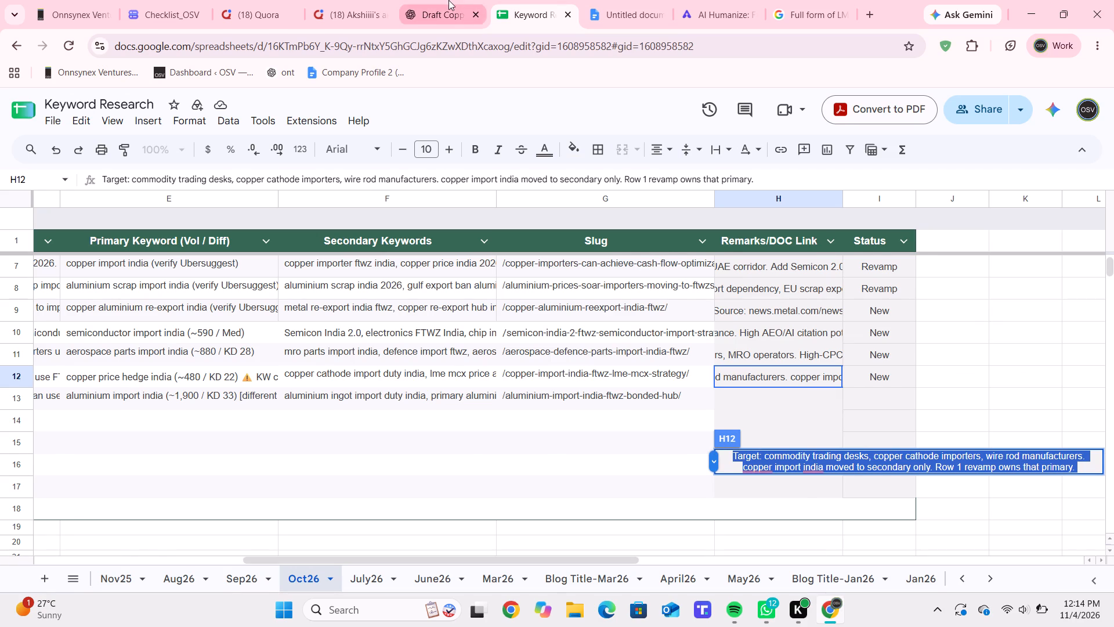
left_click(449, 0)
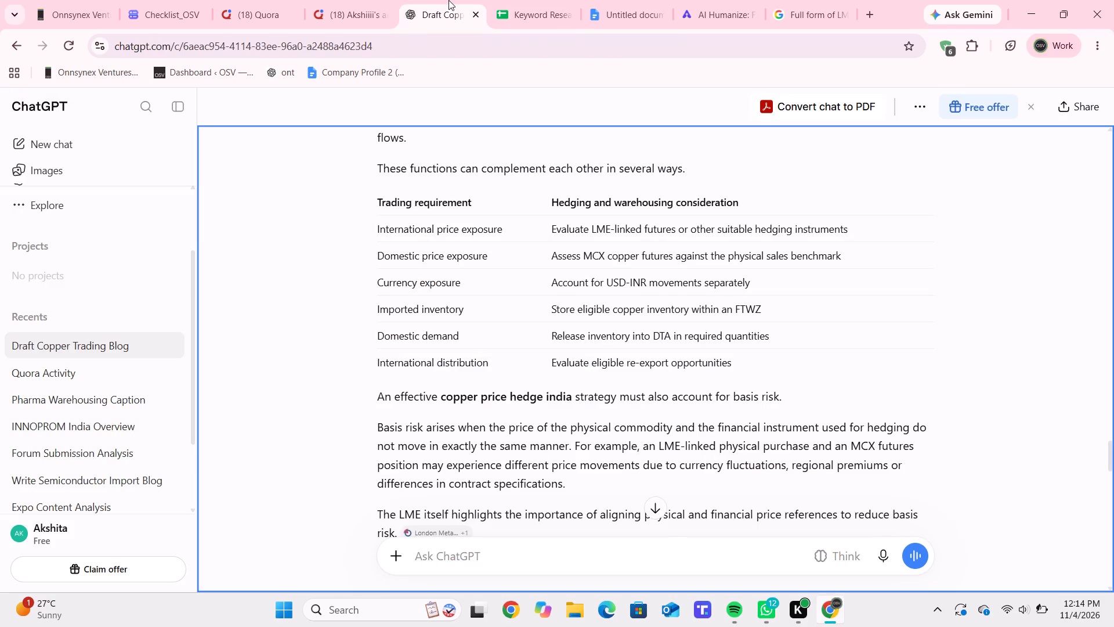
left_click(607, 0)
key("BackSpace")
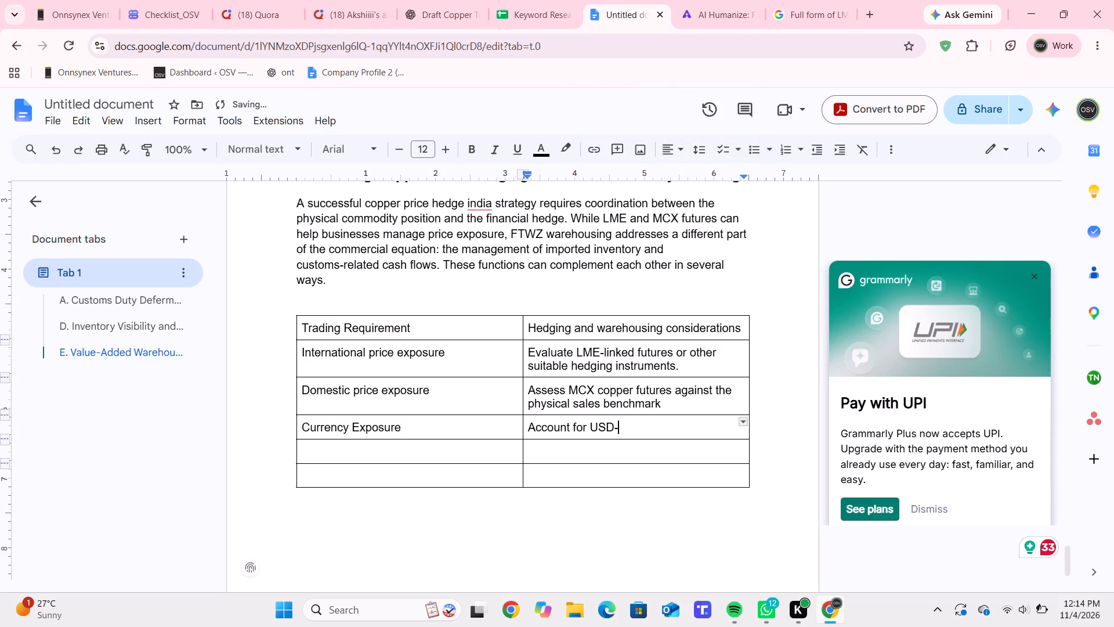
type("INR")
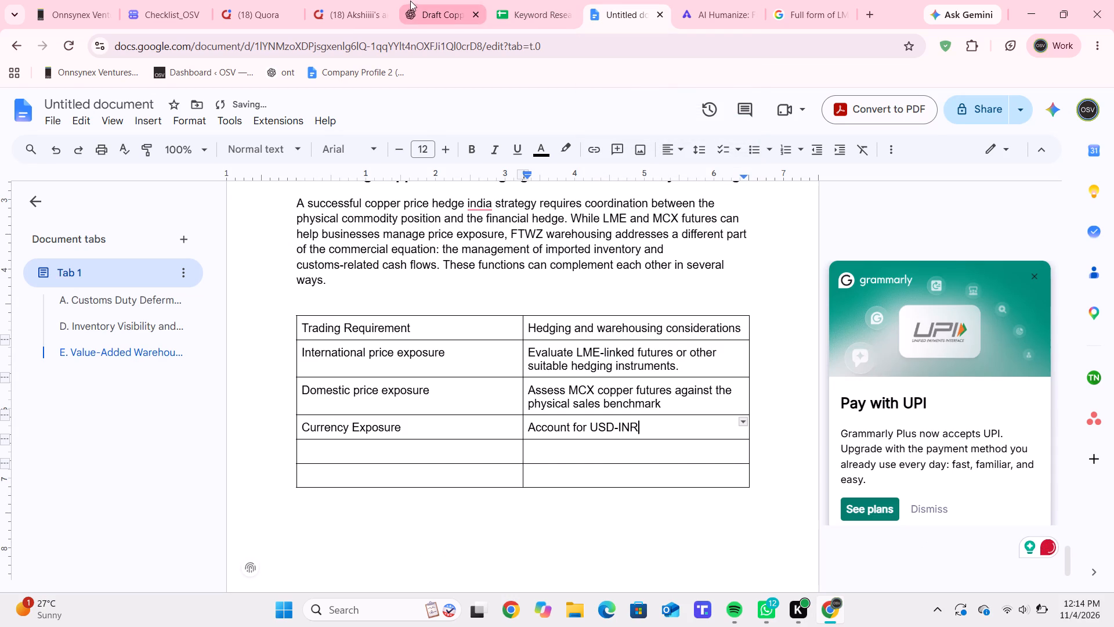
Complete the currency exposure consideration with "movements separately", following the matching row in the ChatGPT draft.
left_click(412, 1)
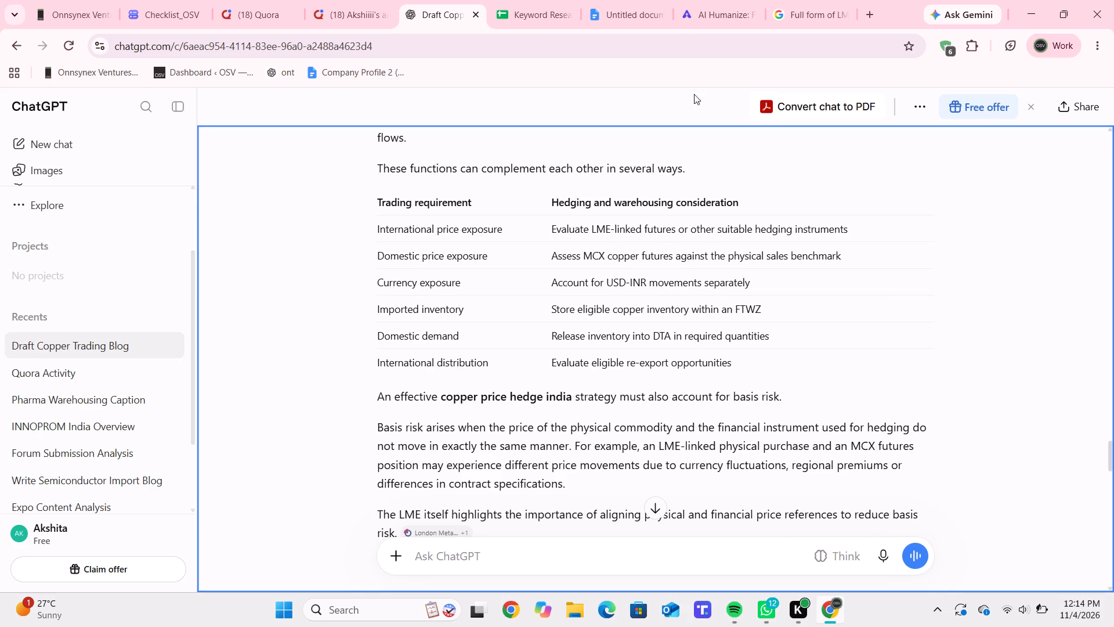
left_click(628, 3)
key("space")
type("movementa")
key("BackSpace")
type("s")
key("space")
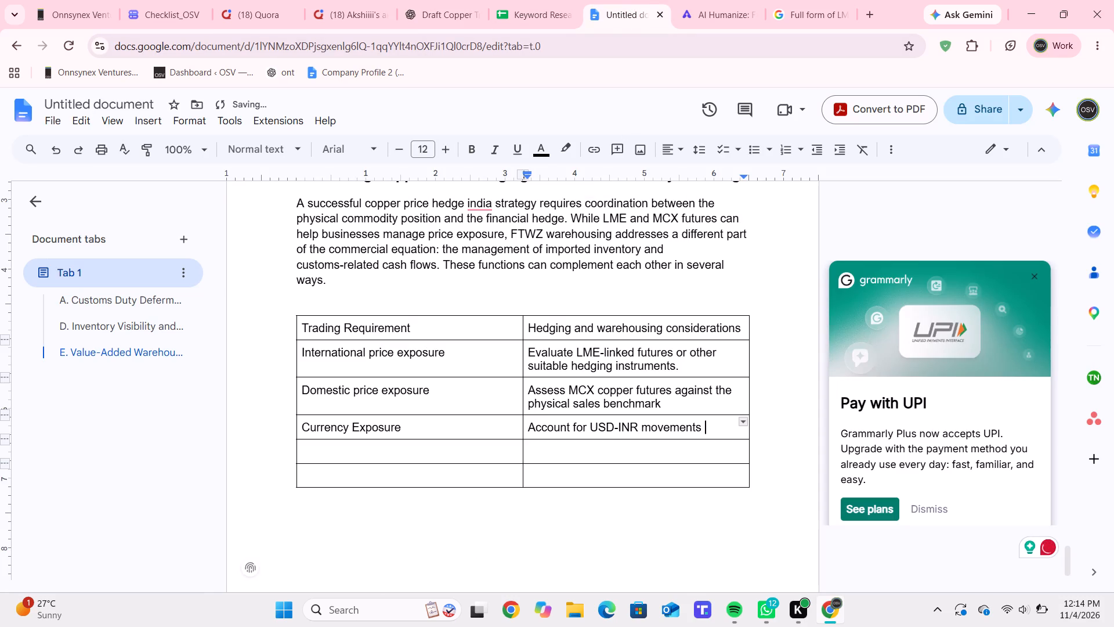
left_click(454, 0)
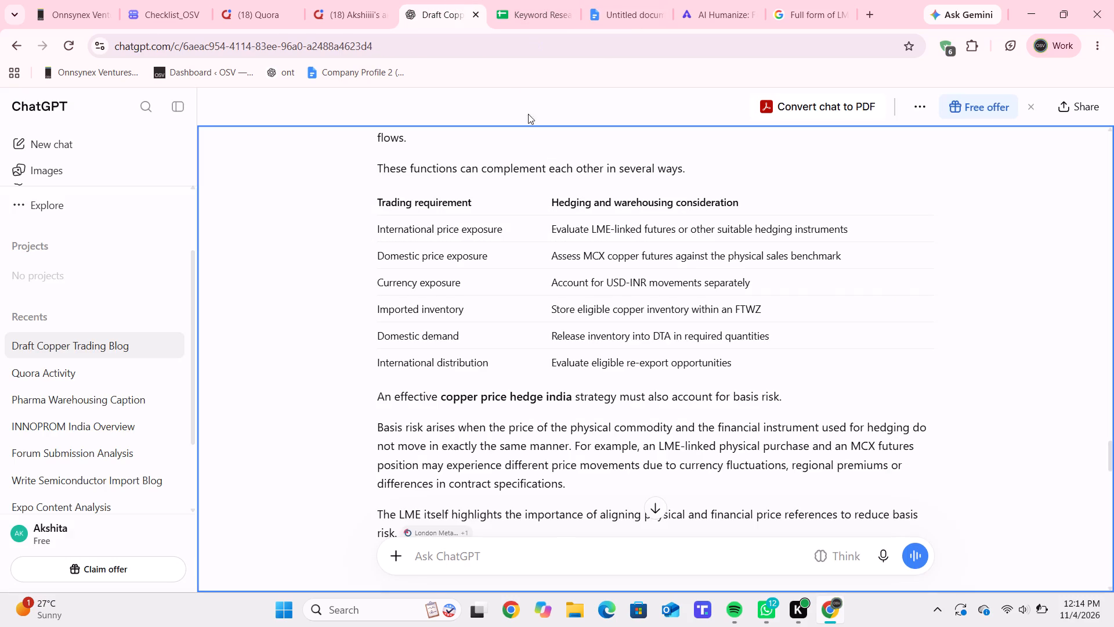
left_click(603, 0)
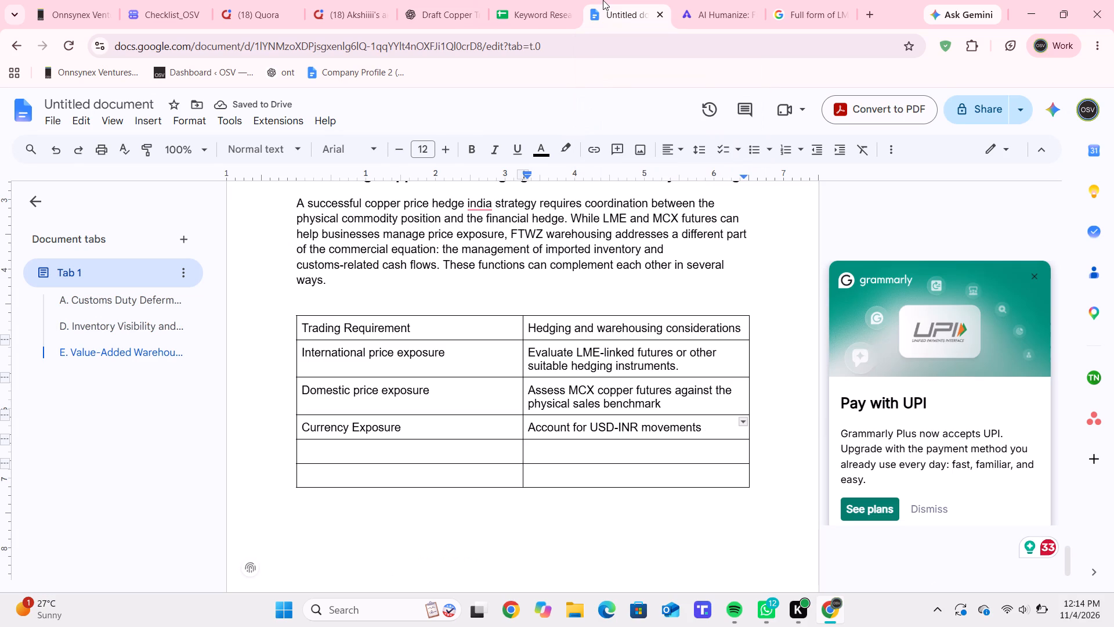
type("sep")
type("ar")
key("a")
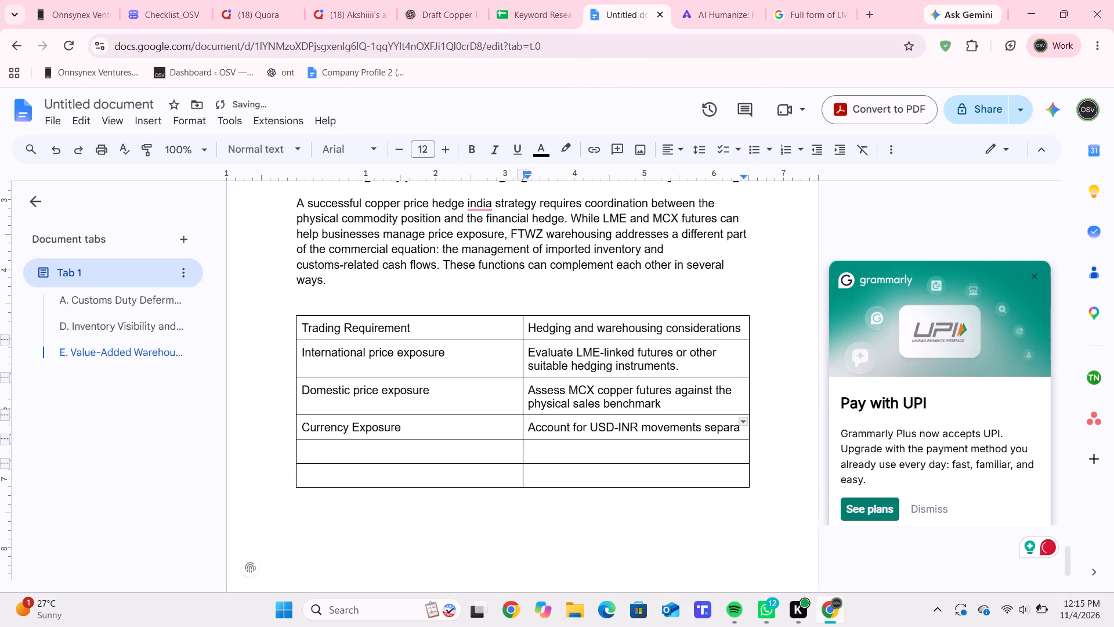
type("te")
type("ly")
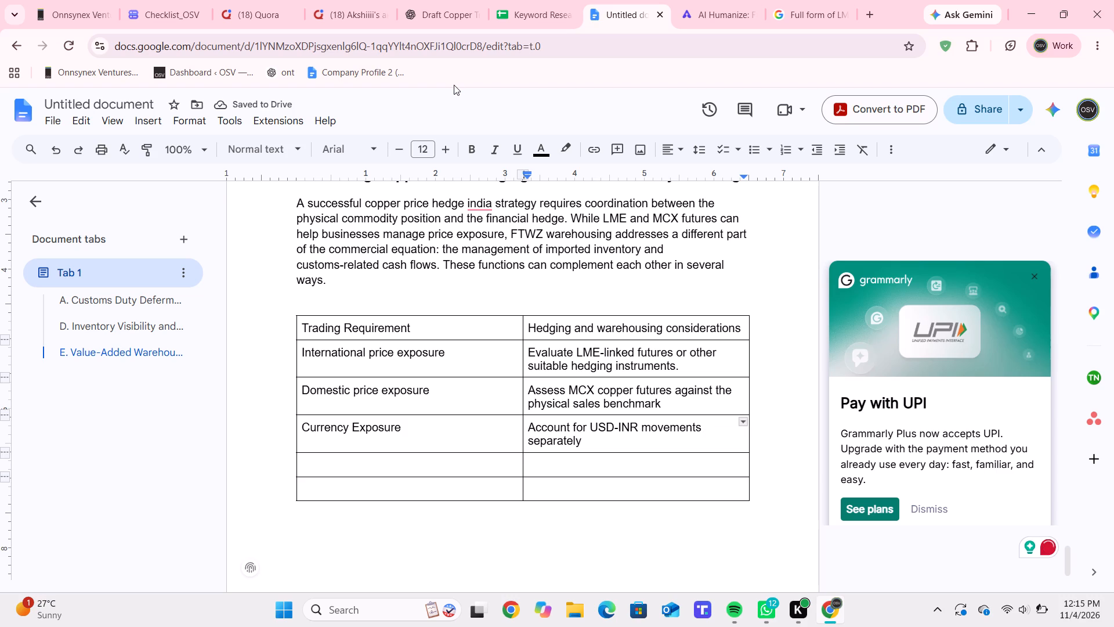
Enter "Imported inventory" in the Trading Requirement column below "Currency Exposure", following the ChatGPT draft's table.
left_click(436, 0)
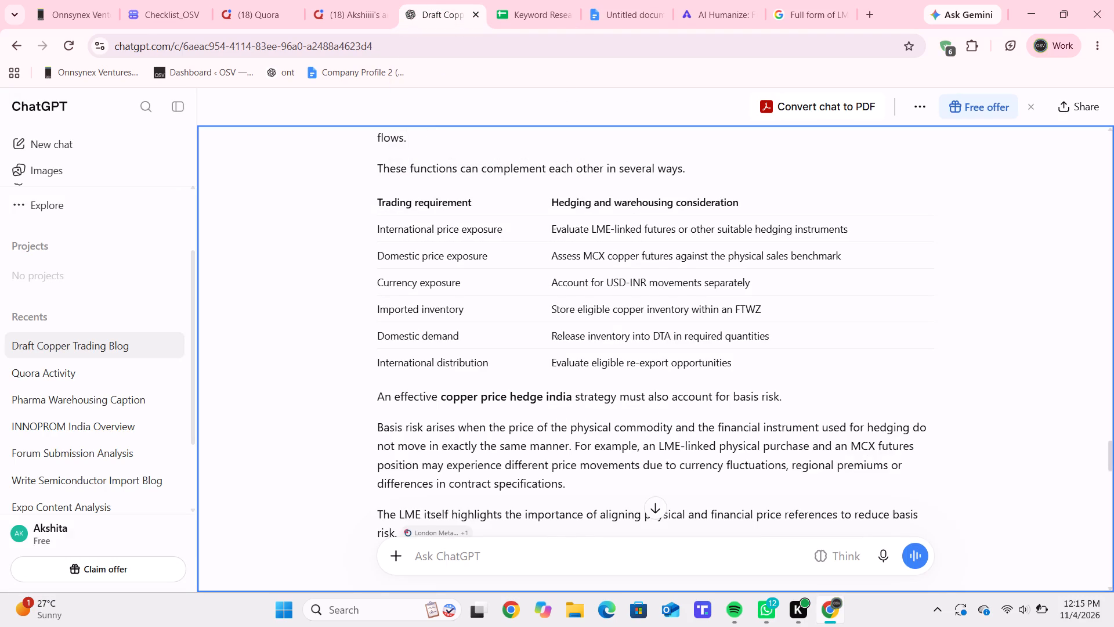
left_click(610, 26)
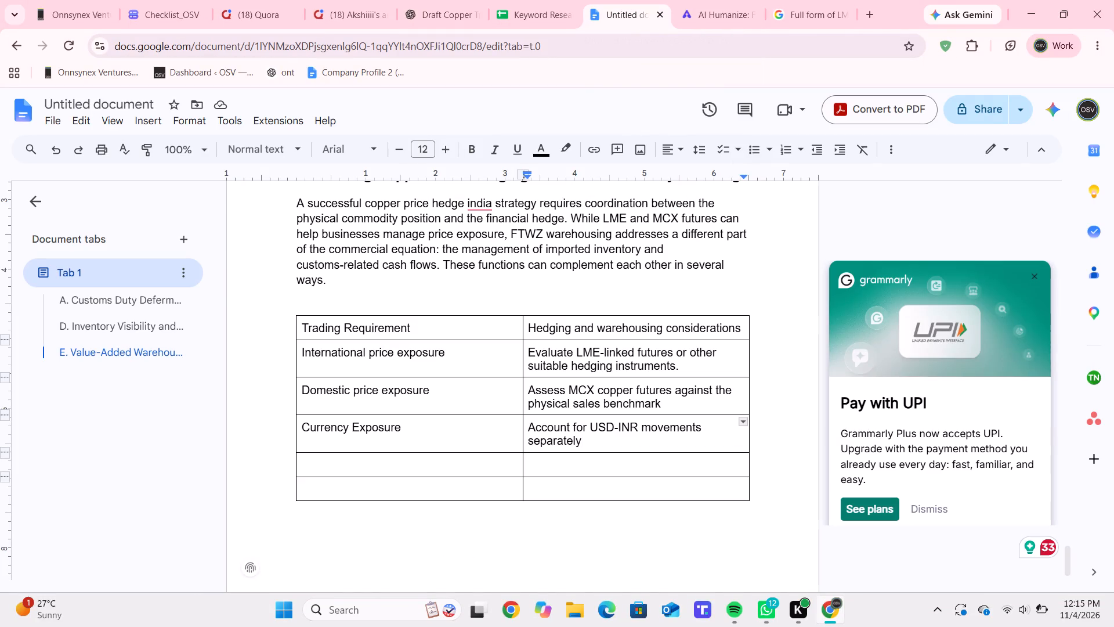
left_click(390, 469)
key("shift+i")
type("m")
key("space")
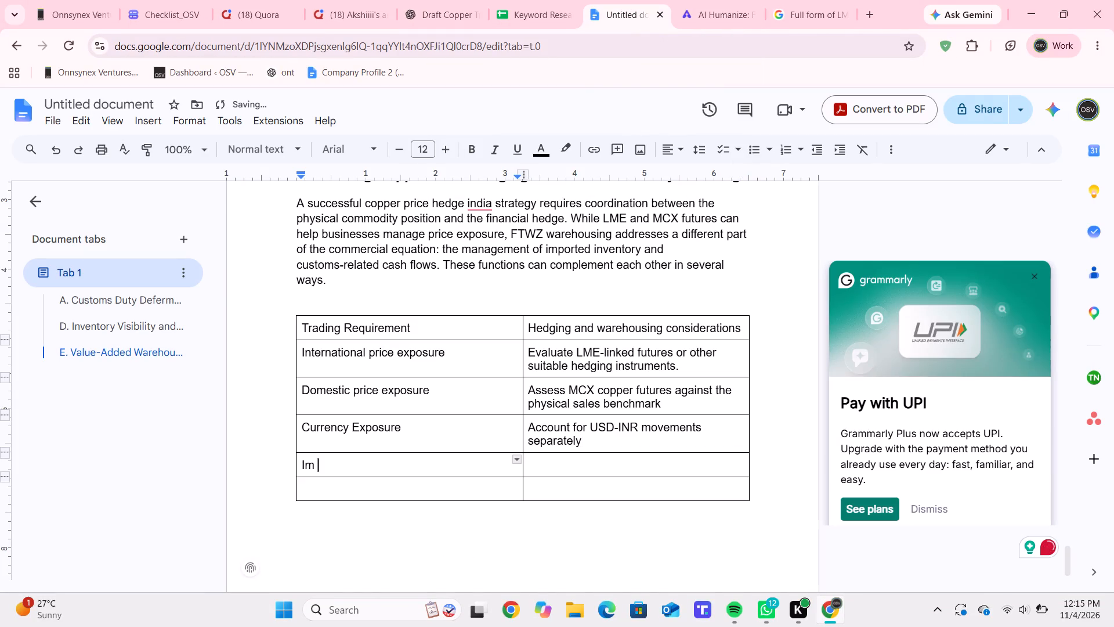
key("BackSpace")
type("portec")
key("BackSpace")
type("d")
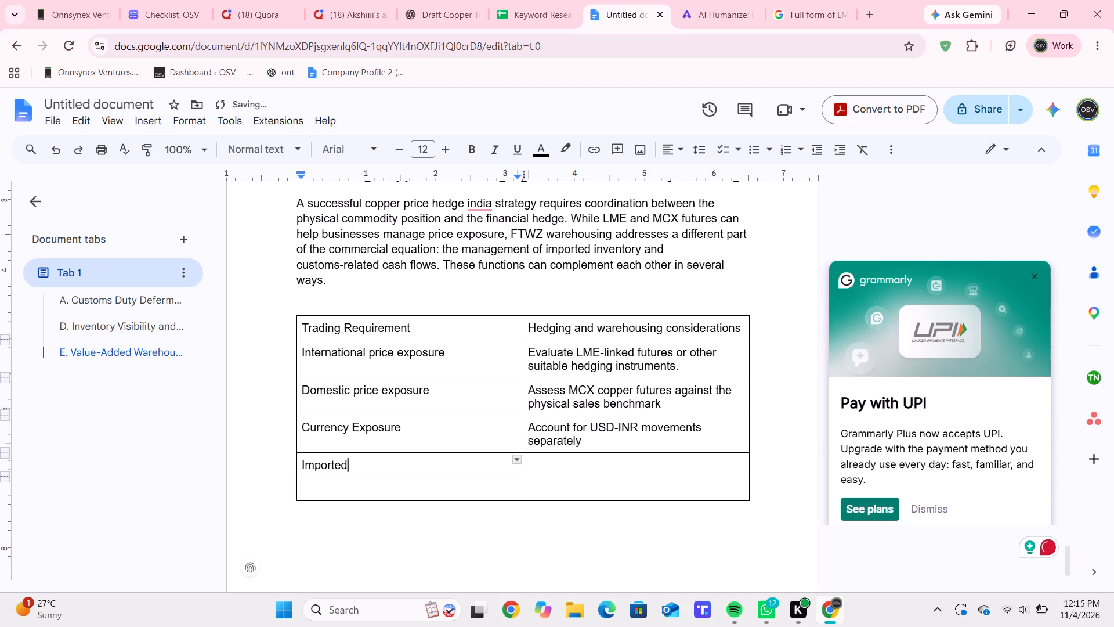
key("space")
left_click(444, 0)
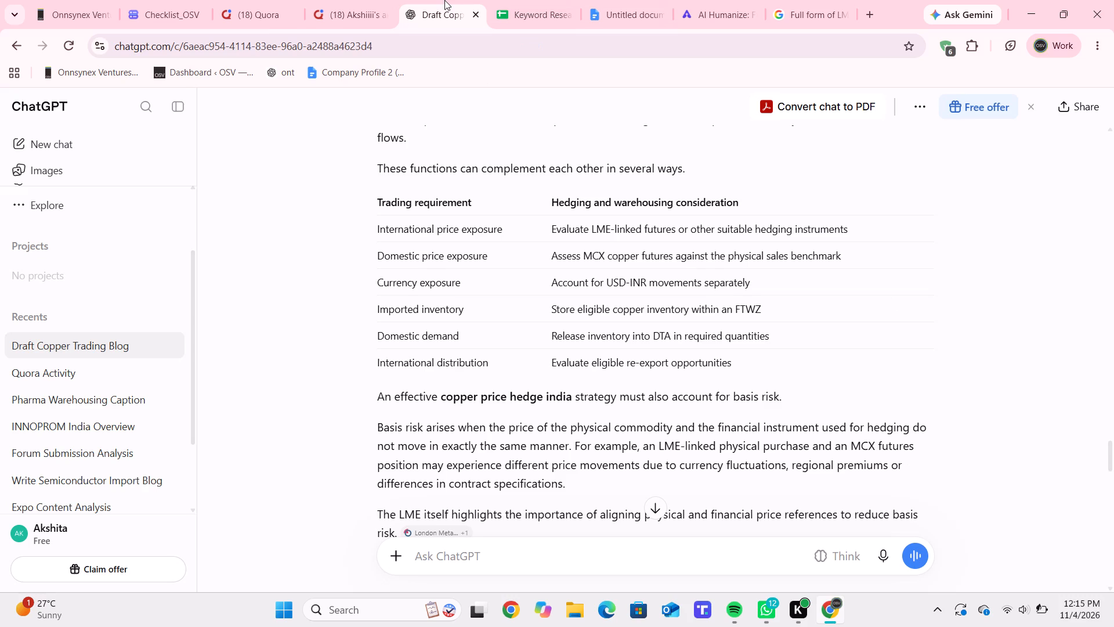
left_click(609, 0)
type("inventory")
key("space")
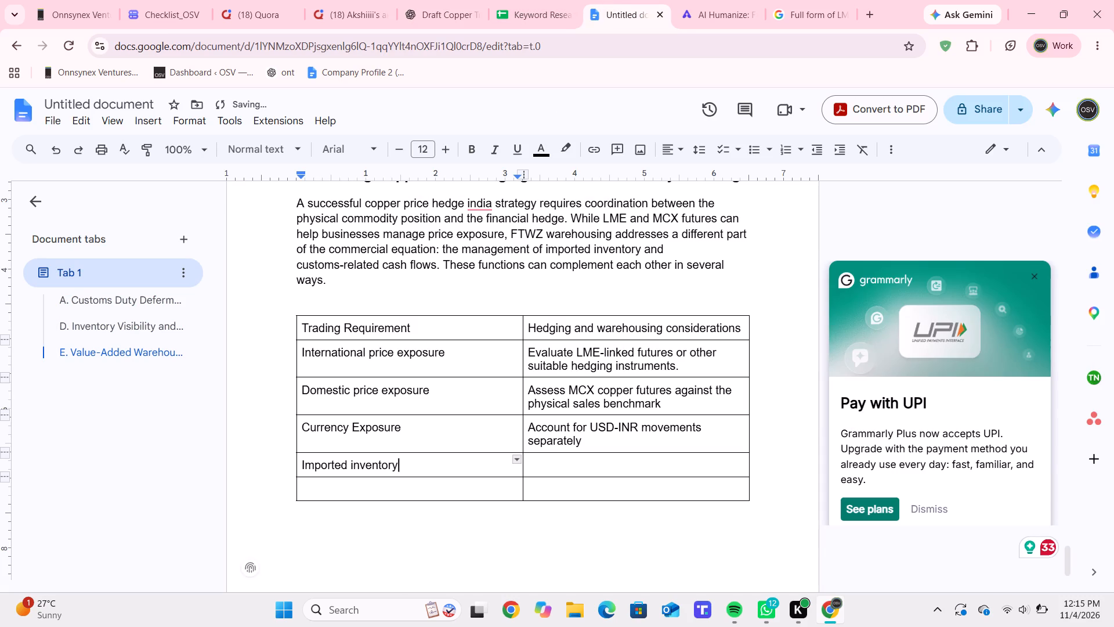
Begin the hedging and warehousing consideration for imported inventory with "Store eligible", as worded in the ChatGPT draft.
left_click(428, 2)
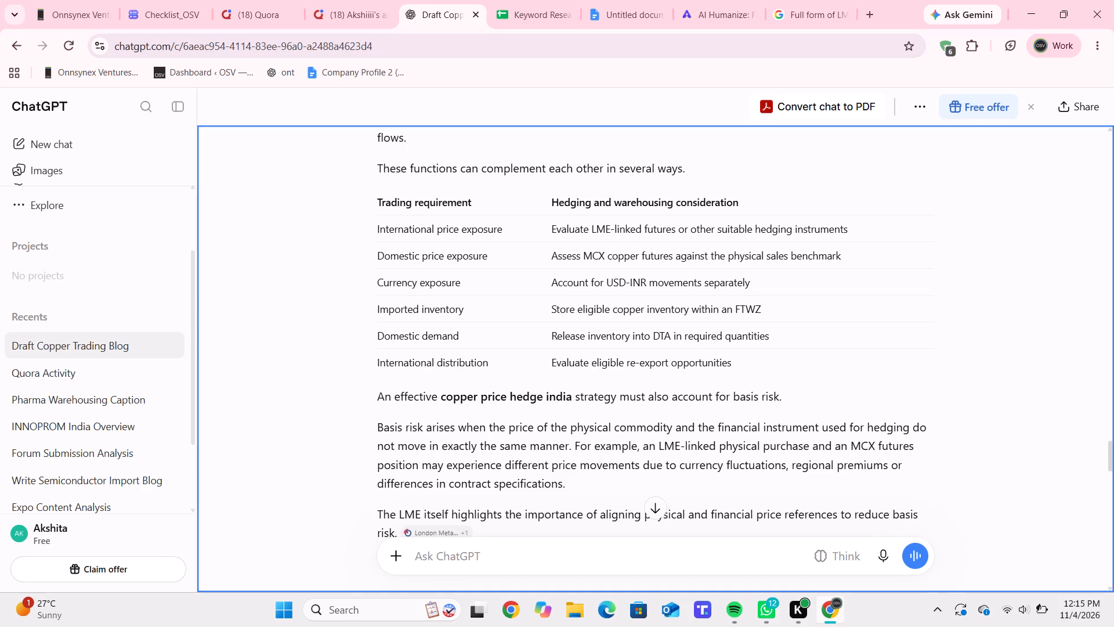
left_click(612, 0)
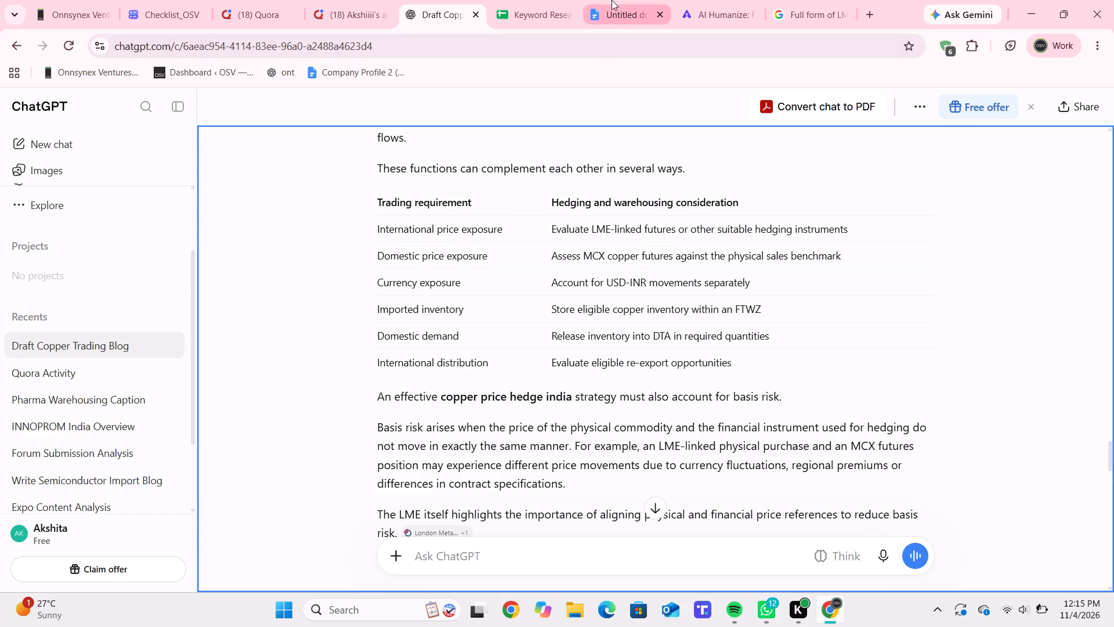
left_click(615, 467)
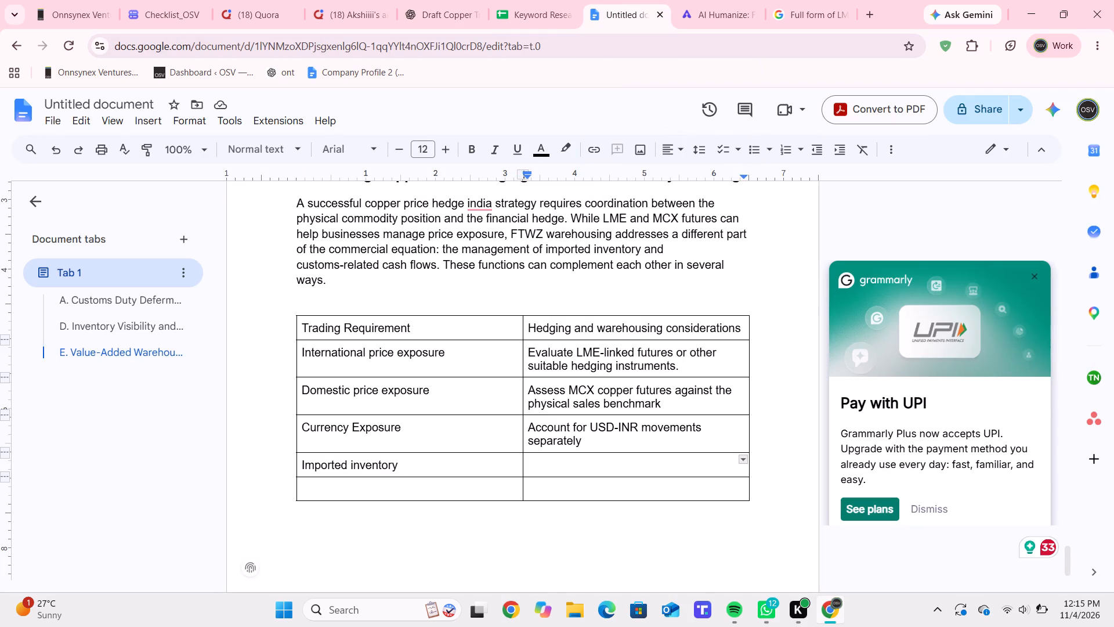
type("Sti")
key("BackSpace")
type("ore el")
type("igible")
key("space")
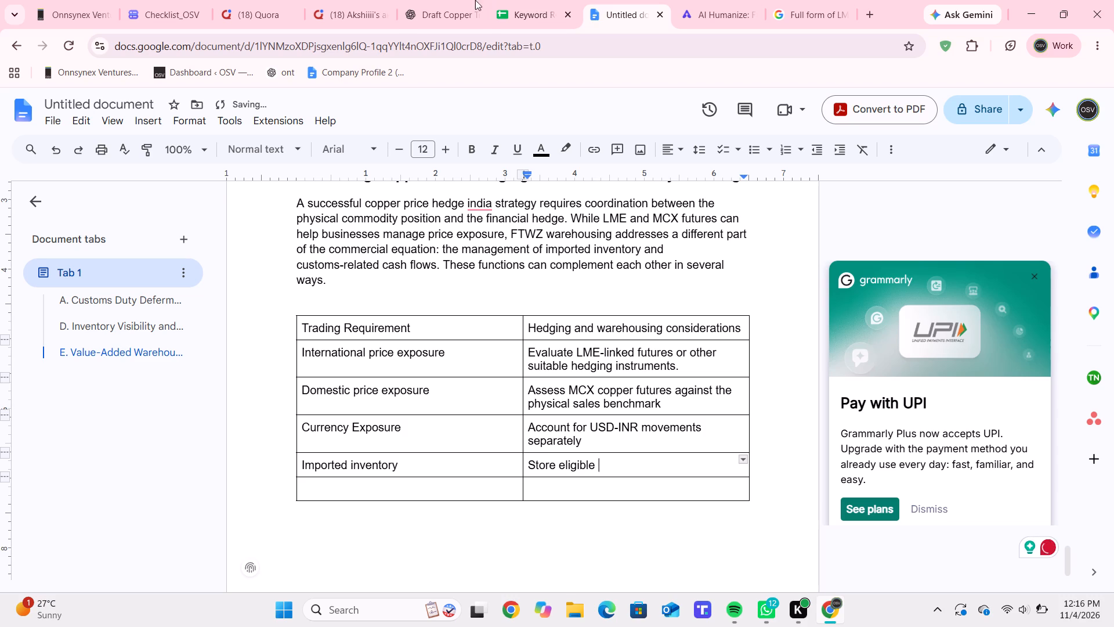
Extend the imported inventory consideration with "copper inventory", checking the wording against the ChatGPT draft.
left_click(463, 0)
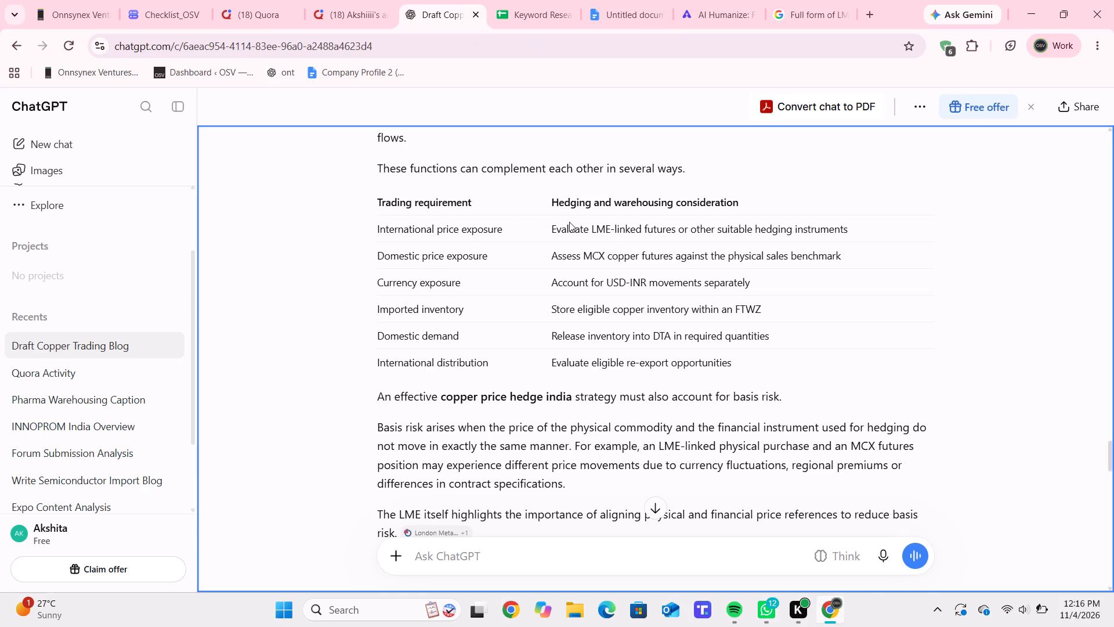
left_click(639, 1)
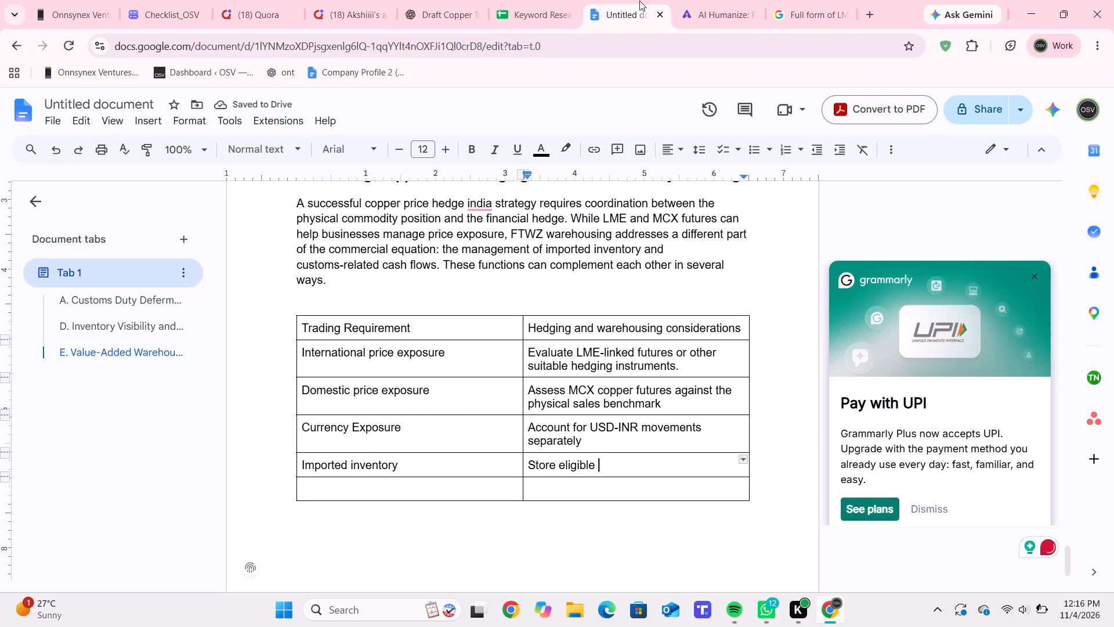
type("copper")
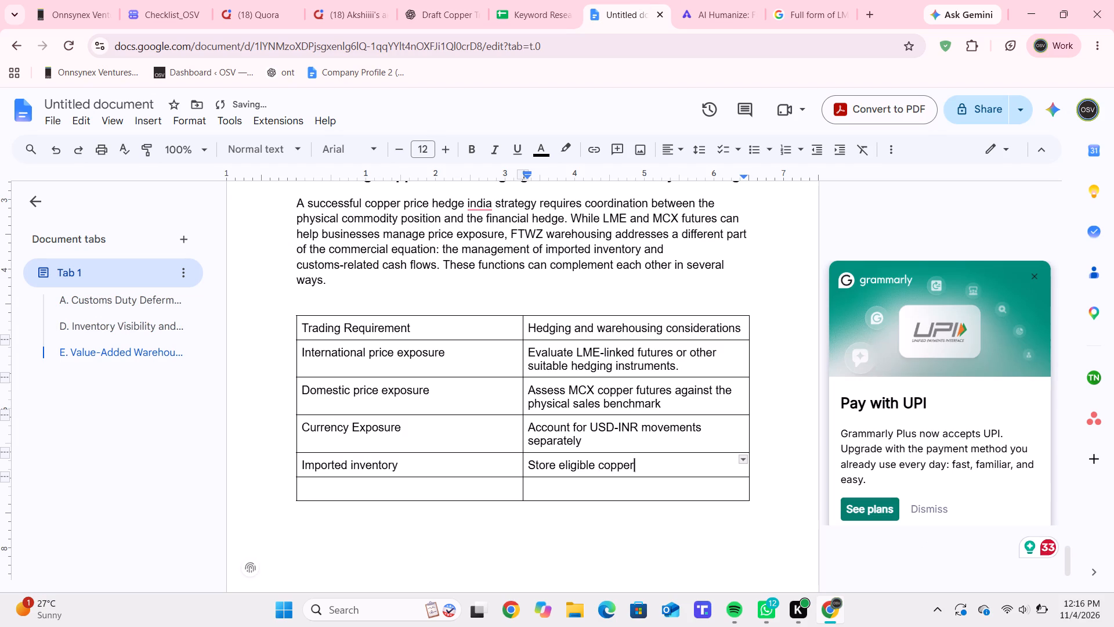
key("space")
left_click(466, 0)
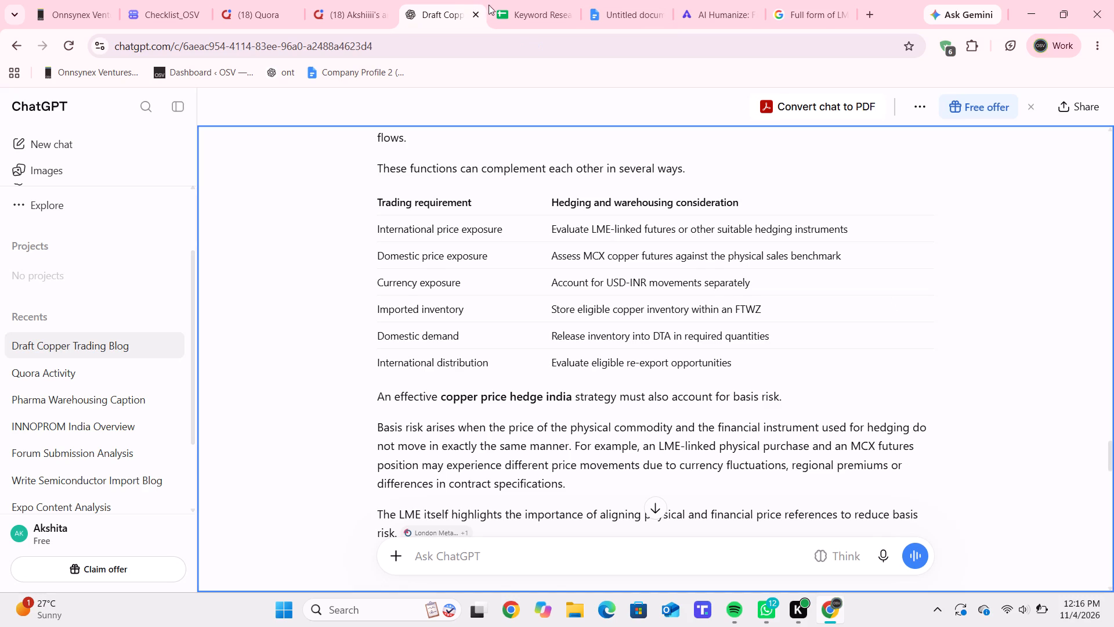
left_click(638, 0)
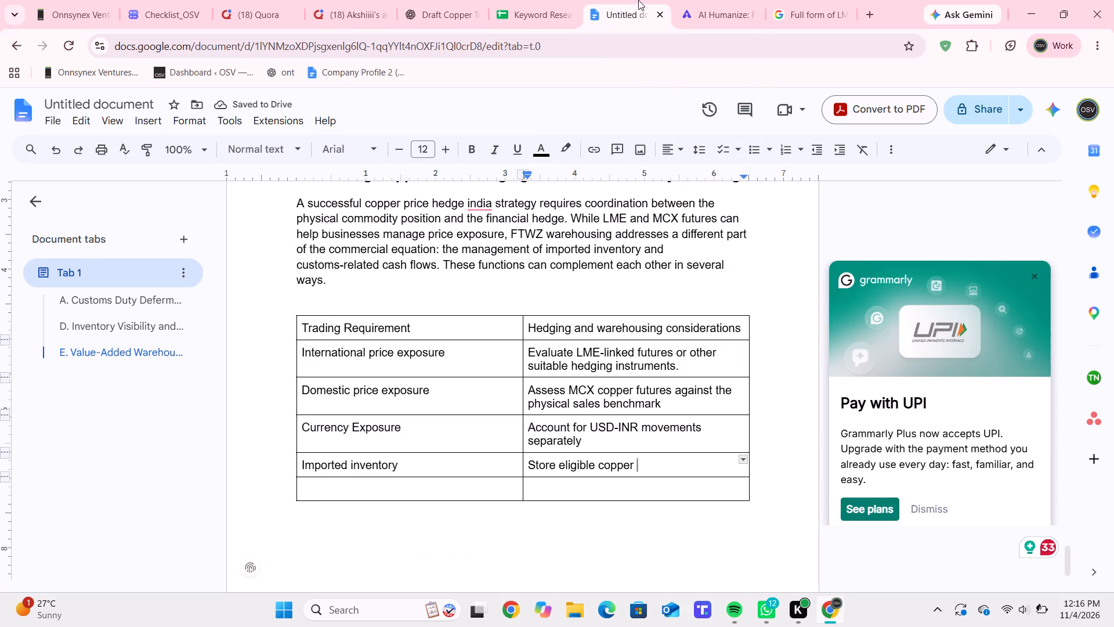
type("inventory")
key("space")
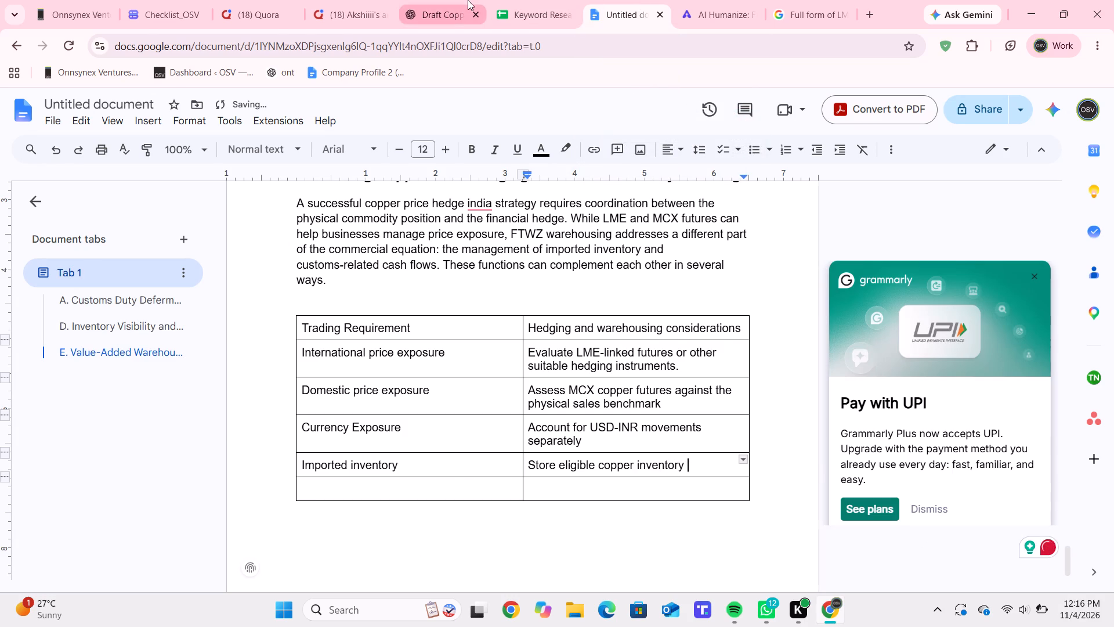
left_click(468, 0)
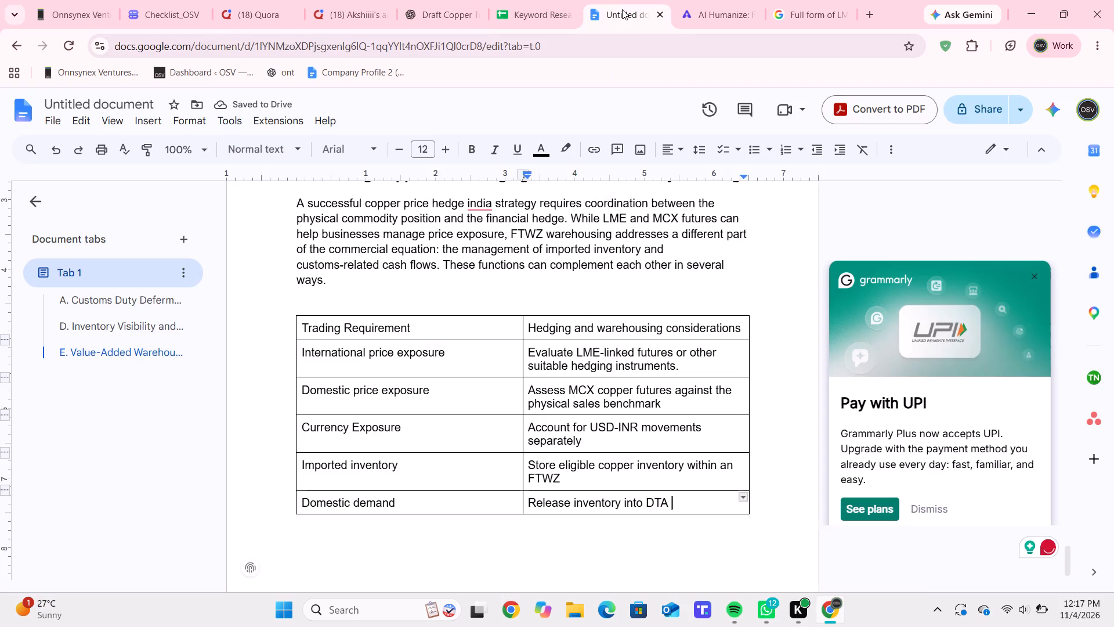
type("in ree")
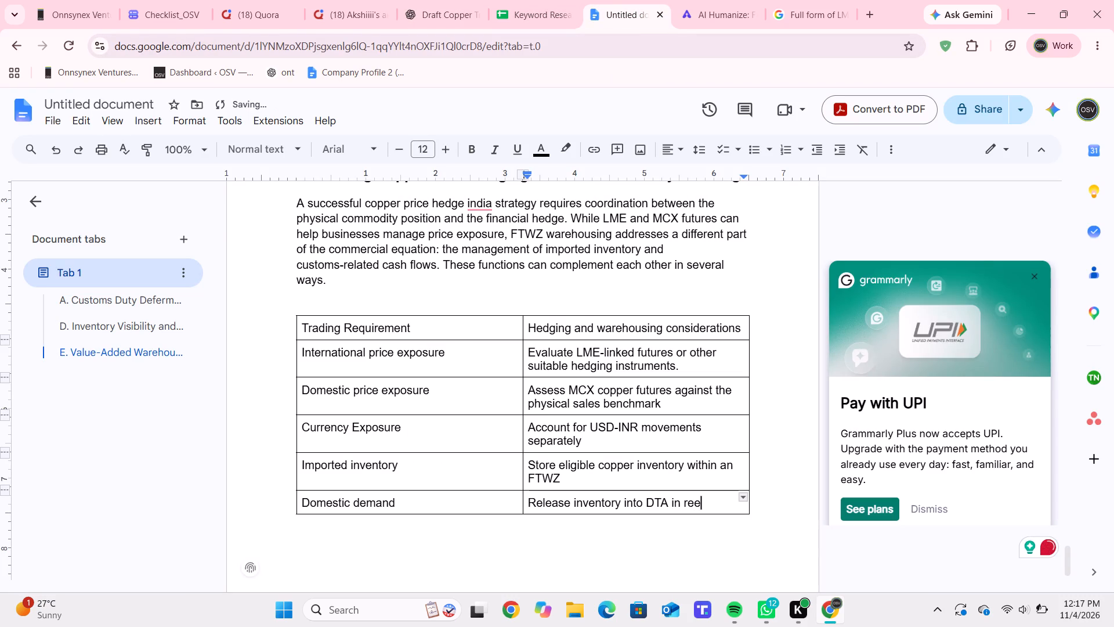
key("BackSpace")
key("q")
type("uired")
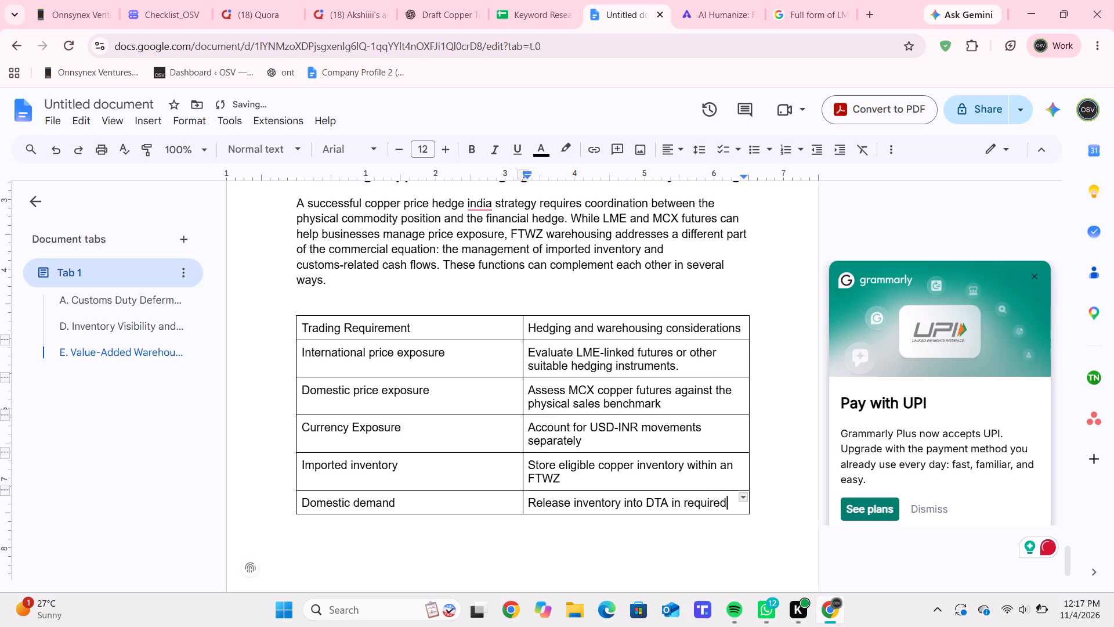
key("space")
left_click(432, 0)
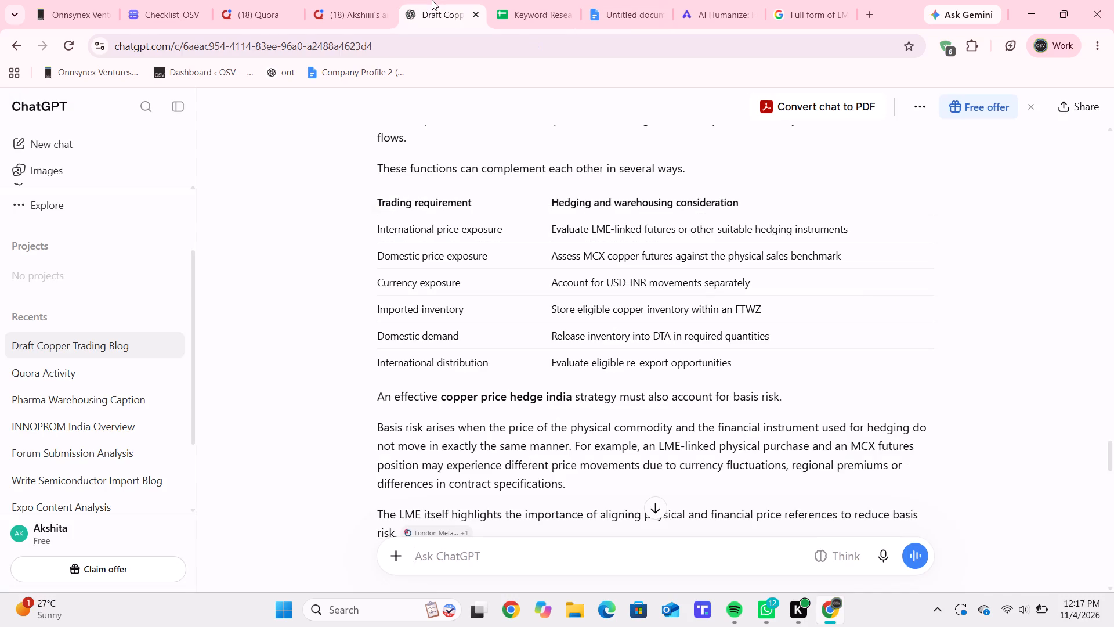
left_click(645, 1)
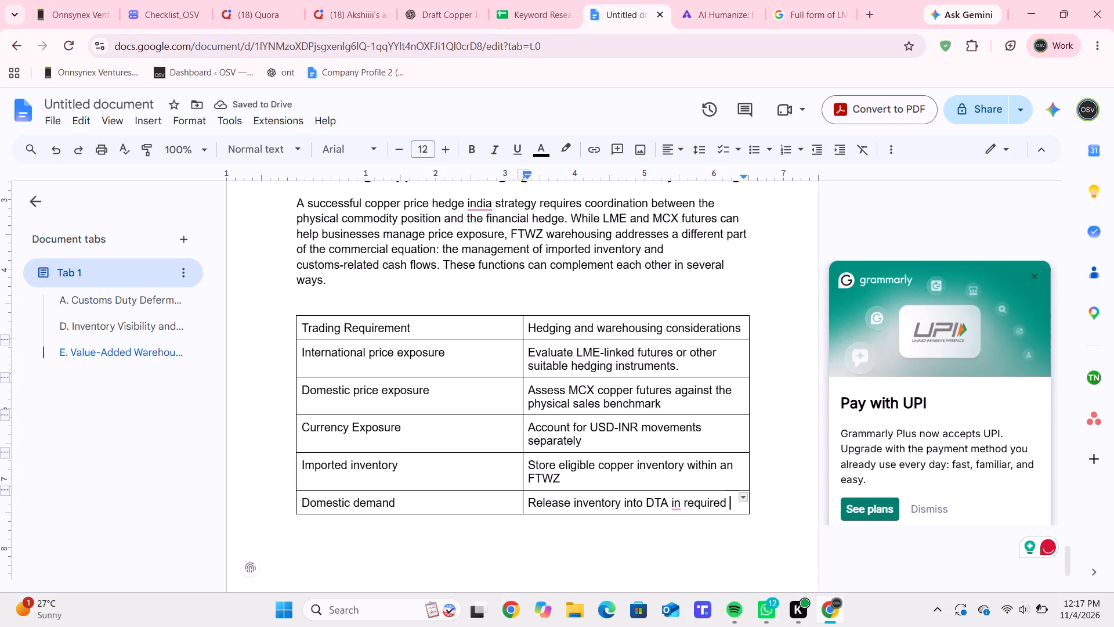
type("quantities")
key("space")
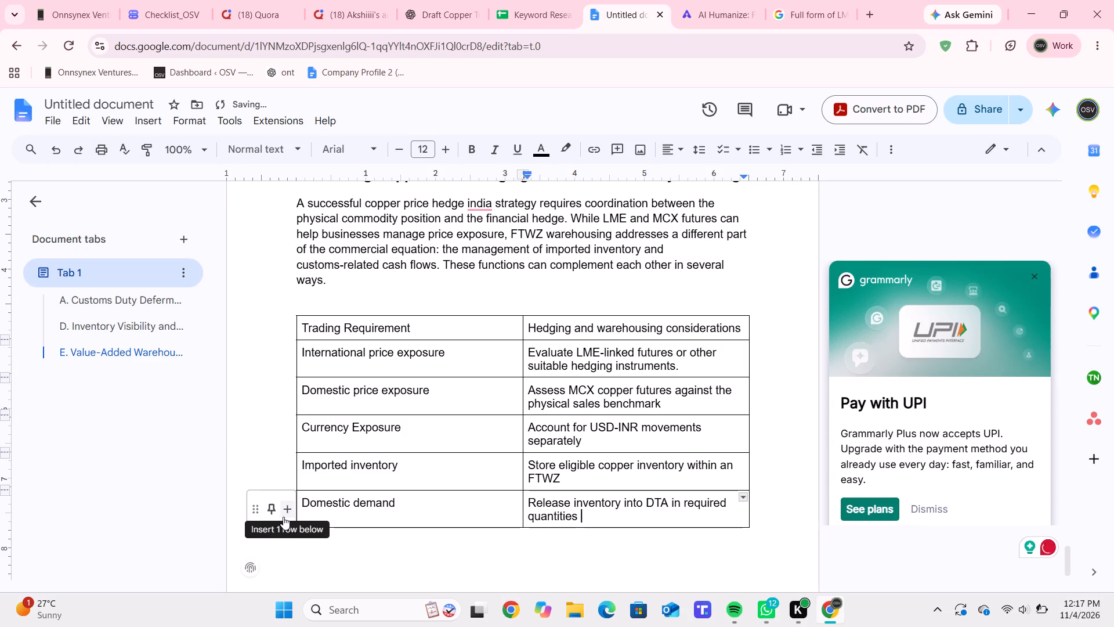
Insert one empty row below the "Domestic demand" row of the trading requirement table.
left_click(283, 517)
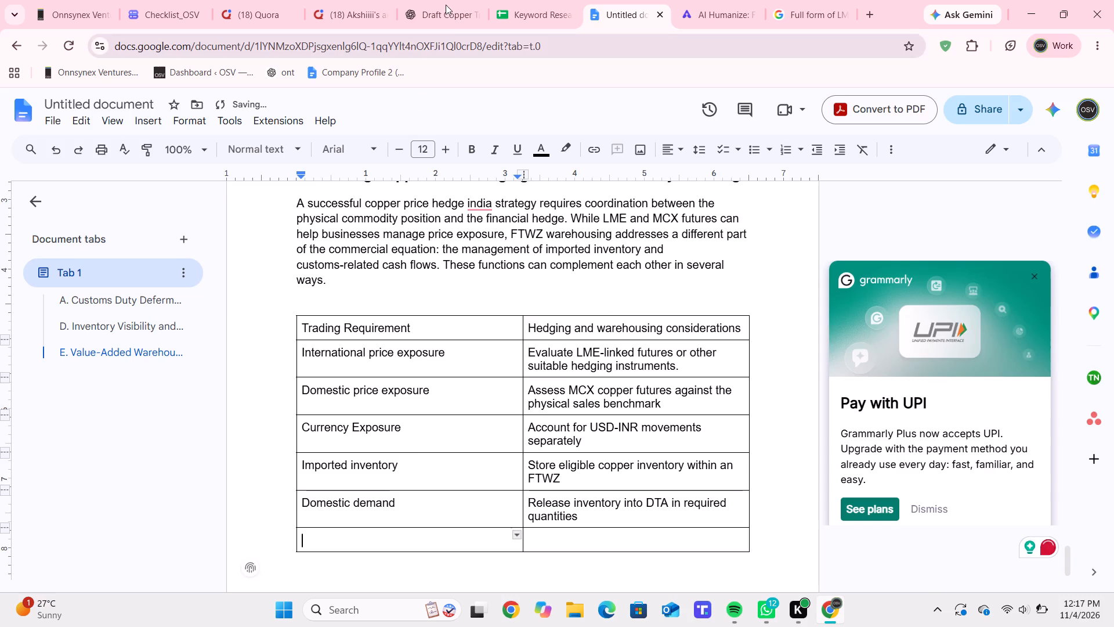
Enter "International distribution" as the trading requirement in the table's empty last row, following the ChatGPT draft.
left_click(443, 0)
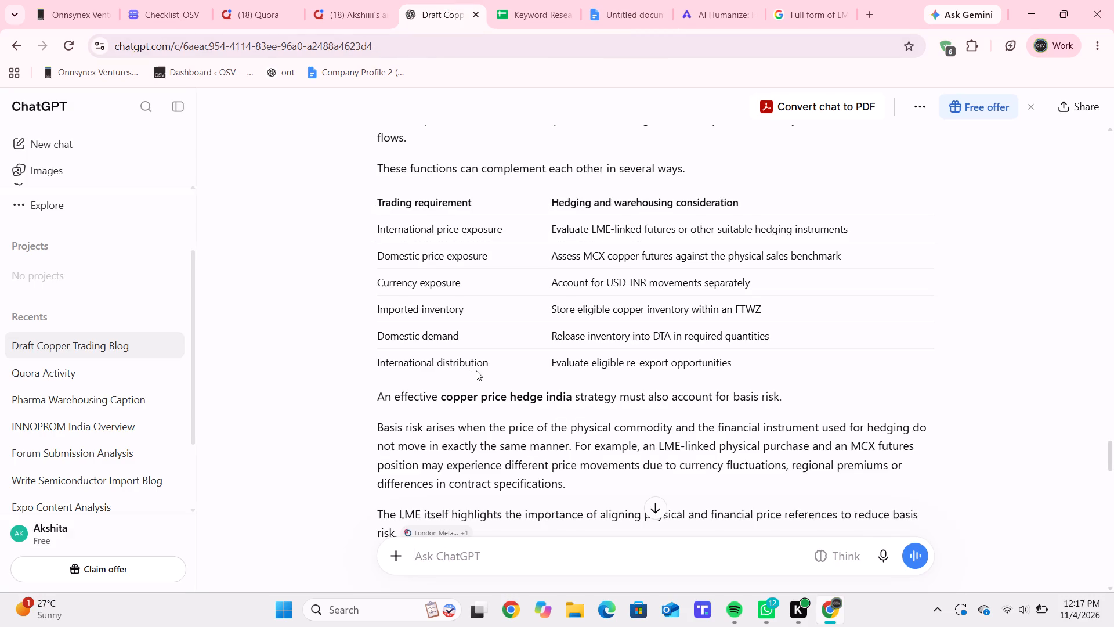
left_click(642, 0)
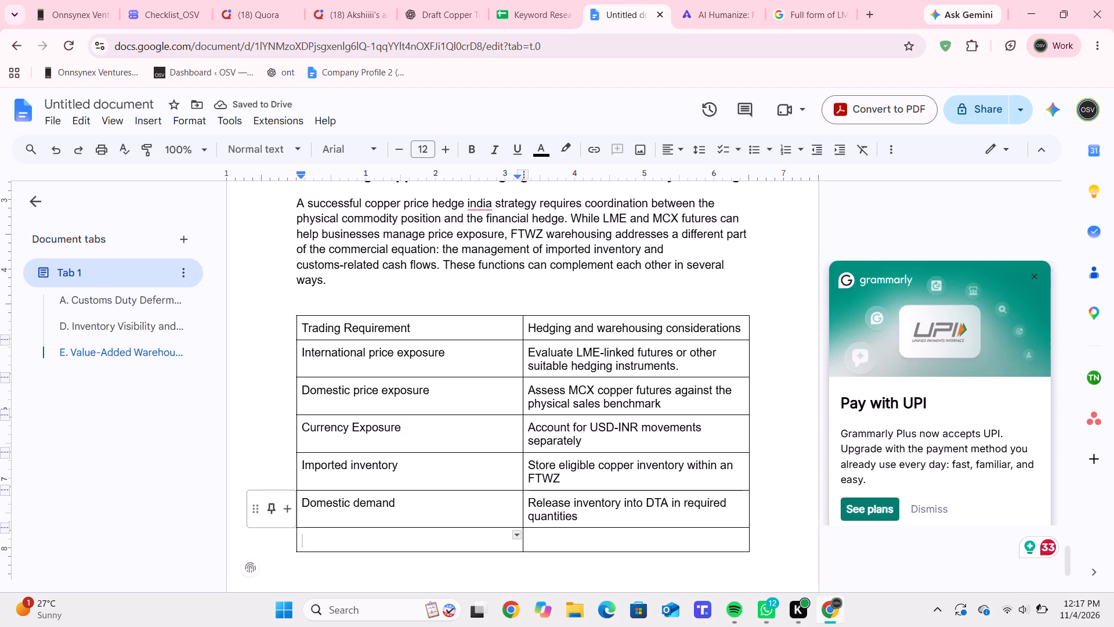
type("Intermna")
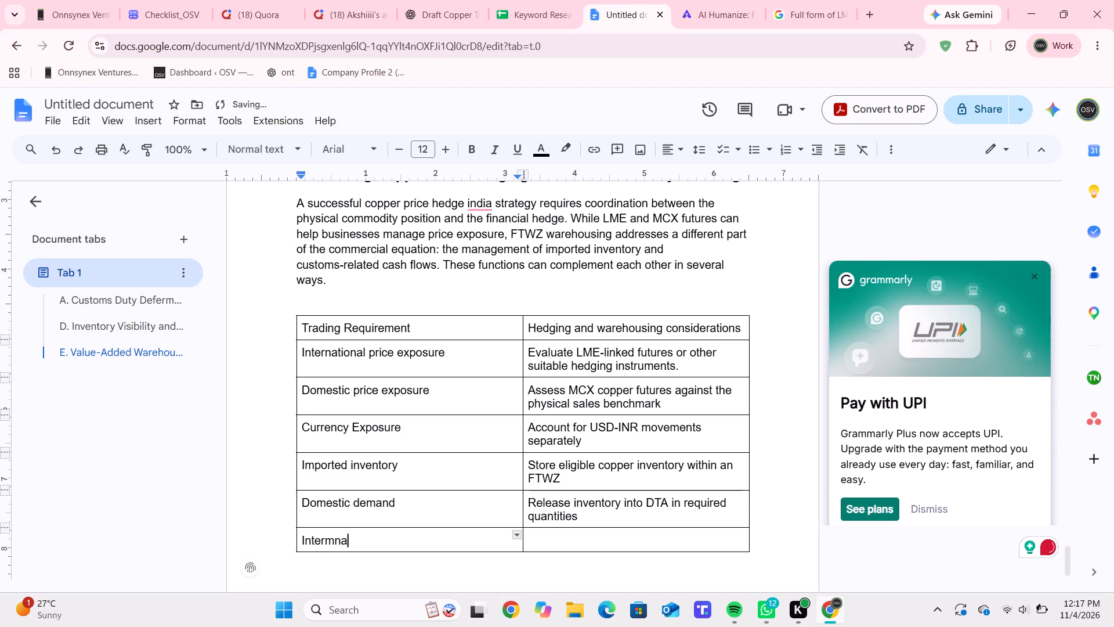
key("BackSpace")
key("BackSpace")
key("BackSpace")
type("national")
key("space")
left_click(429, 1)
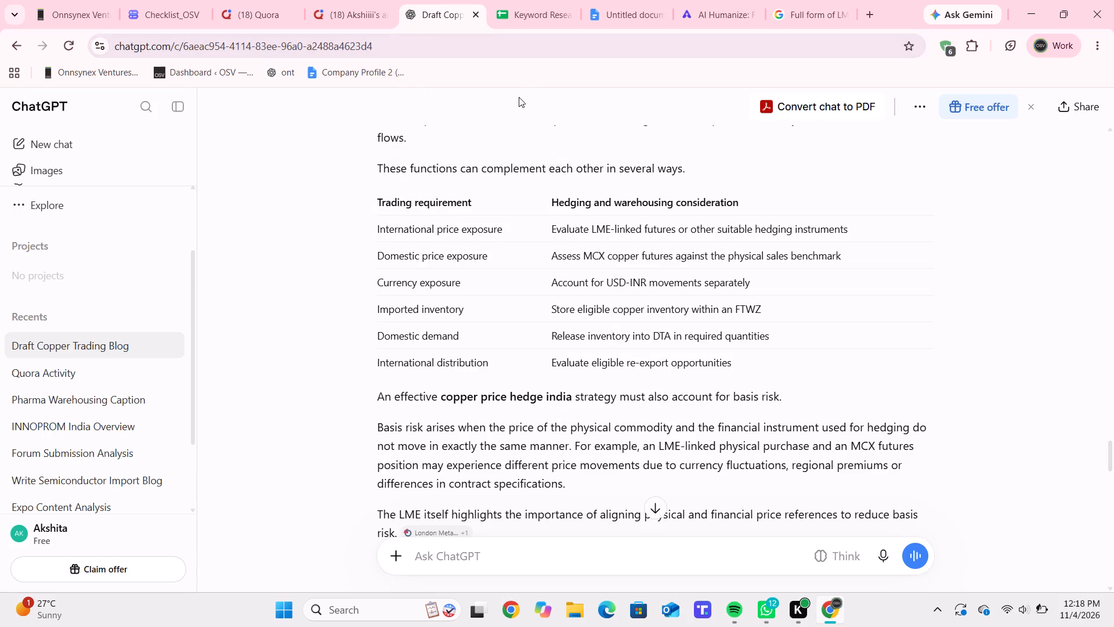
left_click(606, 26)
type("distribution")
key("space")
left_click(446, 5)
left_click(614, 8)
left_click(616, 540)
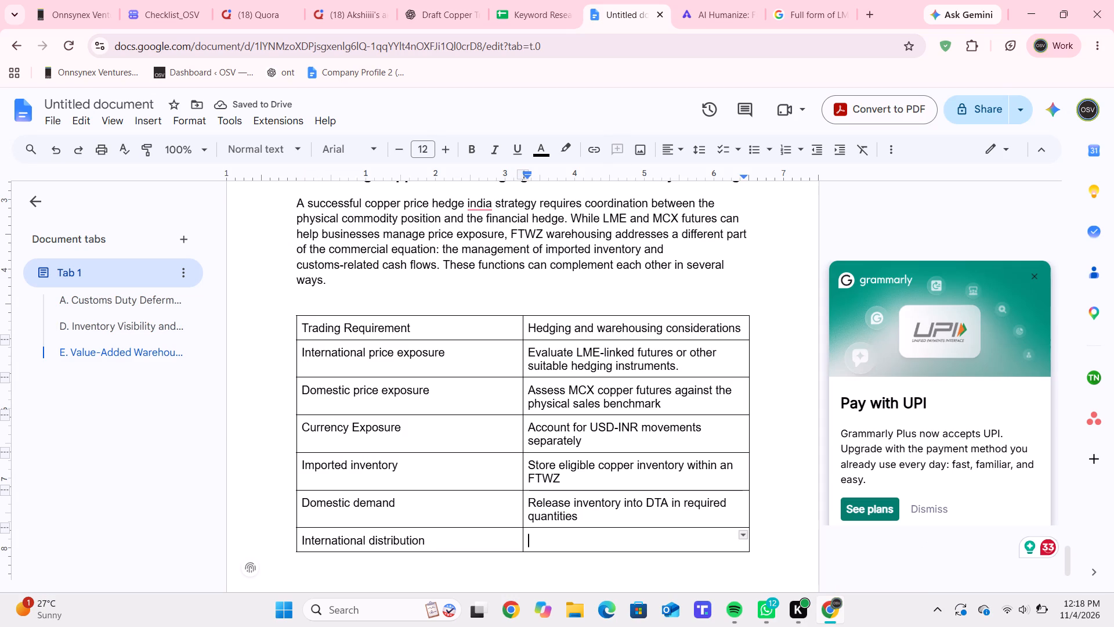
type("Evaluate")
key("space")
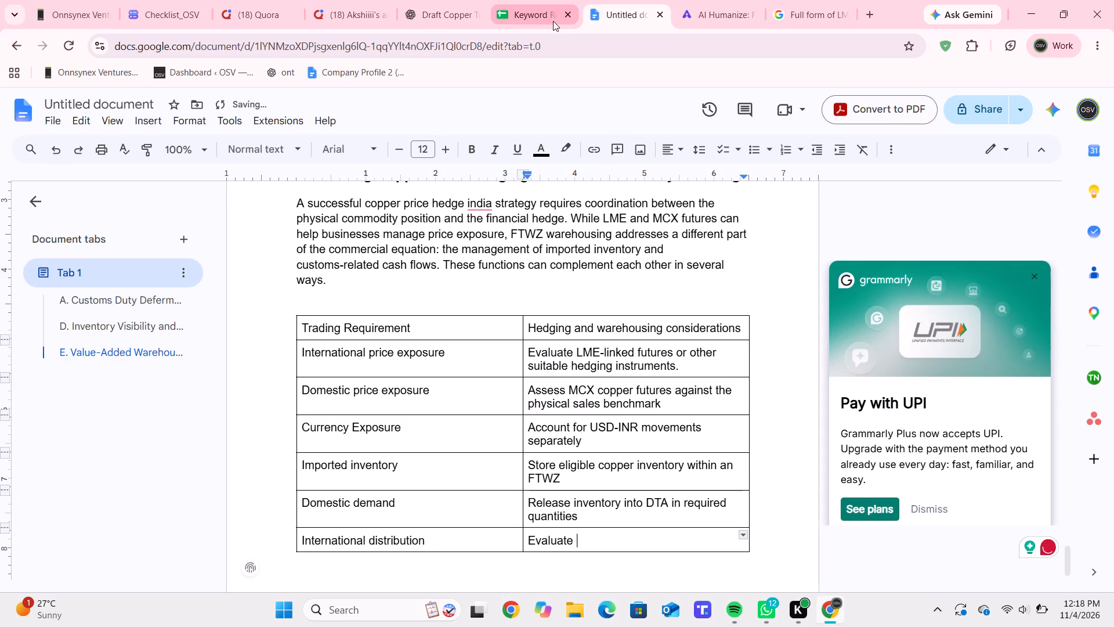
left_click(450, 0)
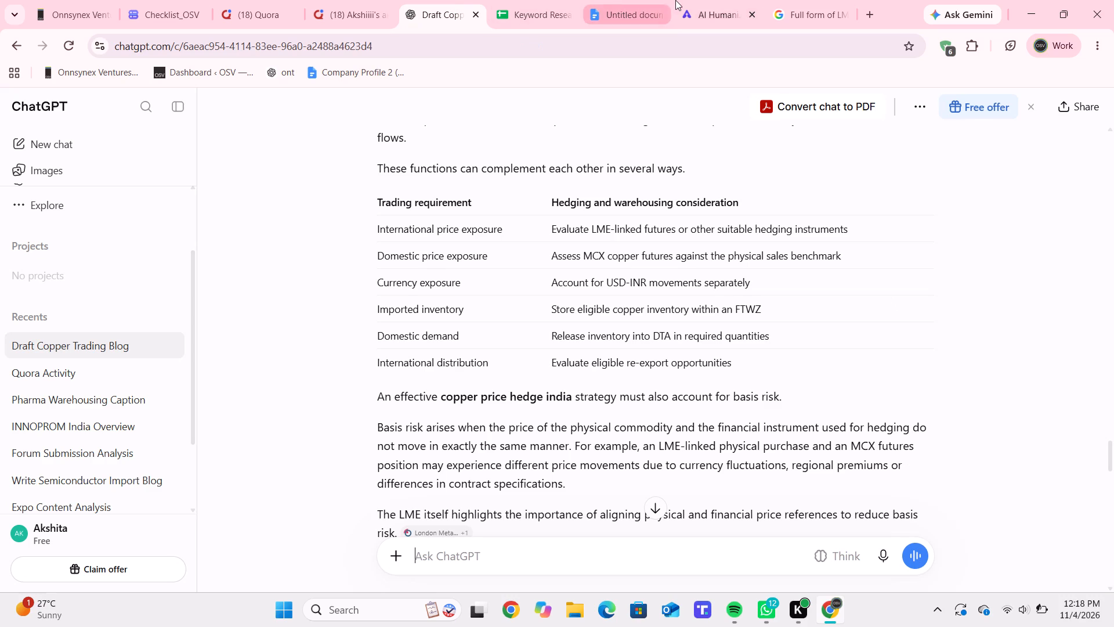
left_click(619, 0)
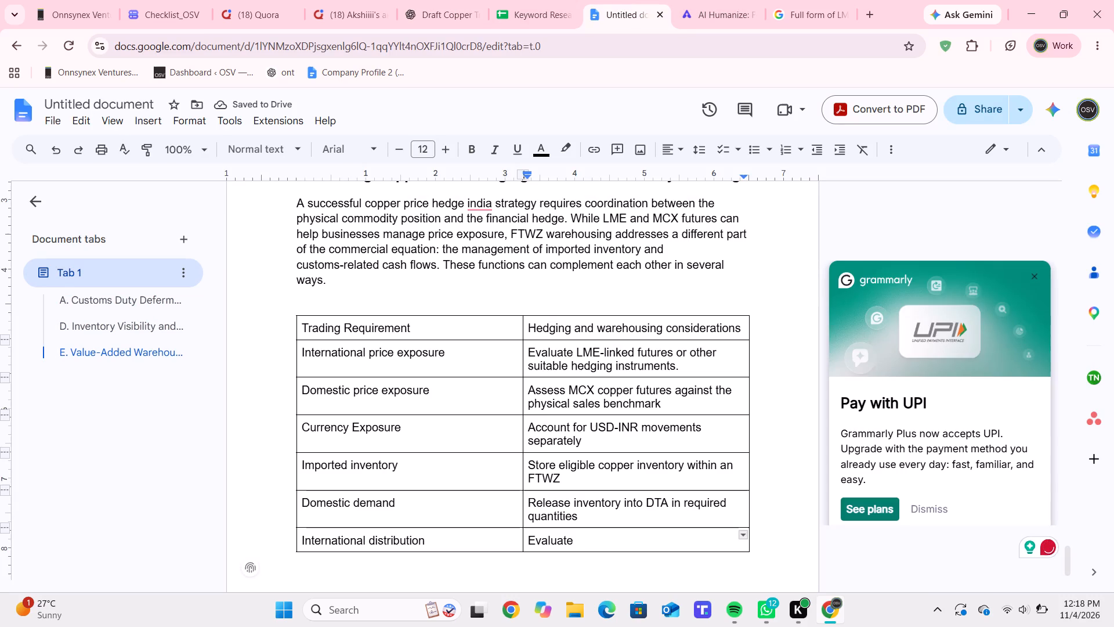
type("eligible")
key("space")
type("re-export")
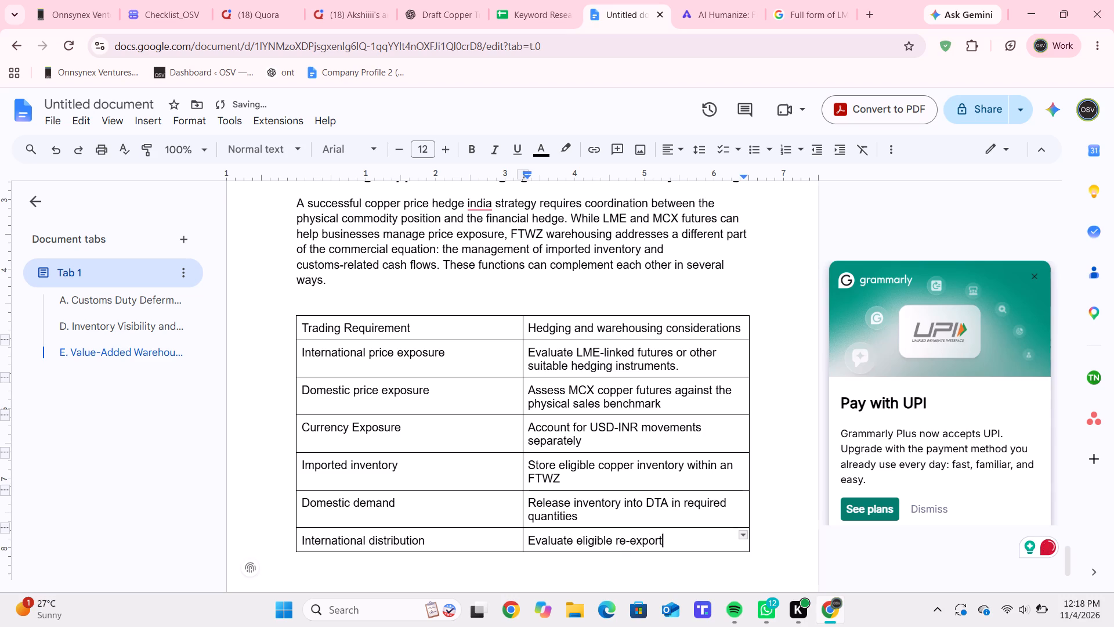
key("space")
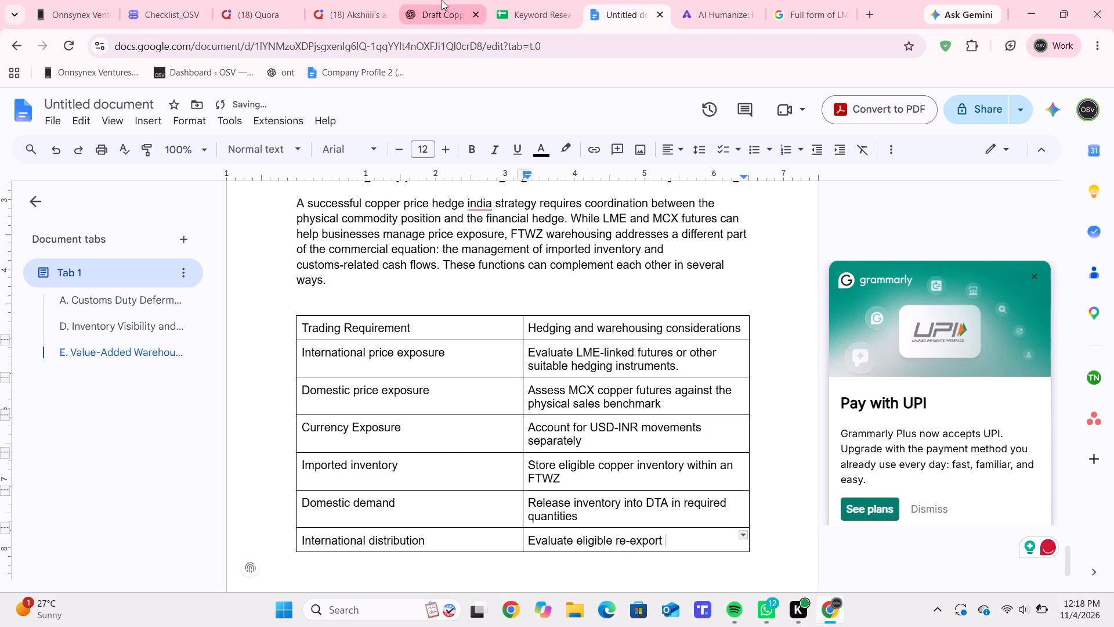
left_click(442, 0)
left_click(602, 0)
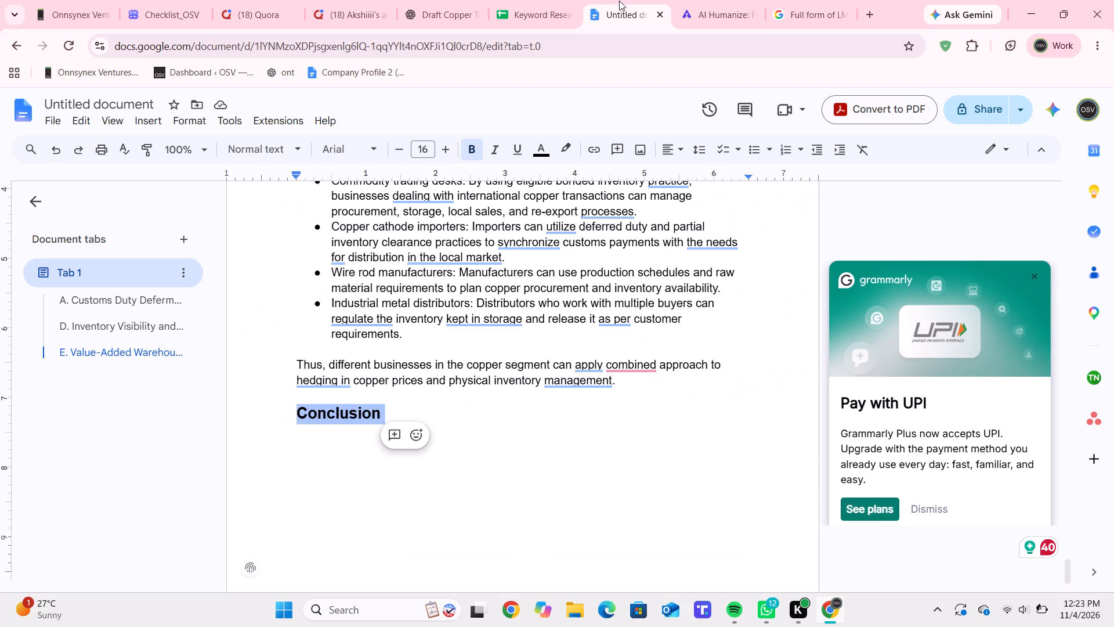
left_click(467, 423)
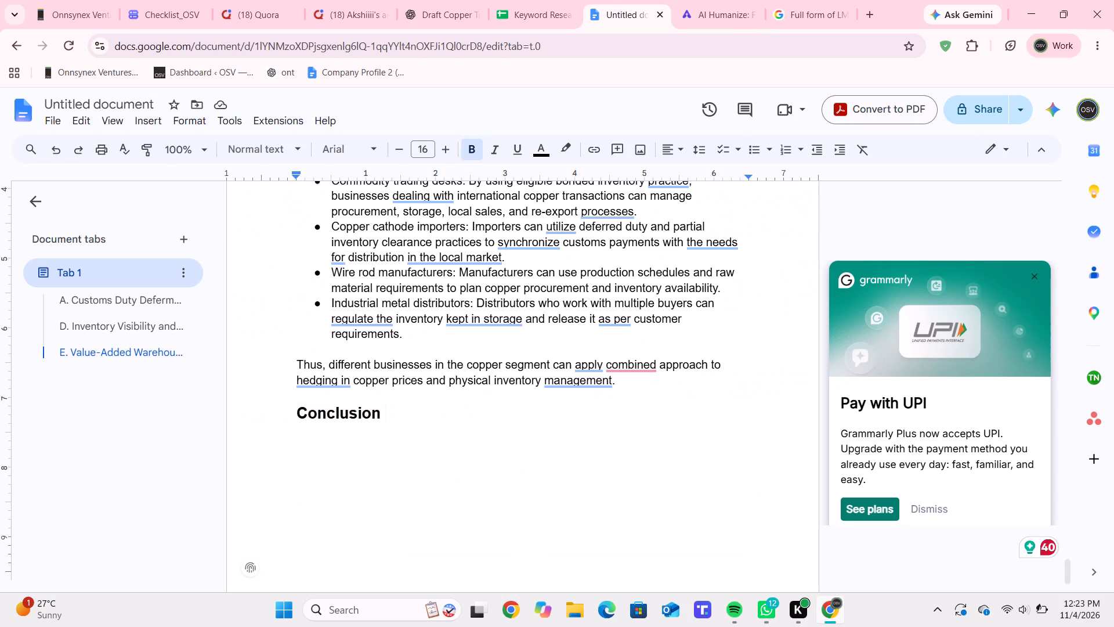
key("Return")
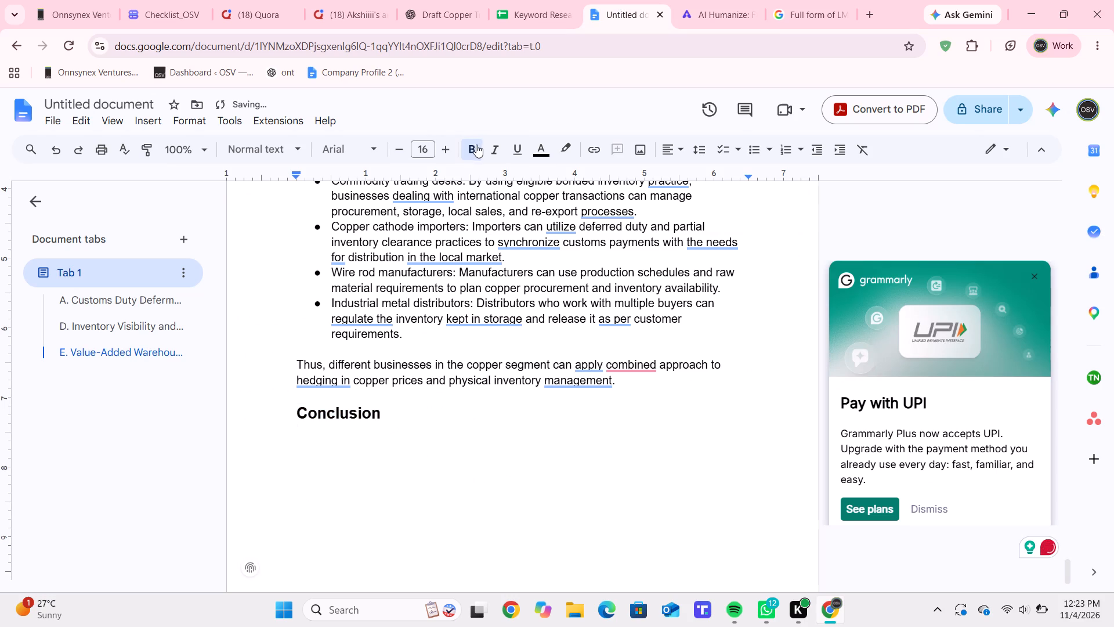
left_click(476, 147)
left_click_drag(389, 152, 401, 151)
double_click(401, 151)
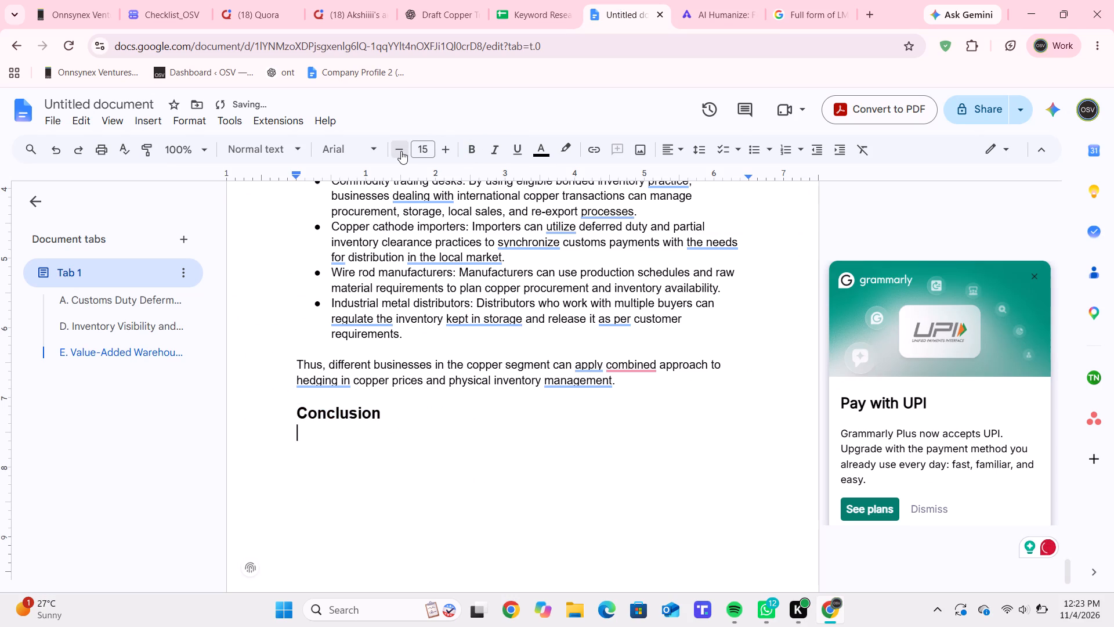
left_click(401, 151)
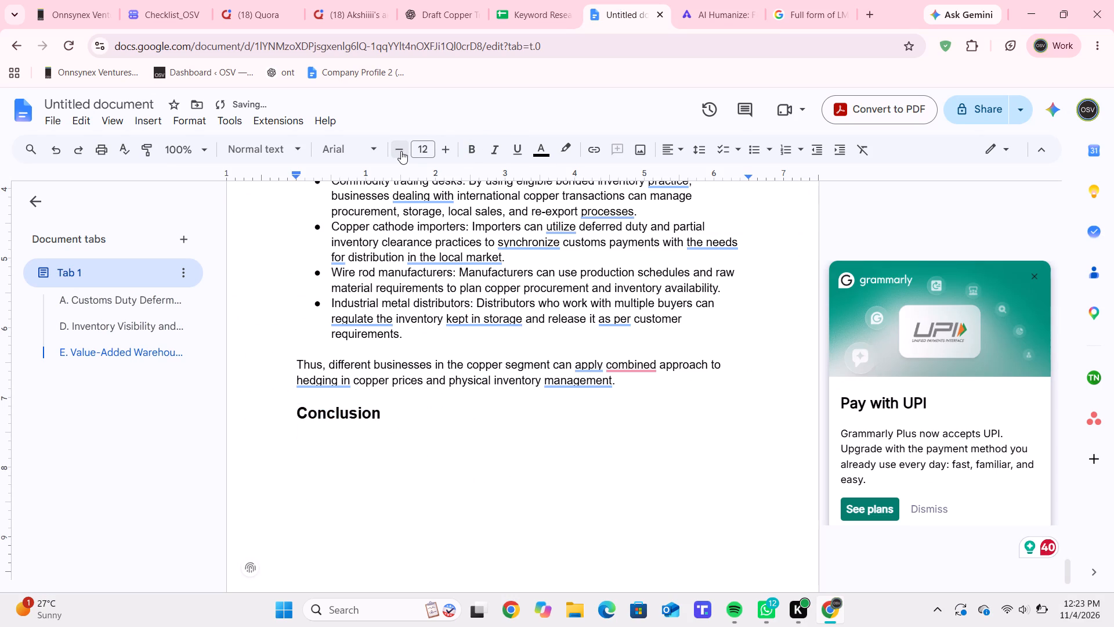
key("ctrl+v")
Join the conclusion paragraphs starting "OSV FTWZ adds value" and "For commodity trading companies" onto their preceding paragraphs, separated by a space.
scroll(401, 151, "up", 2)
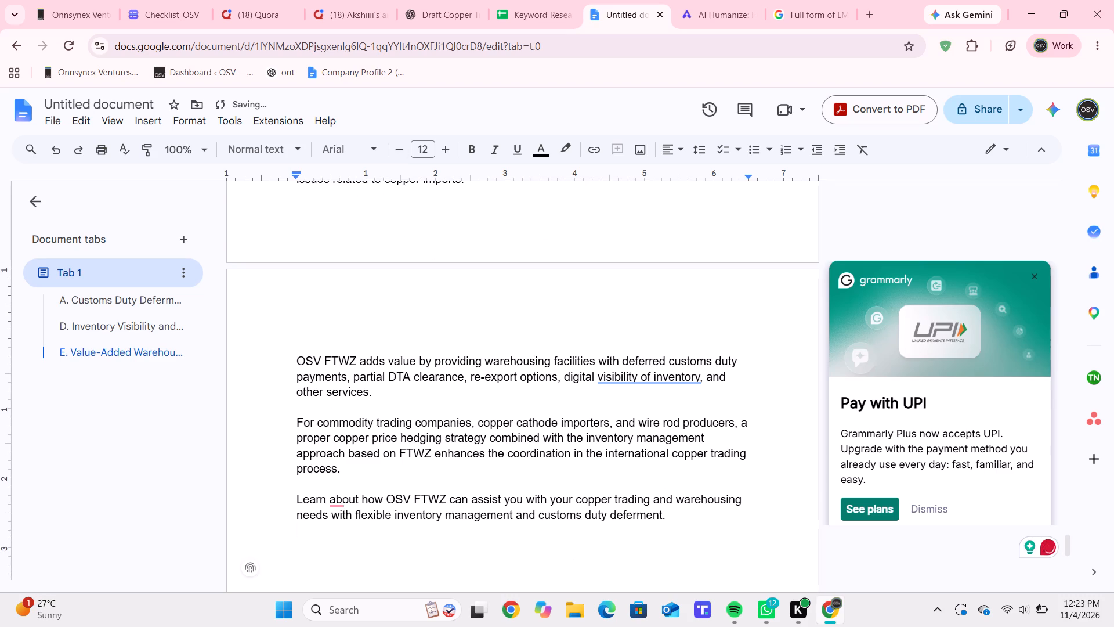
scroll(300, 401, "up", 1)
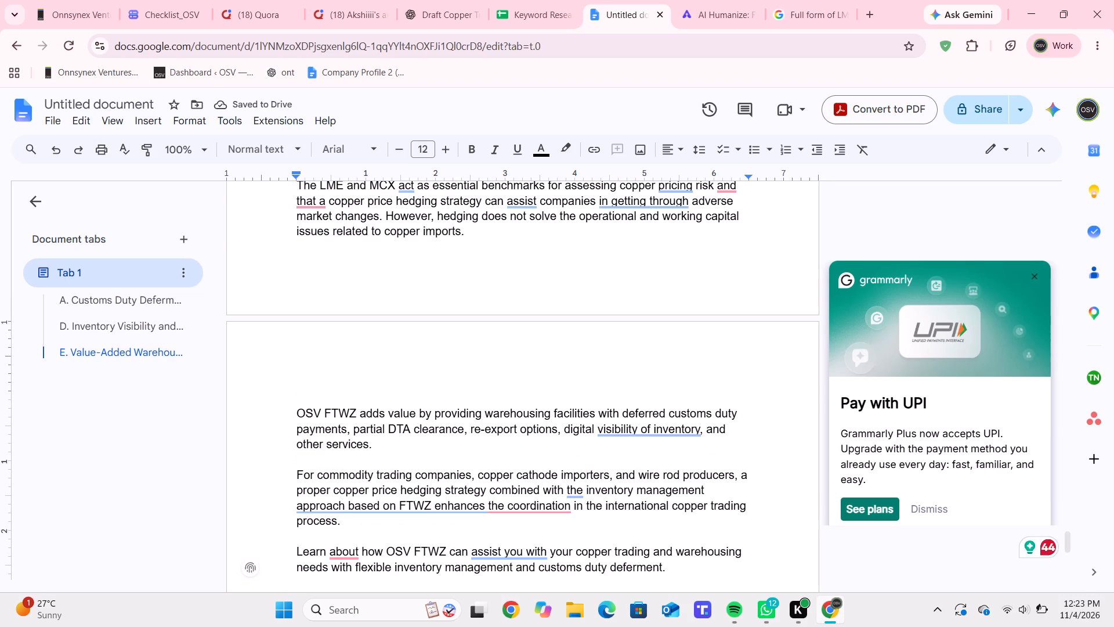
left_click(293, 424)
key("Up")
key("BackSpace")
key("BackSpace")
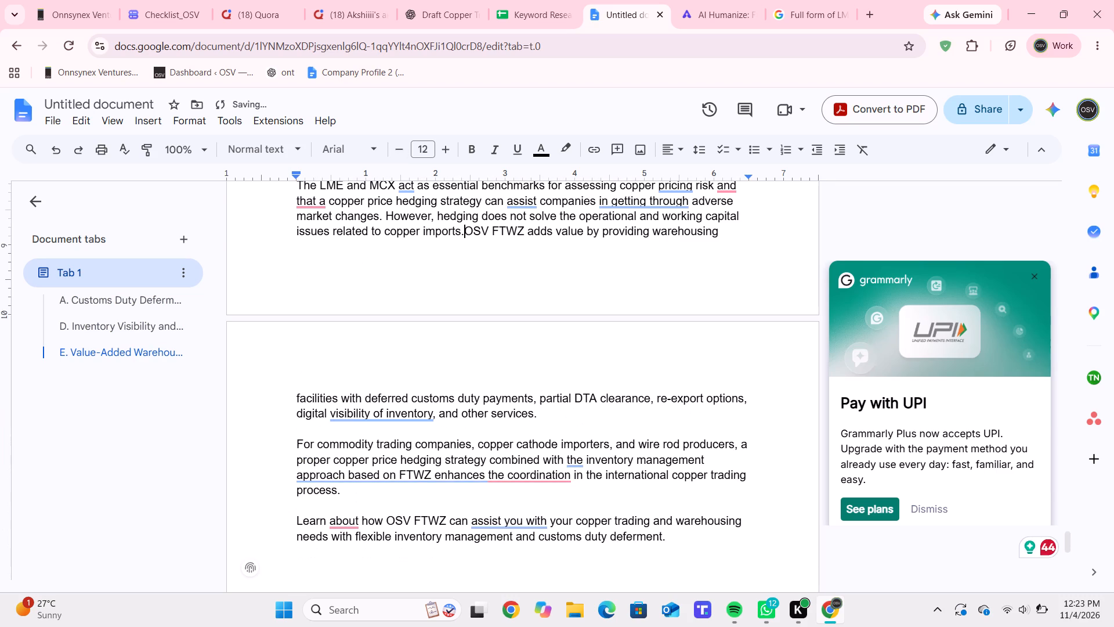
key("space")
left_click(294, 452)
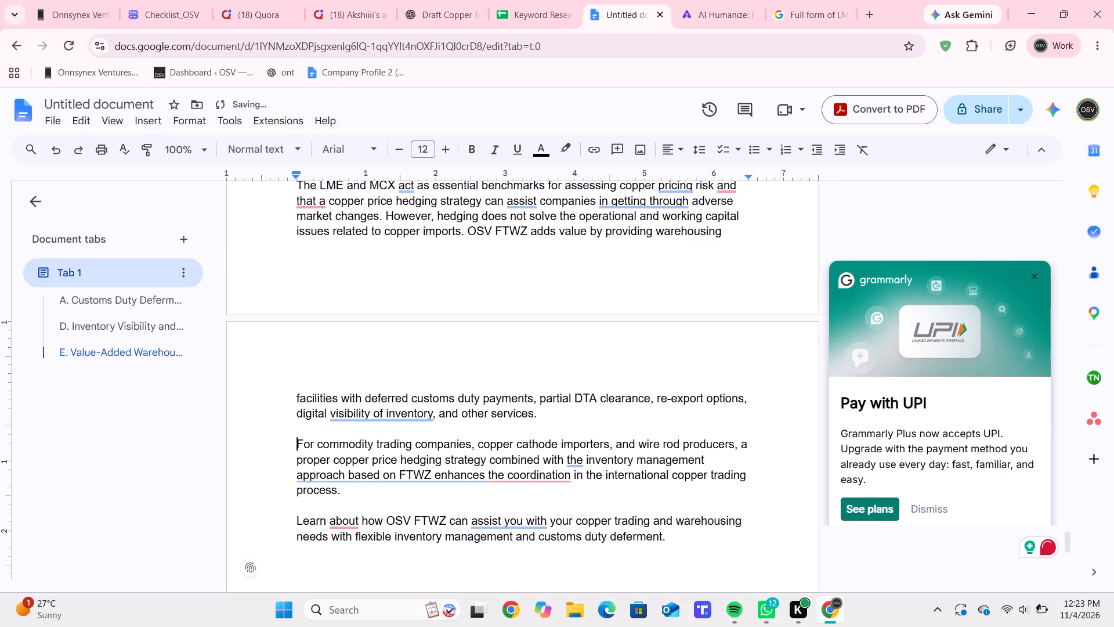
key("BackSpace")
key("BackSpace")
key("space")
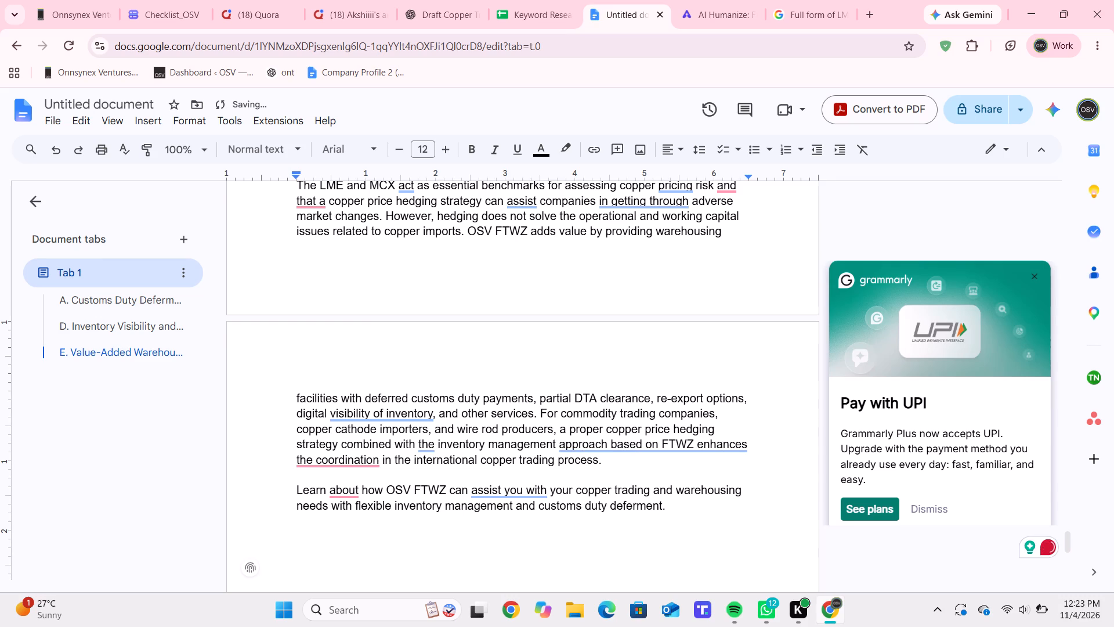
Join the conclusion's "Learn about how OSV FTWZ" and "The LME and MCX act" paragraphs onto the preceding text to form one paragraph.
left_click(293, 481)
key("Down")
key("BackSpace")
key("BackSpace")
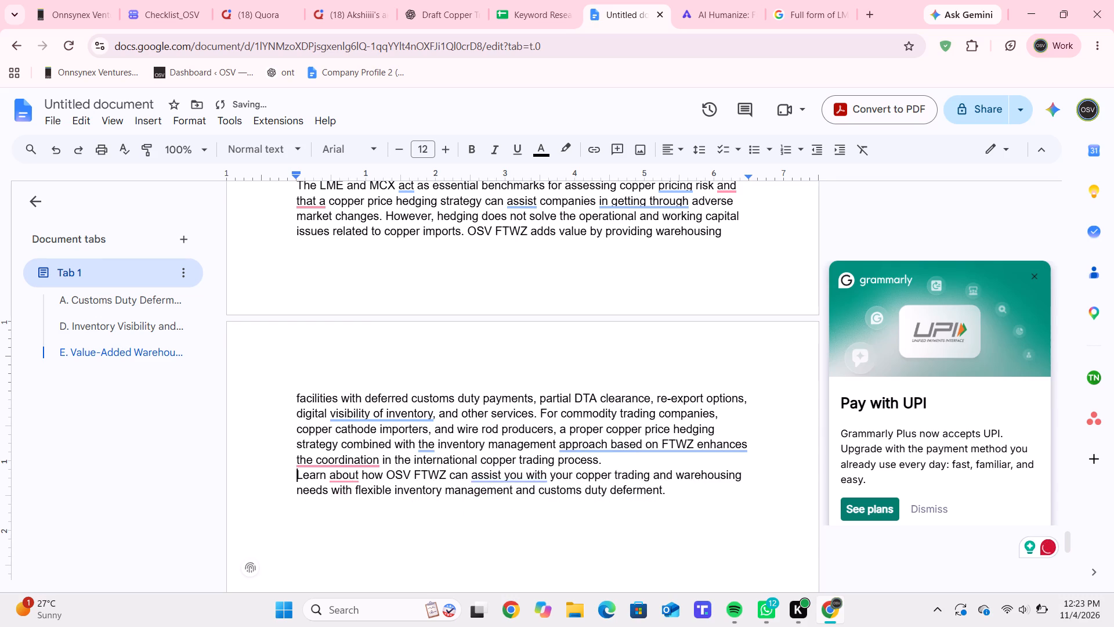
key("space")
scroll(293, 481, "up", 1)
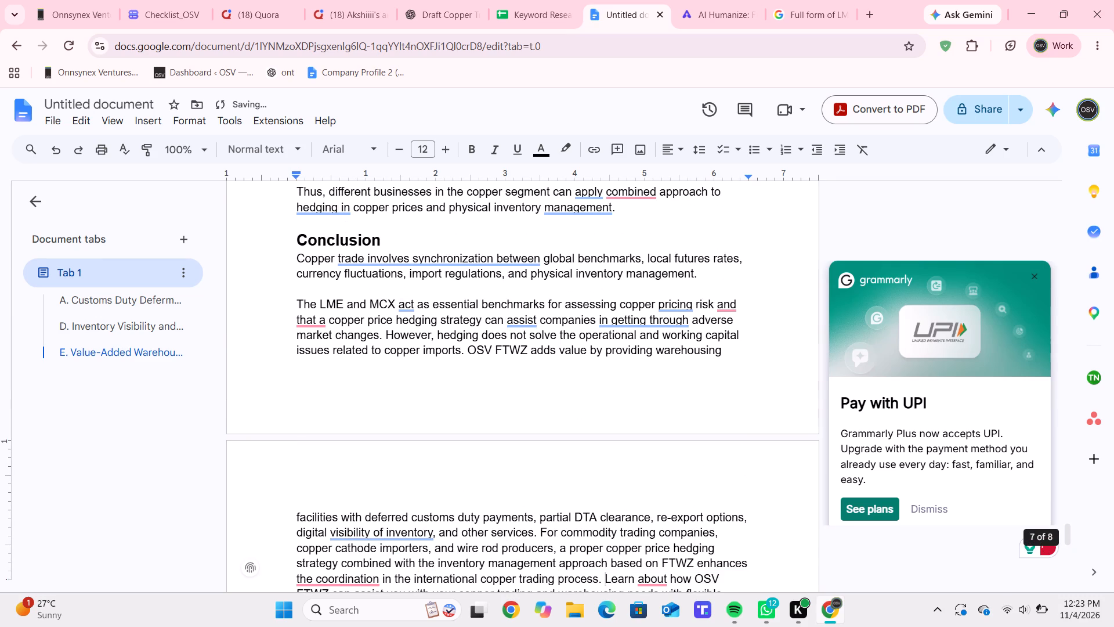
left_click(294, 305)
key("BackSpace")
key("BackSpace")
key("space")
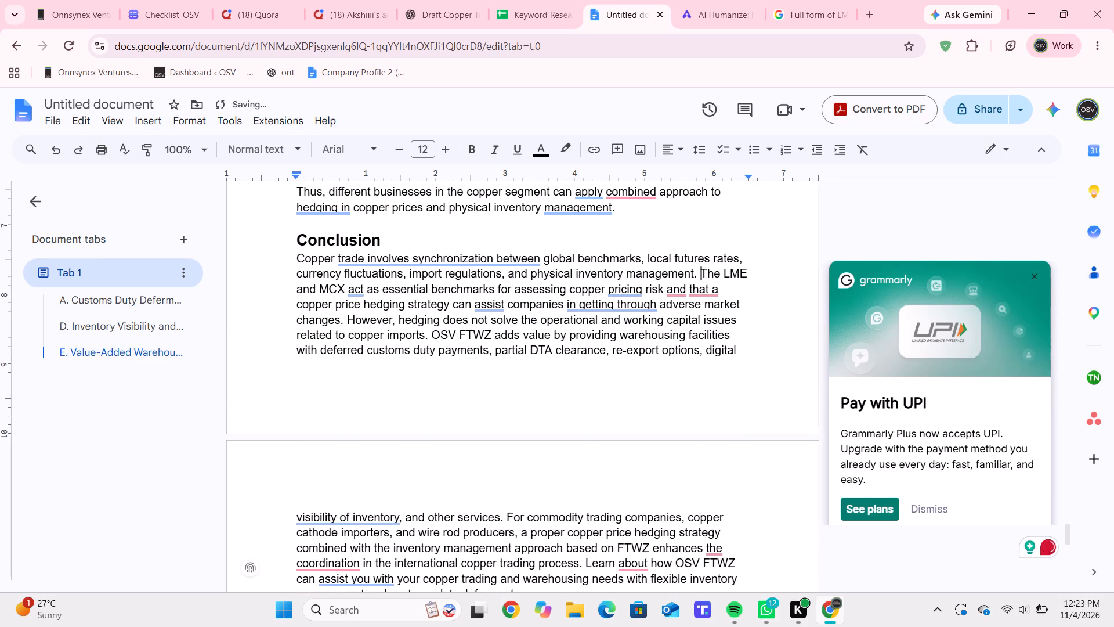
Review the assembled blog from its title through the LME and MCX price relationship section, dismissing the Grammarly UPI promotion.
scroll(294, 305, "down", 1)
scroll(316, 283, "up", 18)
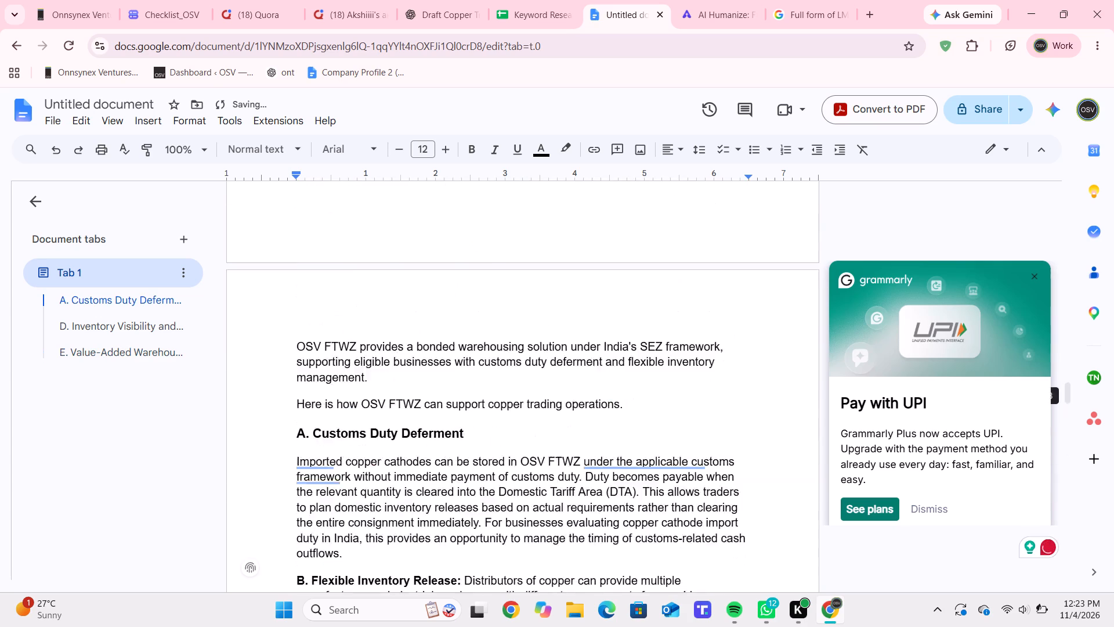
scroll(316, 283, "up", 15)
scroll(619, 543, "up", 5)
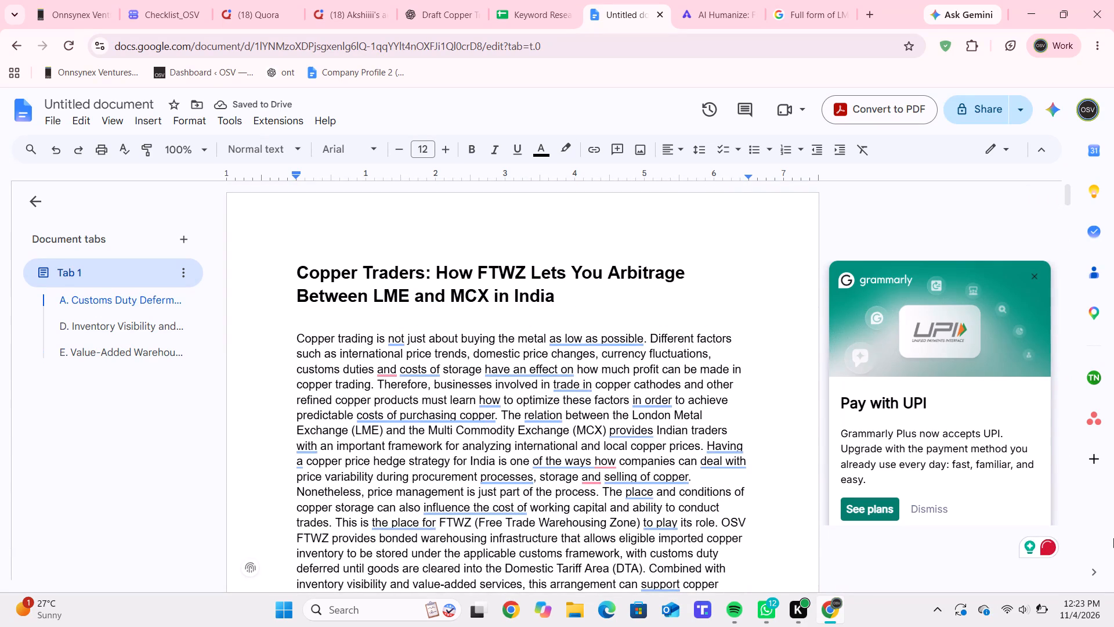
left_click(924, 506)
scroll(483, 323, "down", 2)
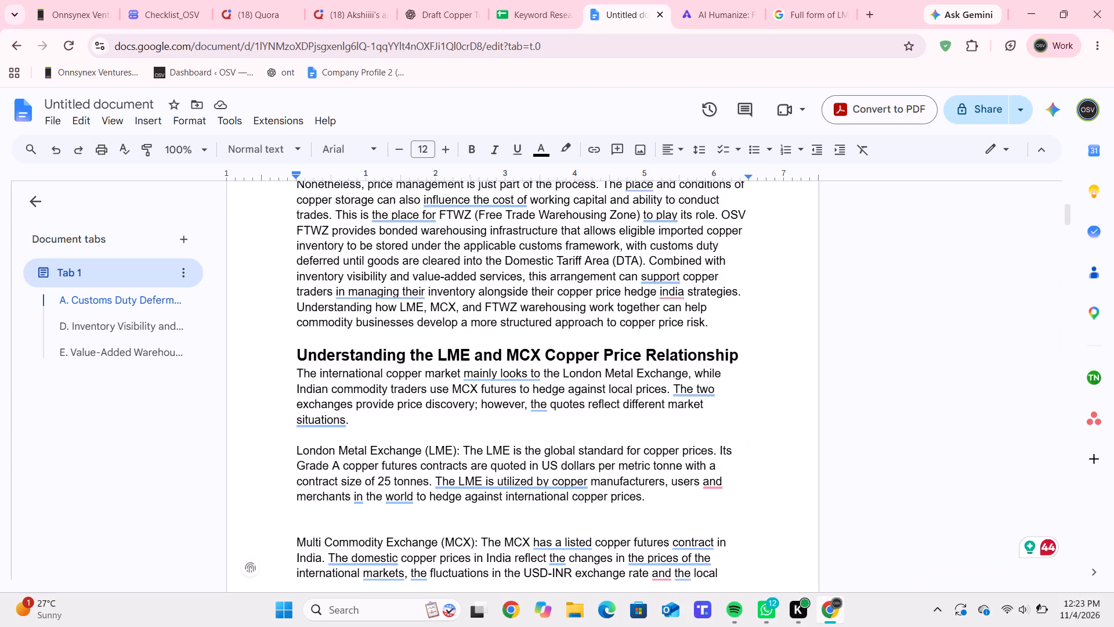
scroll(483, 323, "down", 1)
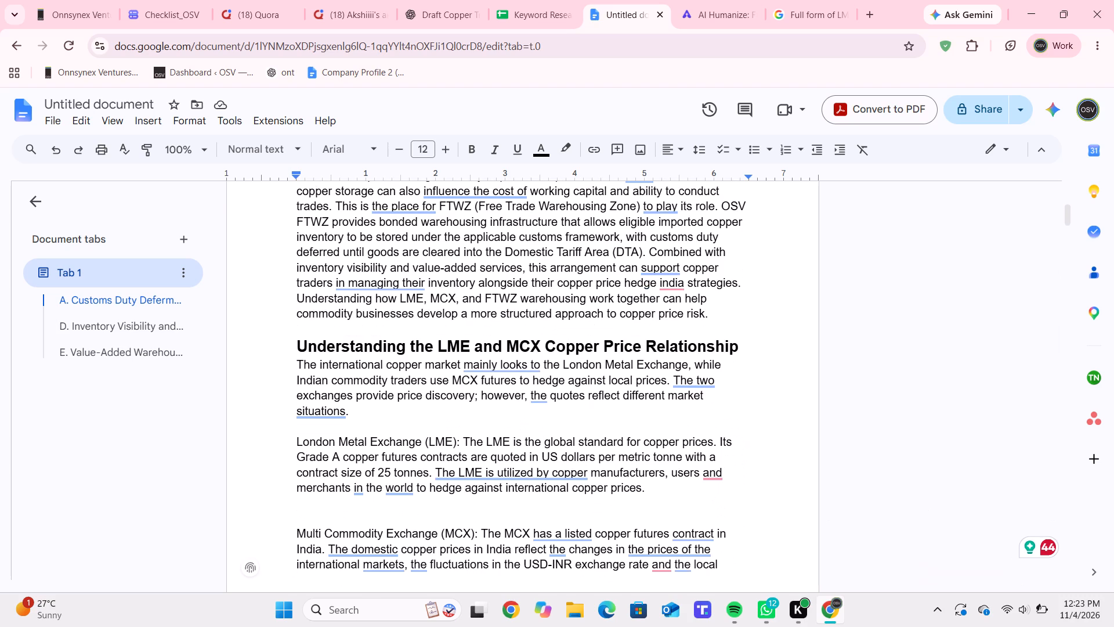
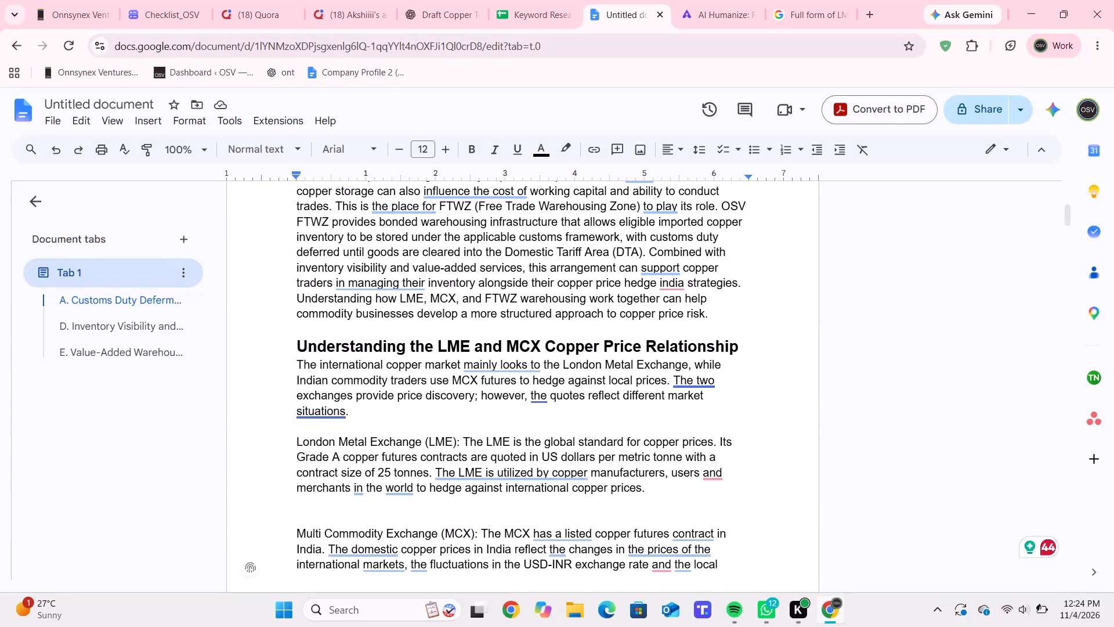
Join the "London Metal Exchange (LME)" and "Multi Commodity Exchange (MCX)" paragraphs onto their preceding text, separated by spaces, forming one paragraph.
left_click(301, 451)
key("Left")
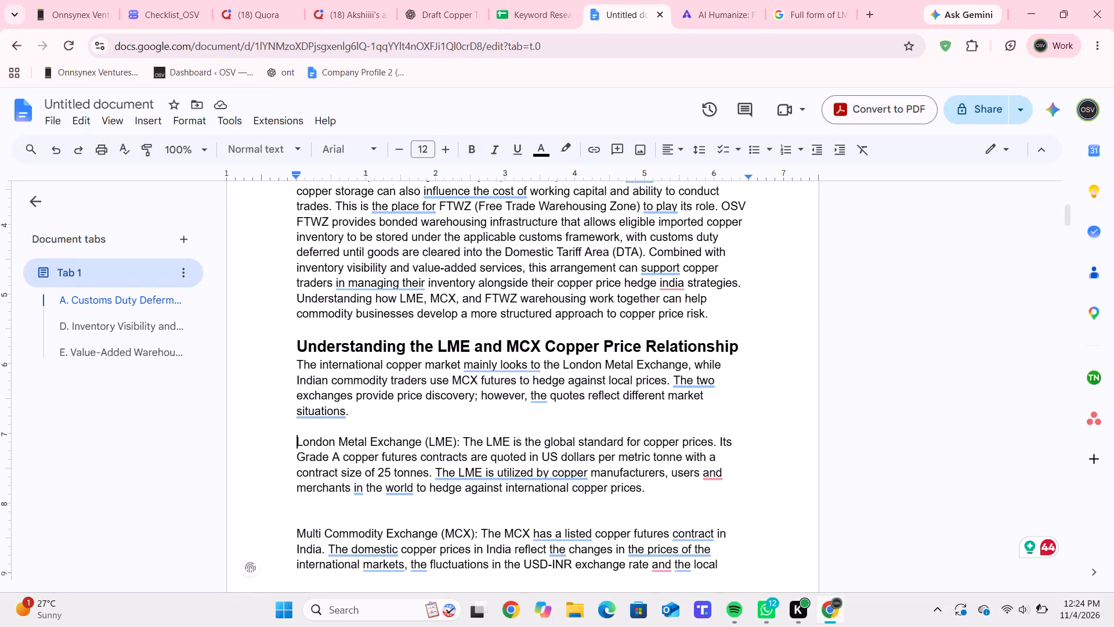
key("BackSpace")
key("BackSpace")
key("space")
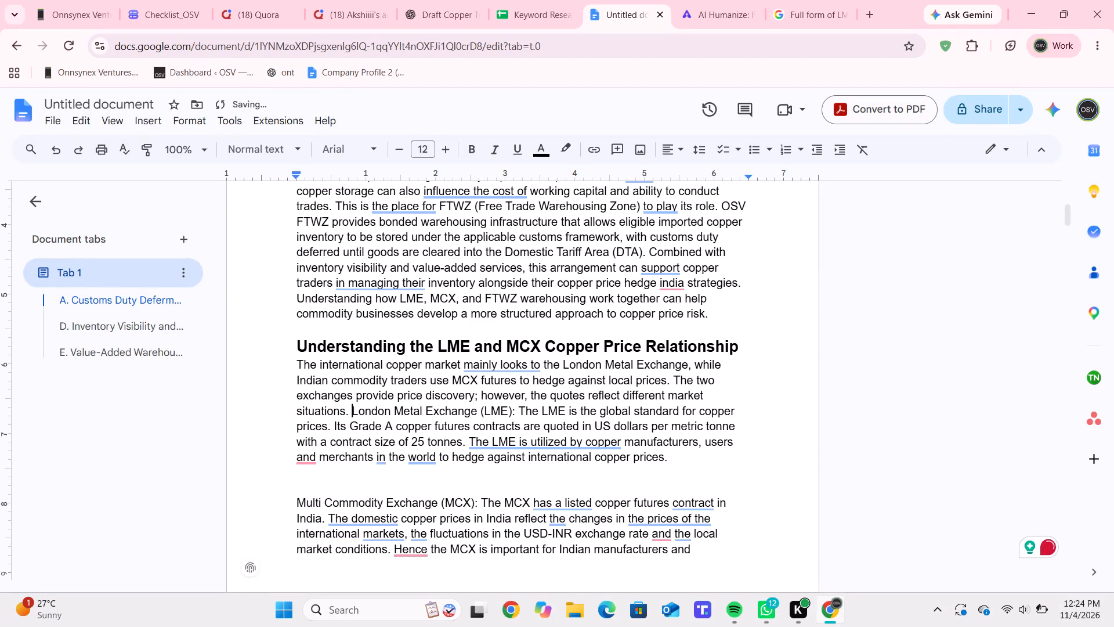
left_click(284, 487)
key("Down")
key("BackSpace")
key("BackSpace")
key("BackSpace")
key("space")
type("n")
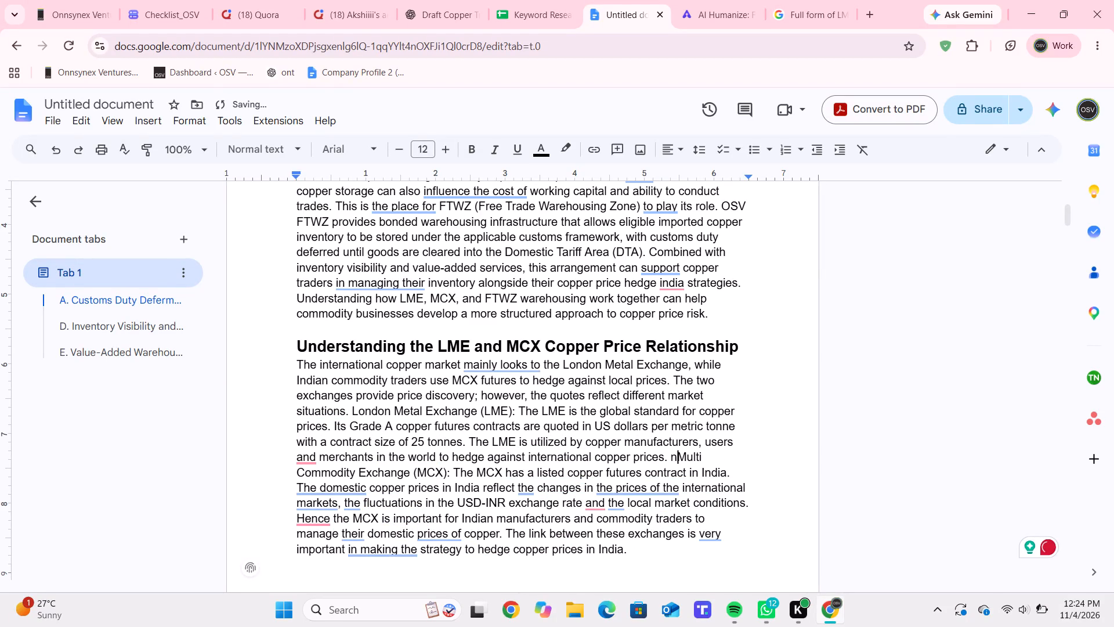
key("BackSpace")
Capture a full-width screenshot of the blog's title and introduction, from the ruler down through the taskbar, and dismiss the low-battery alert.
scroll(284, 487, "down", 1)
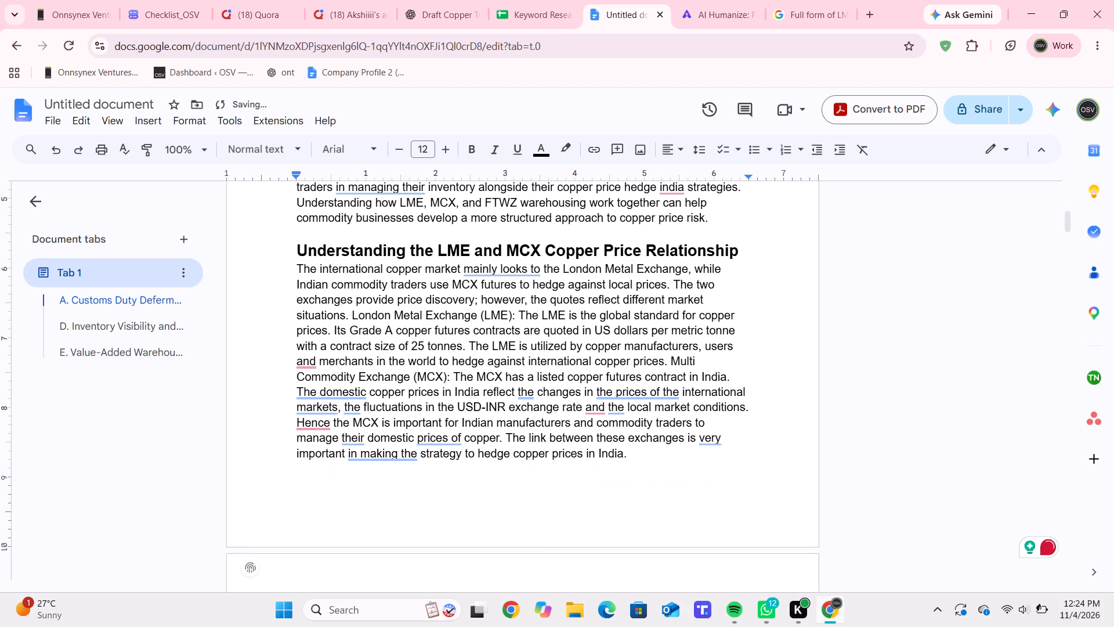
scroll(352, 318, "down", 5)
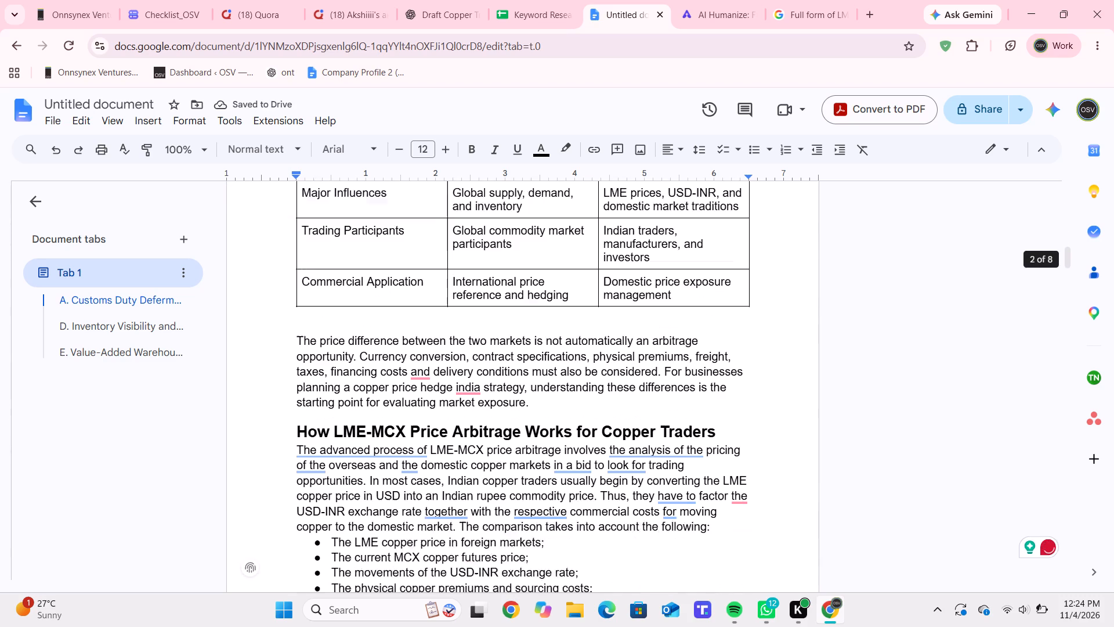
scroll(352, 318, "up", 9)
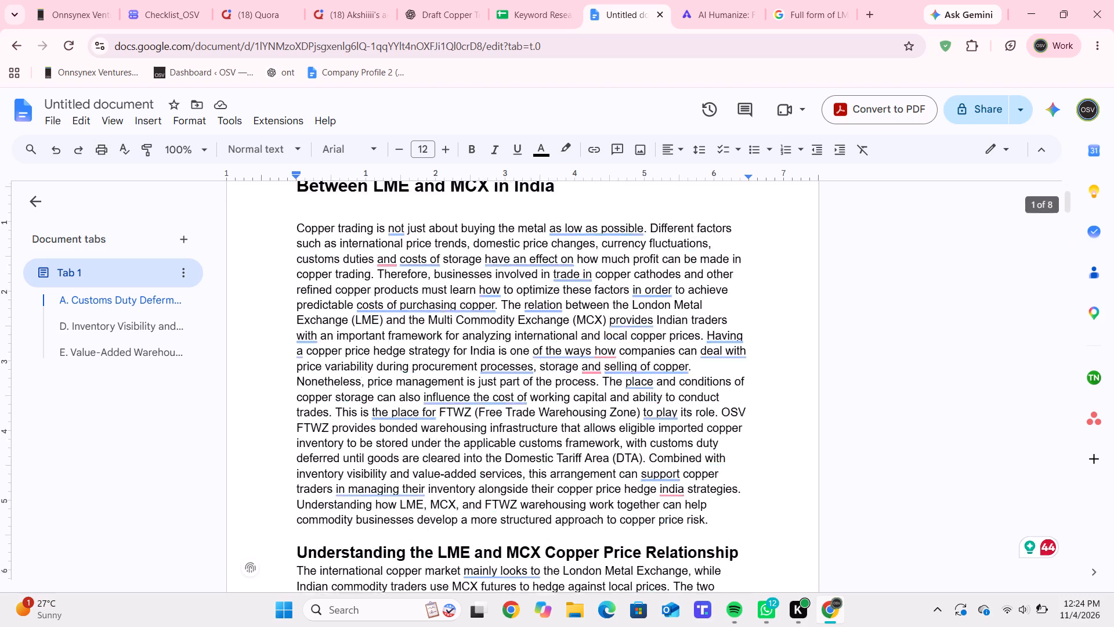
scroll(352, 318, "down", 1)
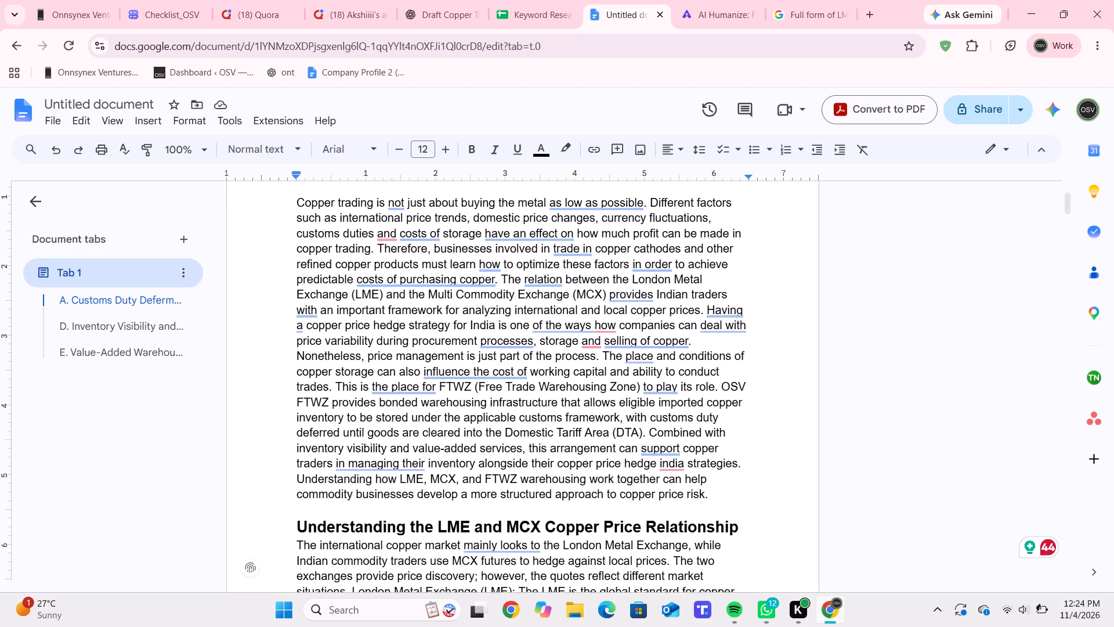
scroll(352, 318, "up", 2)
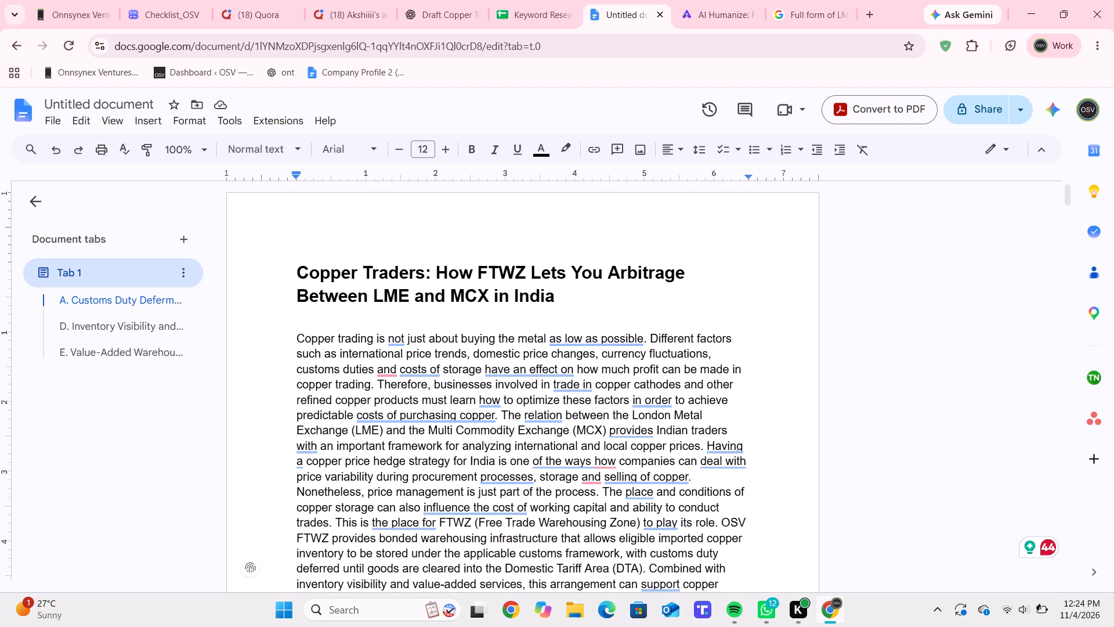
key("shift+super+s")
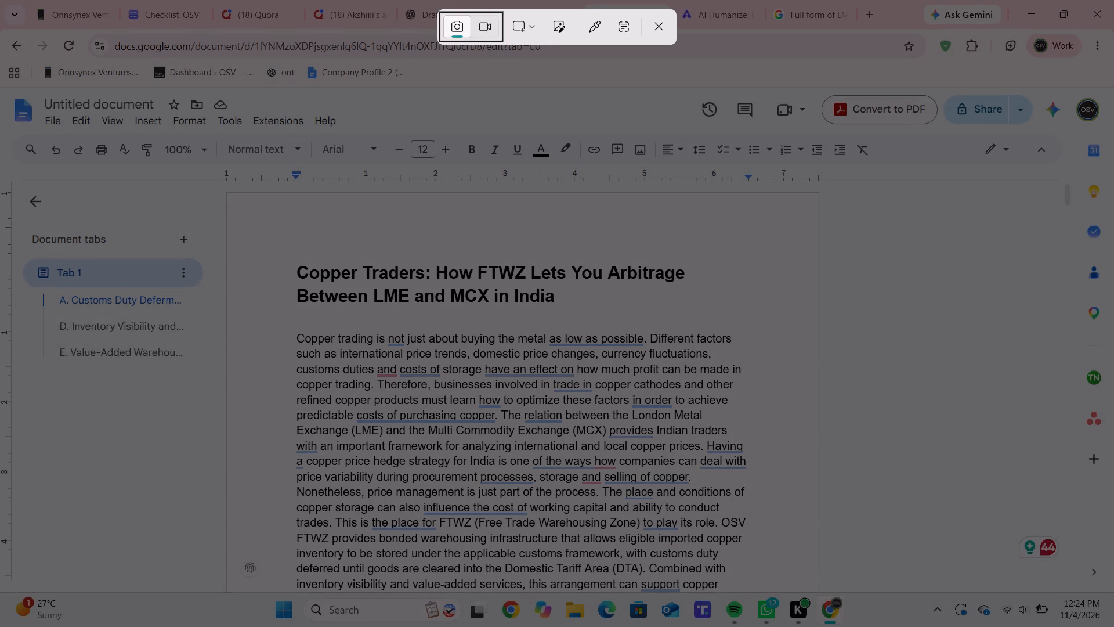
left_click_drag(1, 161, 319, 280)
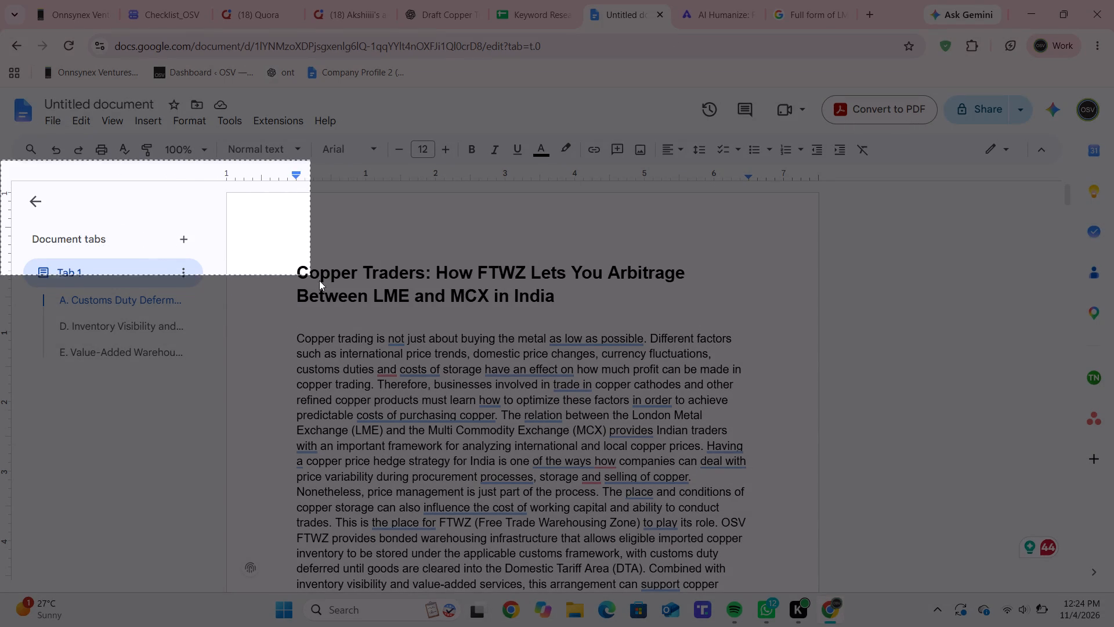
left_click_drag(319, 280, 528, 438)
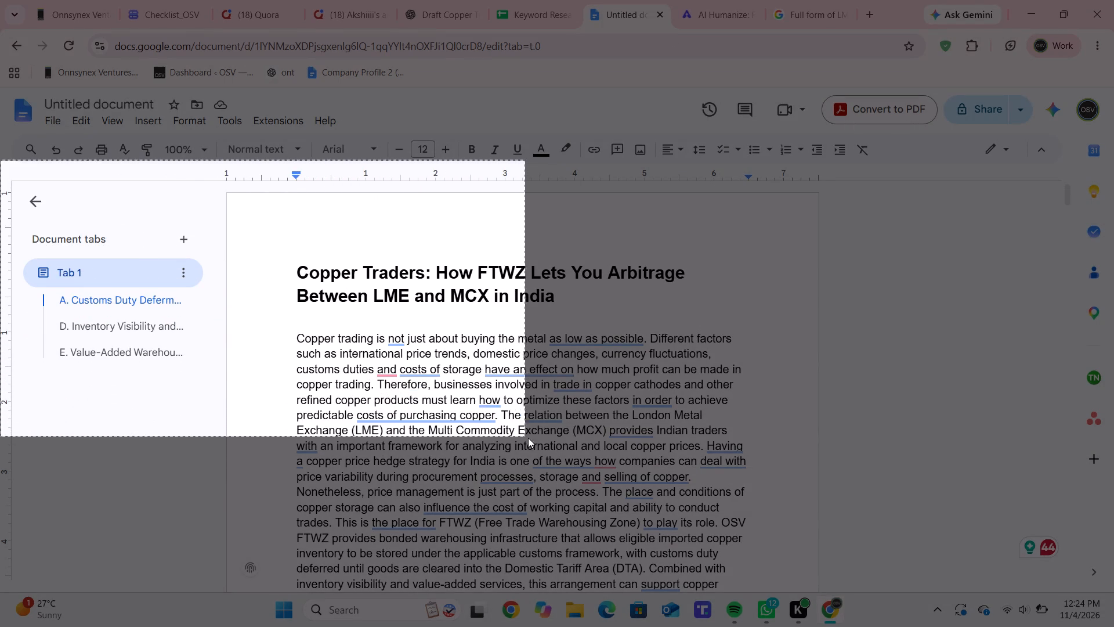
left_click_drag(528, 438, 779, 626)
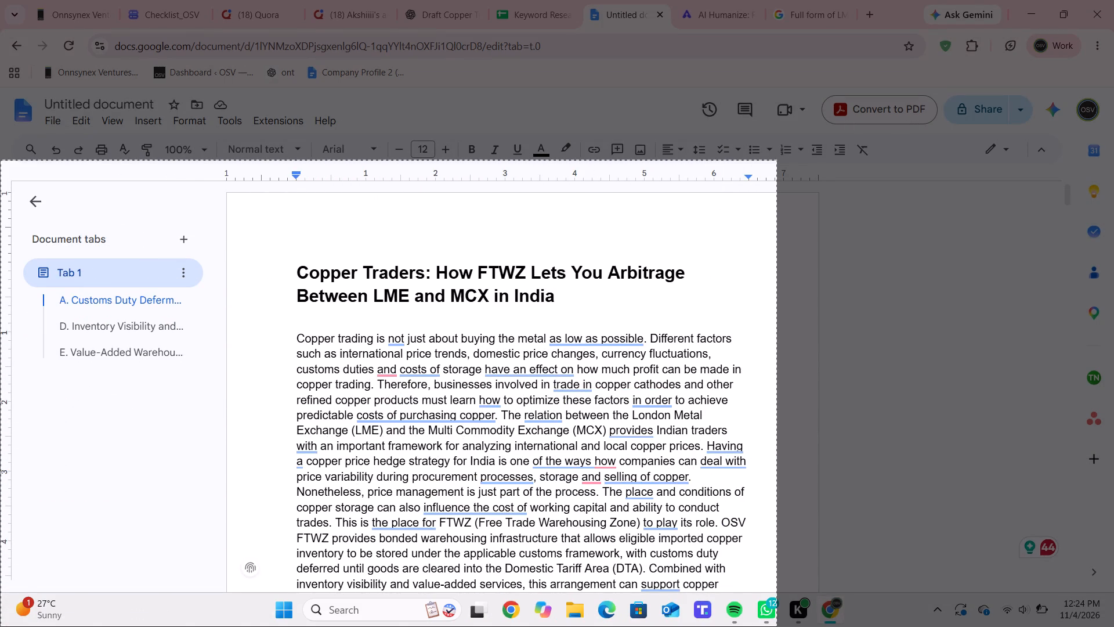
left_click_drag(779, 626, 1062, 626)
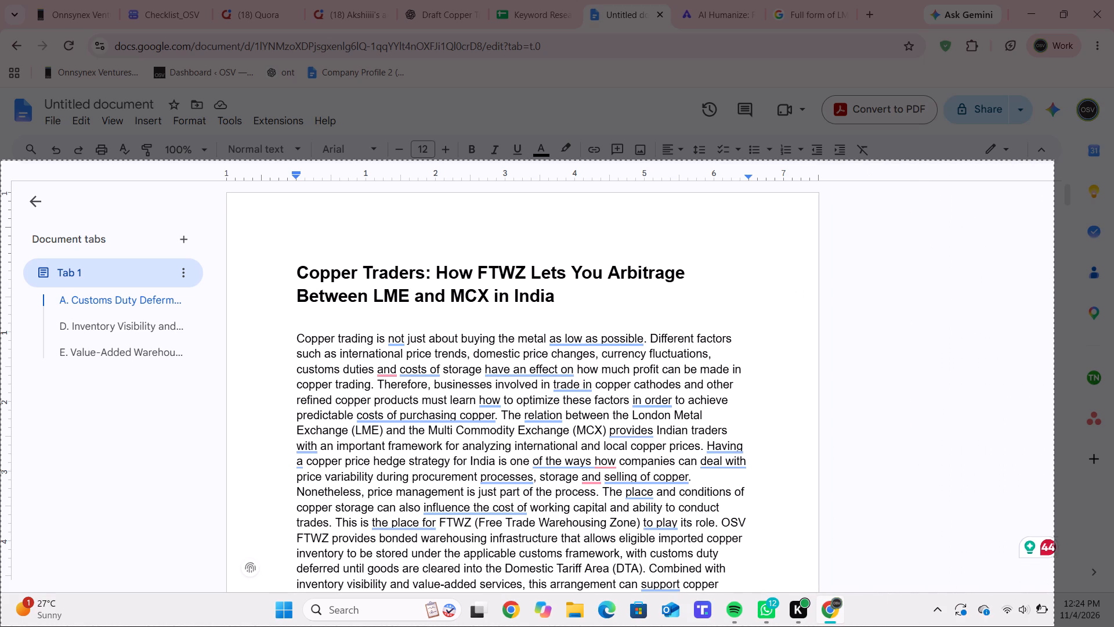
left_click_drag(1062, 626, 1113, 626)
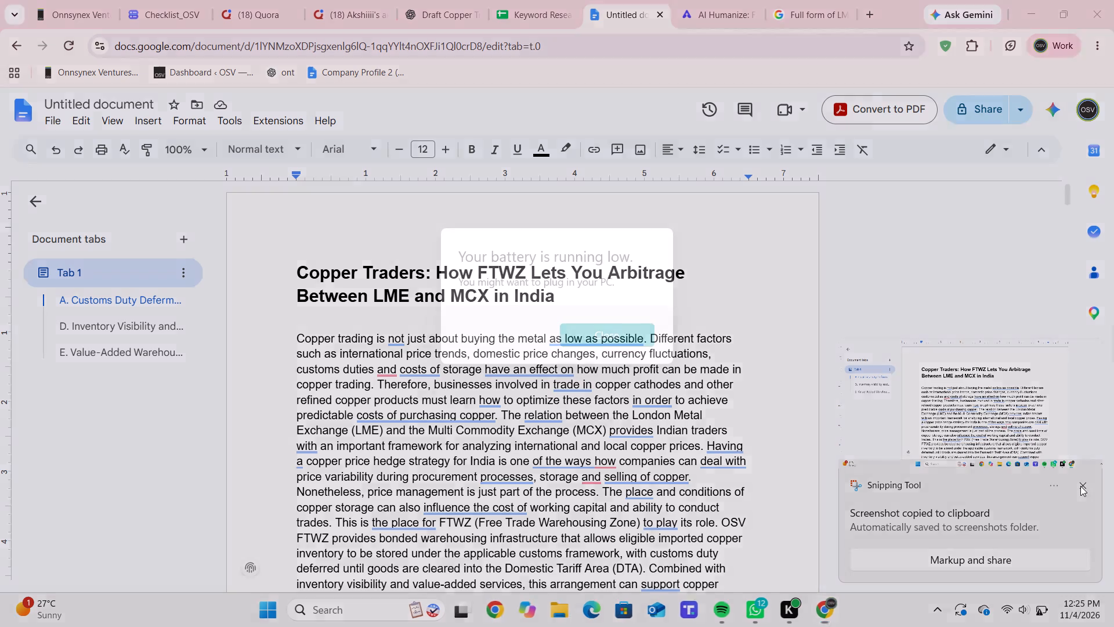
left_click(1080, 486)
left_click(635, 337)
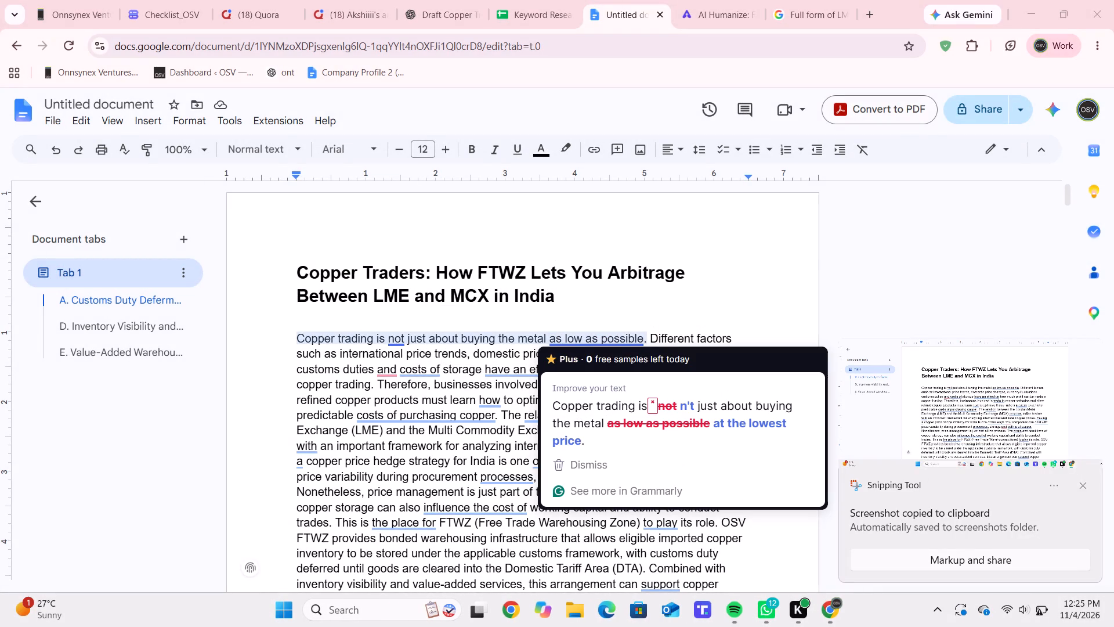
left_click(316, 222)
Switch to the Onnsynex Ventures browser tab.
left_click(66, 0)
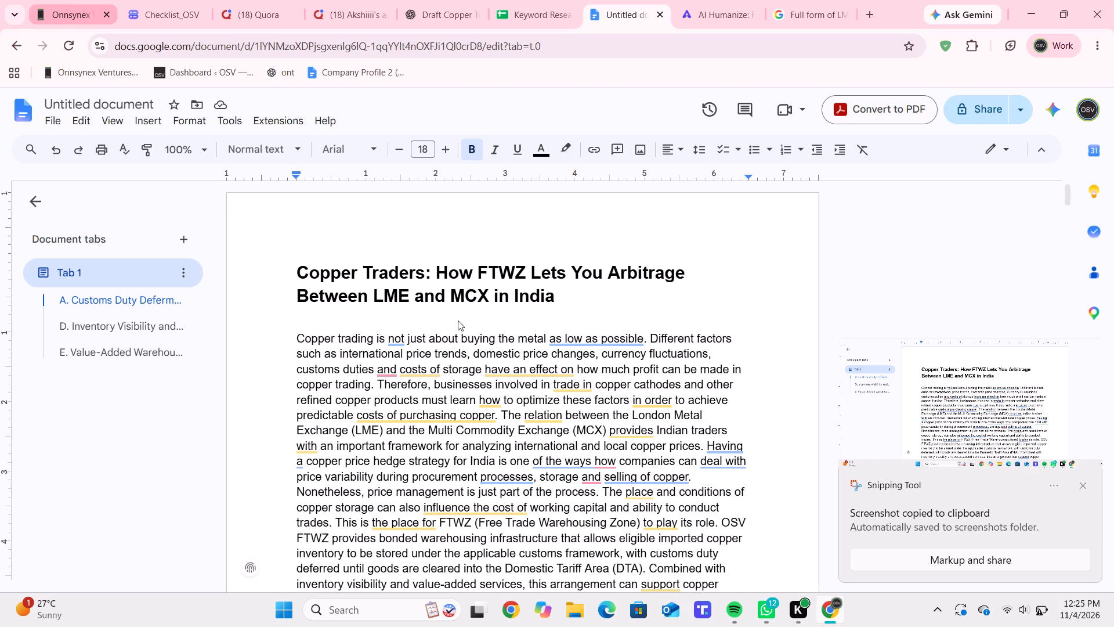
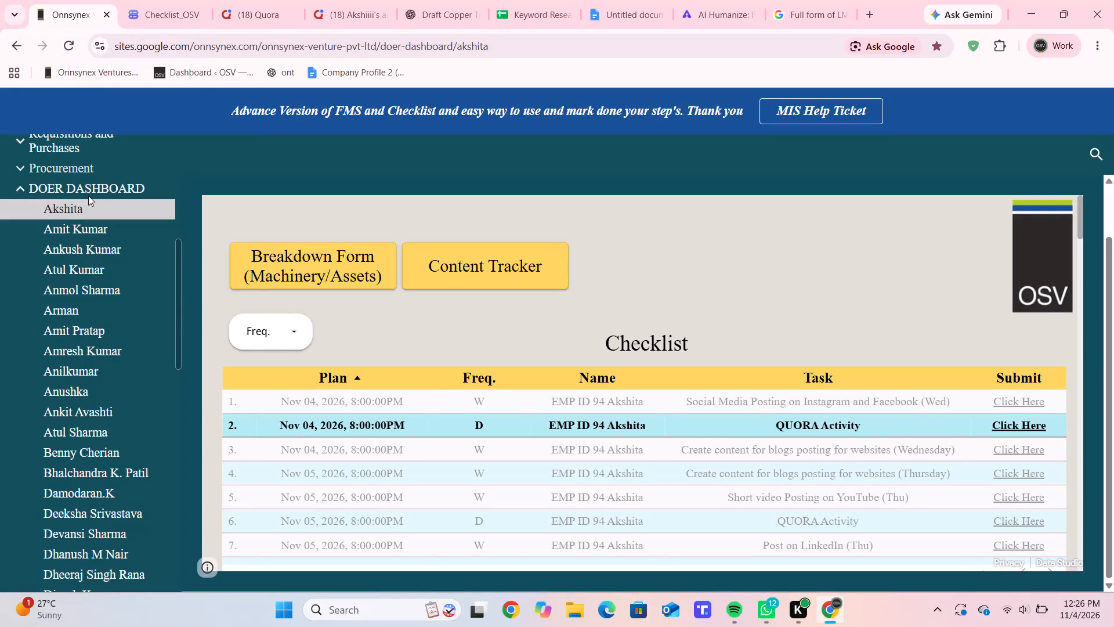
Open the submission form for the Nov 04 "Create content for blogs posting for websites (Wednesday)" checklist task and record the account email with the response.
scroll(568, 388, "down", 1)
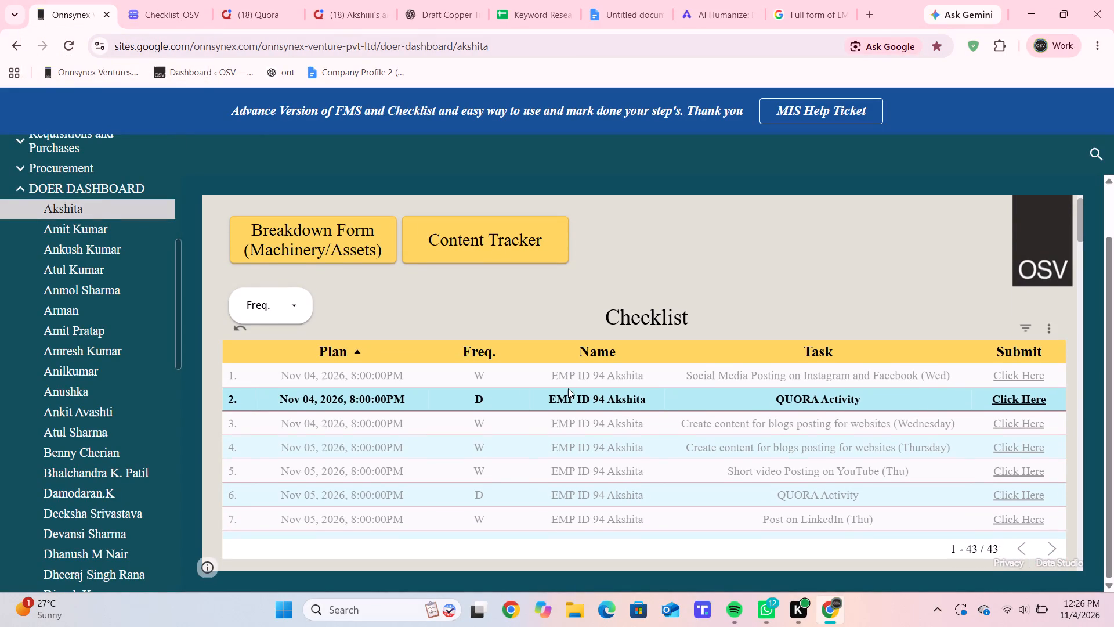
scroll(568, 388, "down", 1)
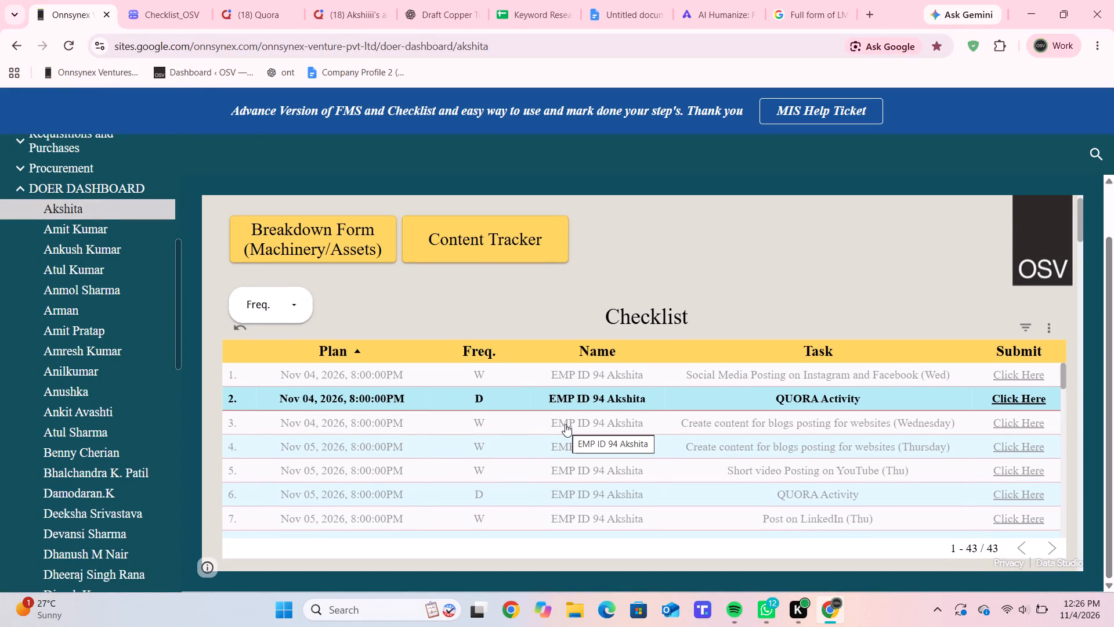
left_click(565, 424)
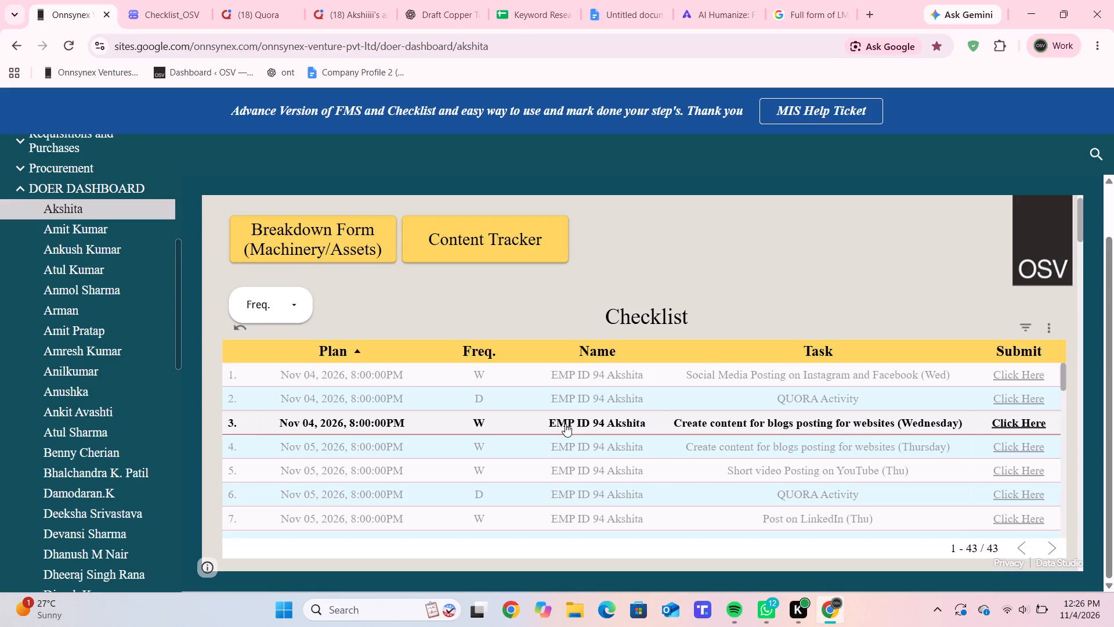
left_click(1006, 424)
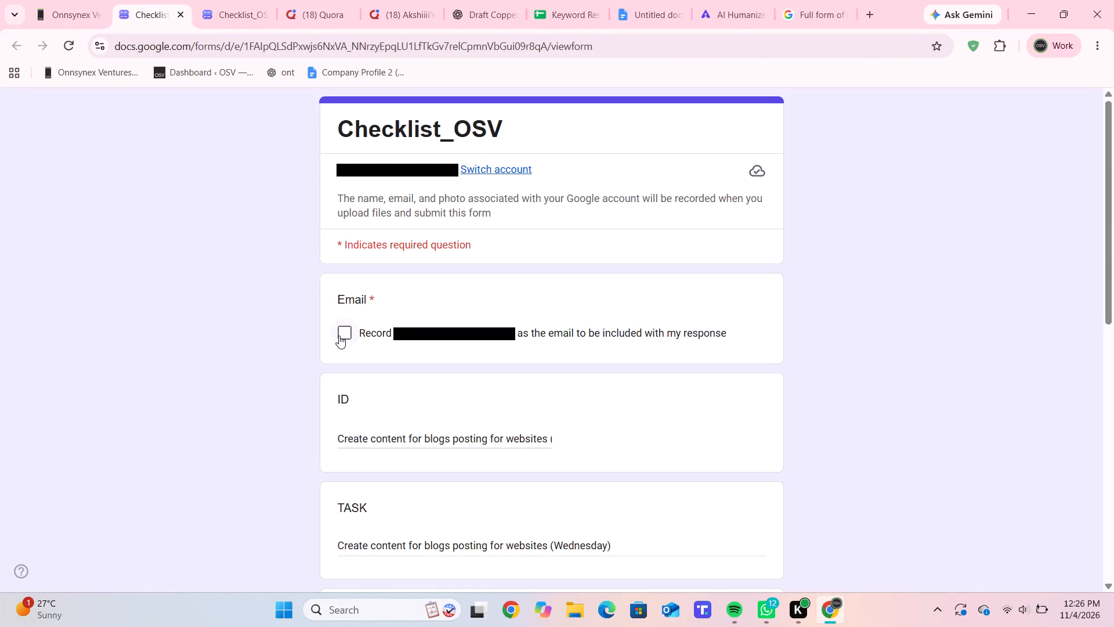
left_click(339, 336)
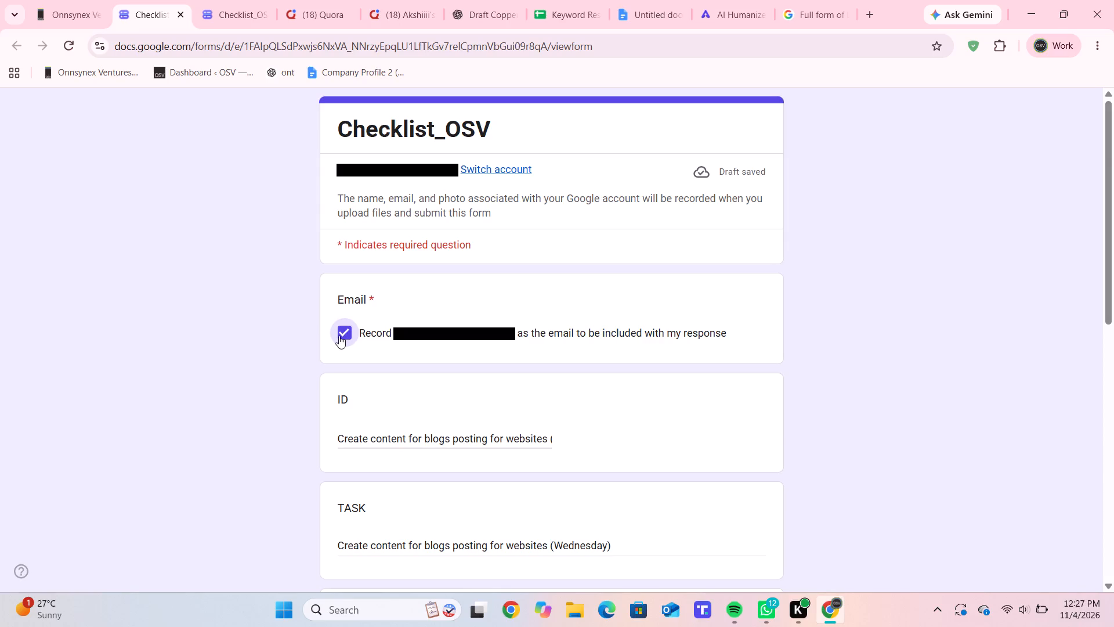
scroll(339, 336, "down", 2)
left_click(371, 466)
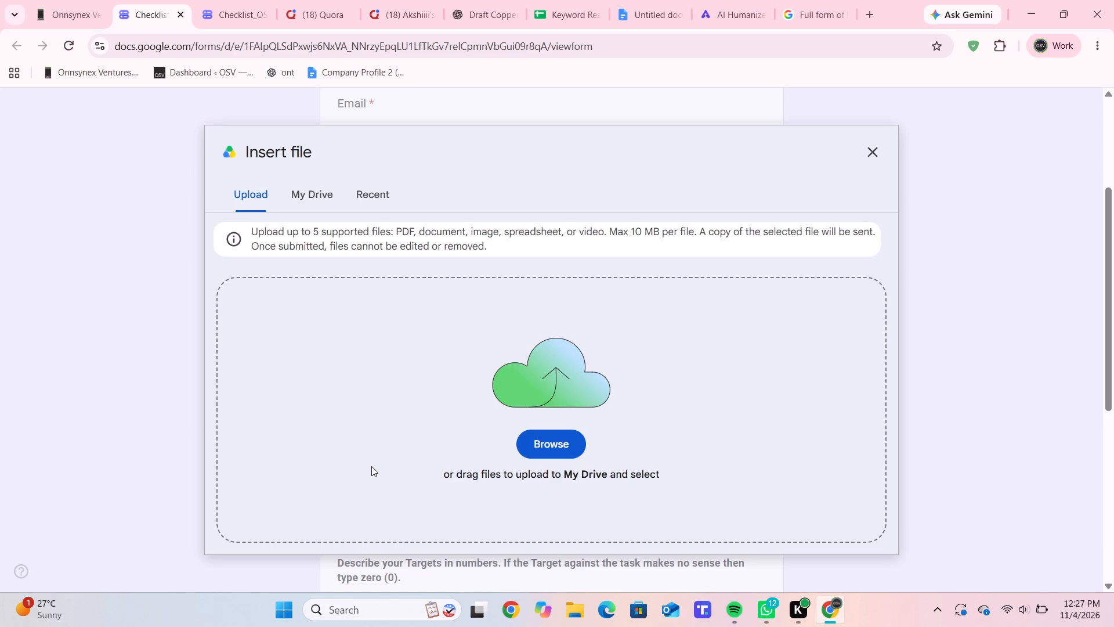
left_click(539, 456)
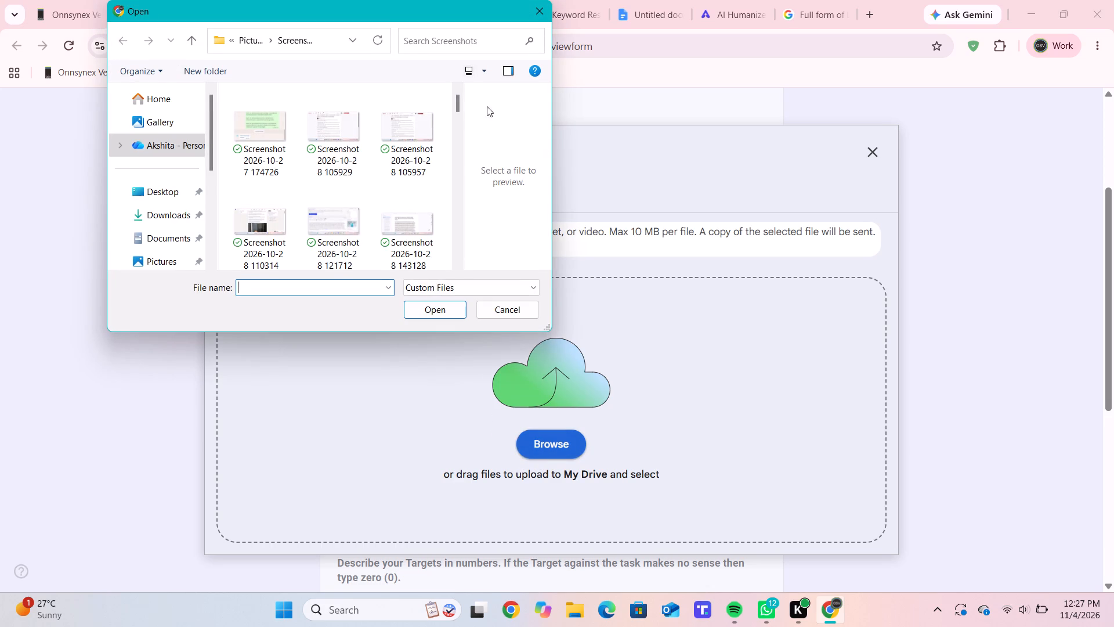
left_click(458, 109)
left_click_drag(458, 109, 457, 257)
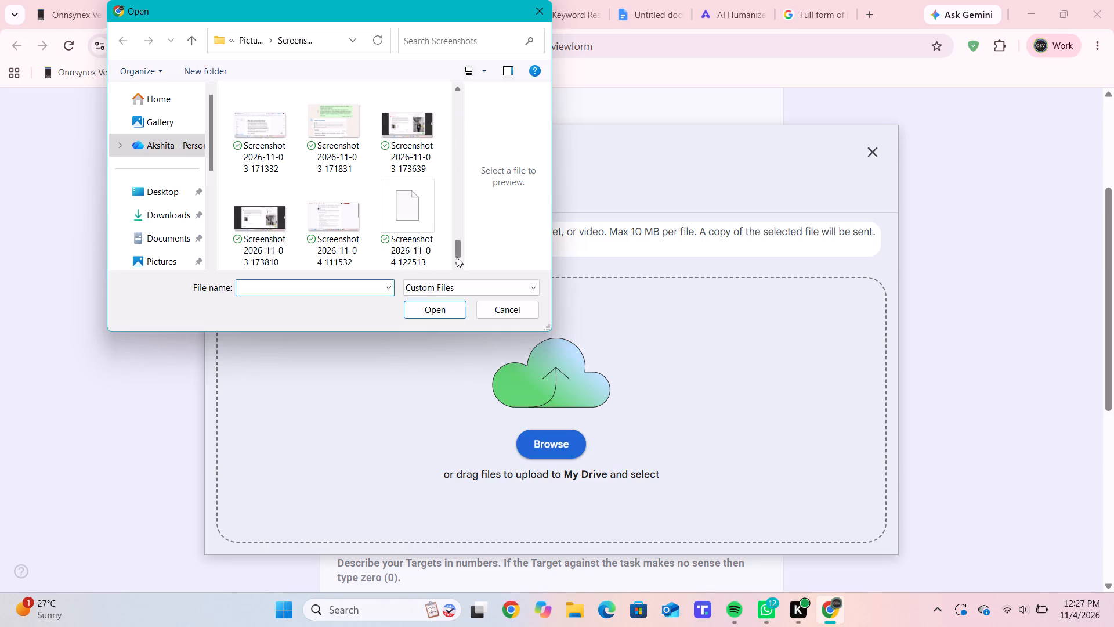
left_click_drag(457, 257, 457, 254)
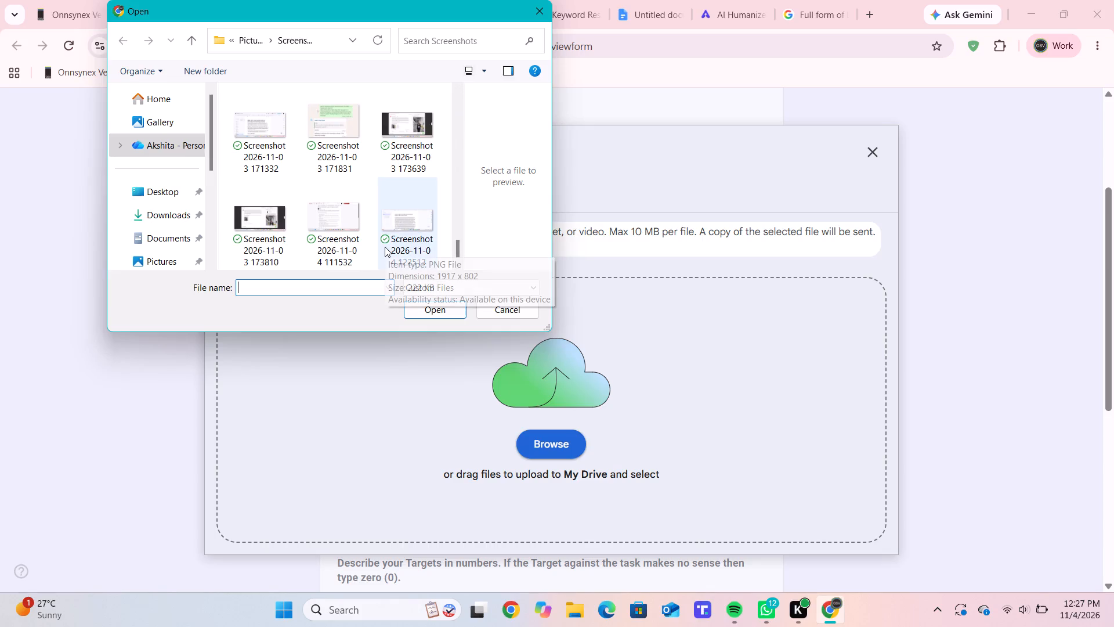
double_click(394, 230)
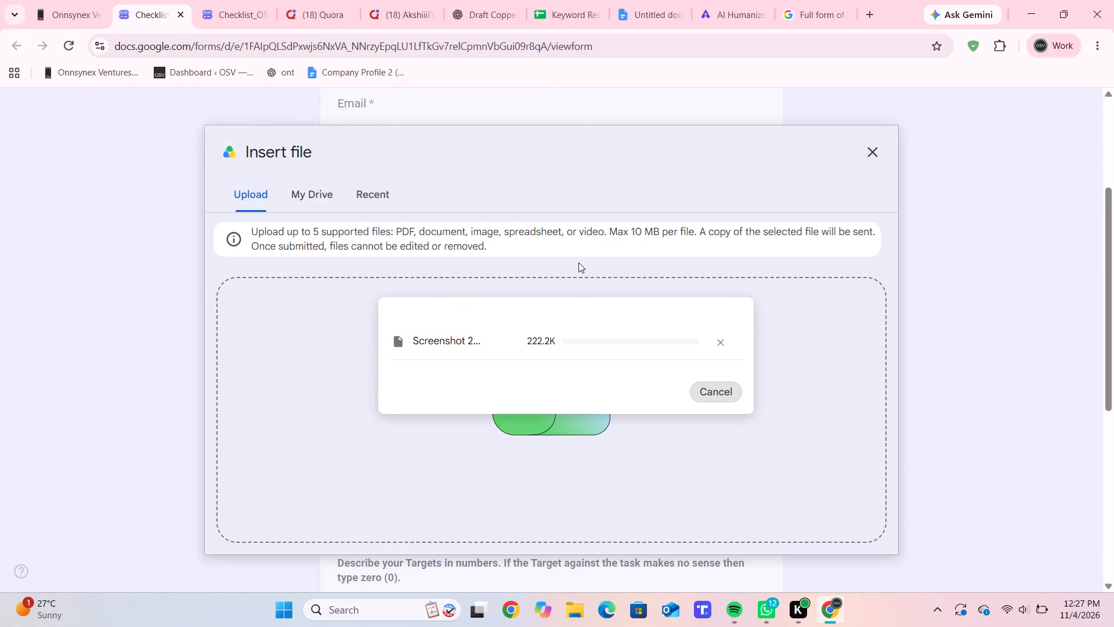
Submit the Checklist_OSV form with the Target and Actual answers left blank.
scroll(609, 277, "down", 2)
left_click(374, 356)
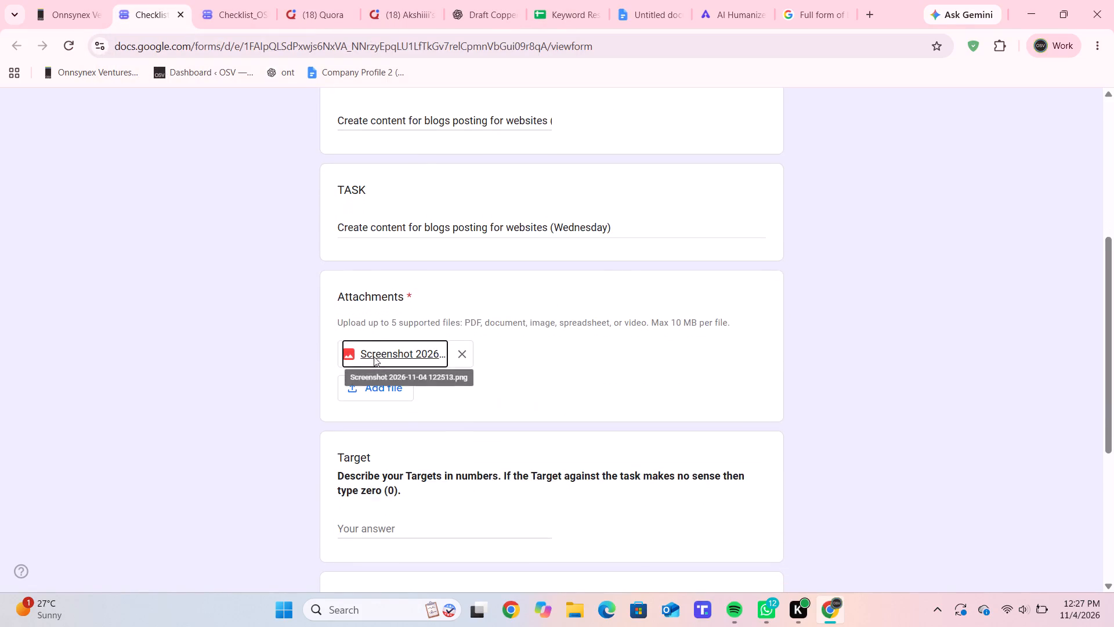
scroll(374, 356, "down", 1)
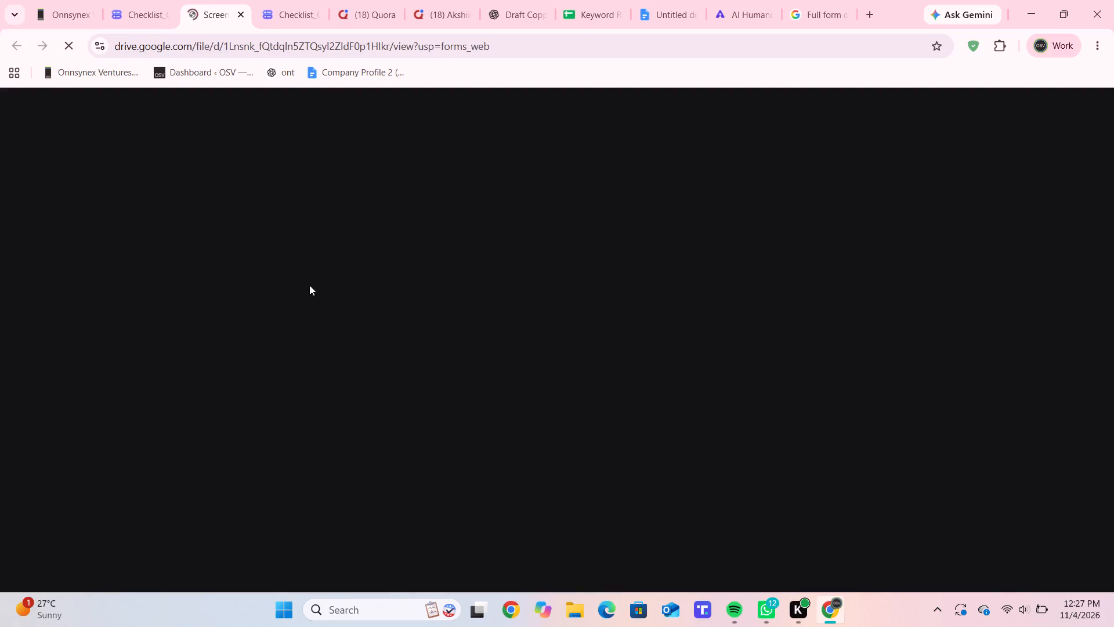
left_click(149, 0)
scroll(423, 394, "down", 1)
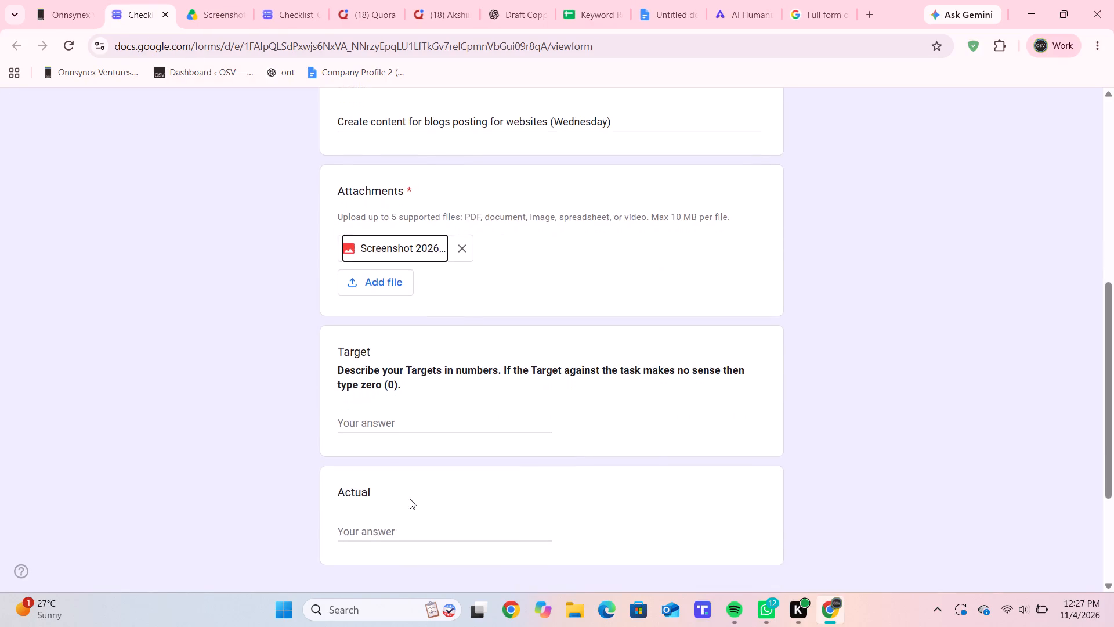
scroll(410, 499, "down", 3)
left_click(365, 459)
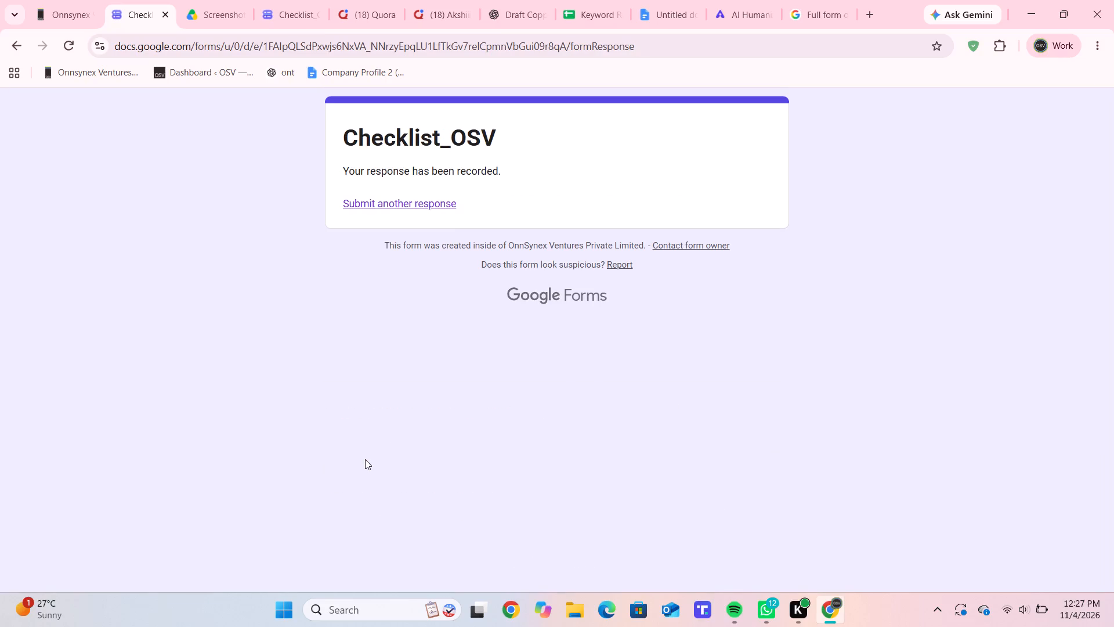
Return to the Onnsynex doer dashboard and review the Delegation, Miscellaneous Task and FMS – Exhibition Marketing tables for pending tasks.
left_click(44, 0)
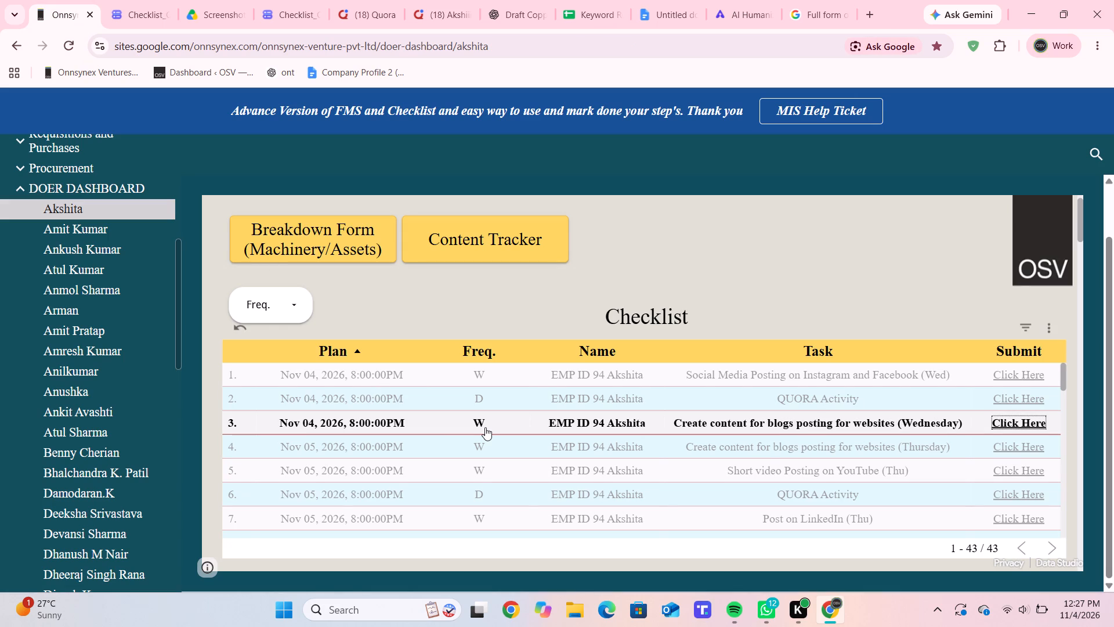
scroll(393, 302, "down", 1)
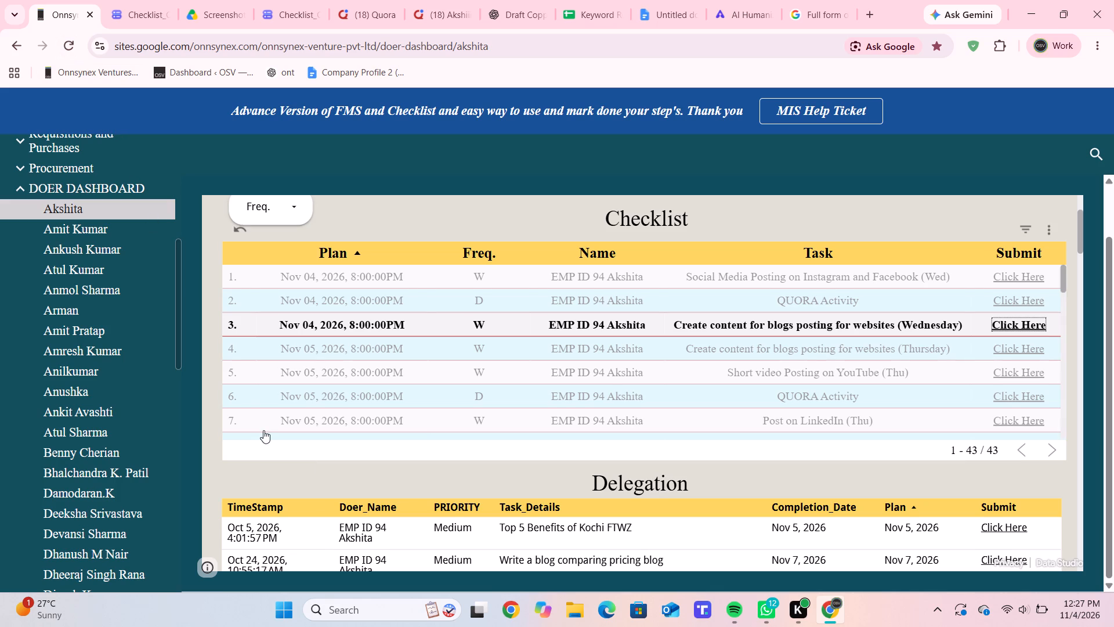
scroll(274, 451, "down", 1)
scroll(395, 413, "down", 2)
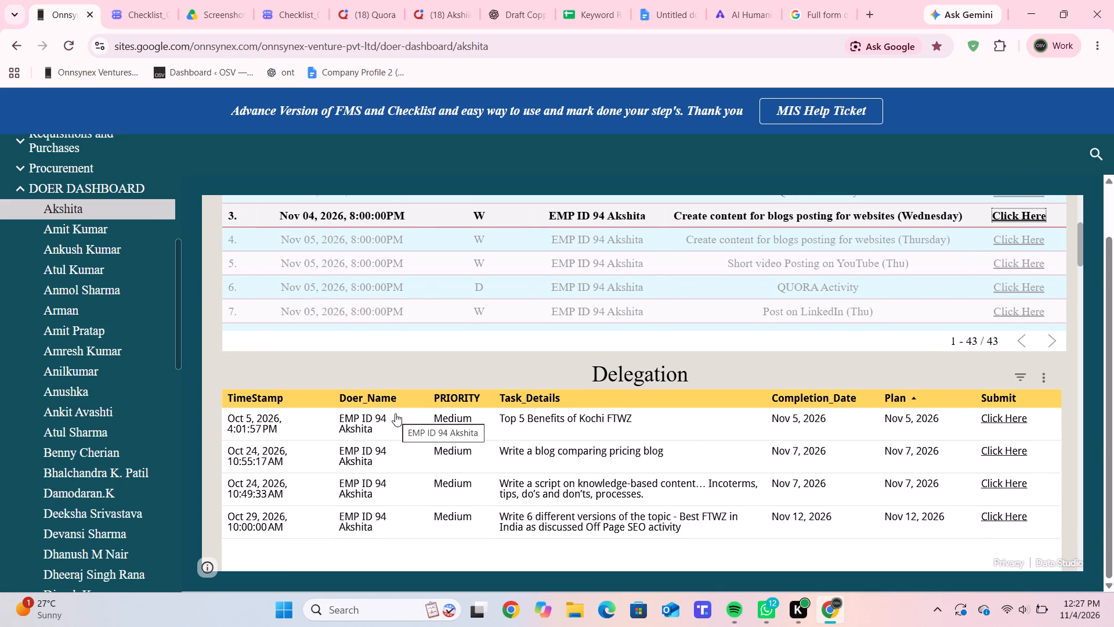
scroll(395, 413, "down", 3)
left_click(407, 391)
scroll(407, 391, "down", 2)
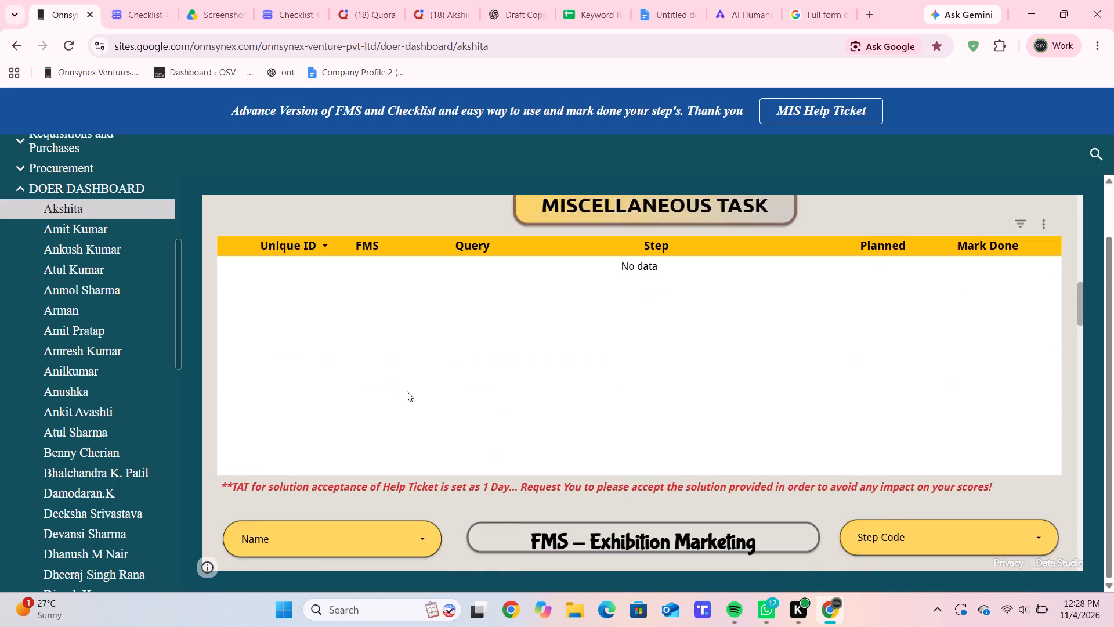
scroll(410, 403, "down", 2)
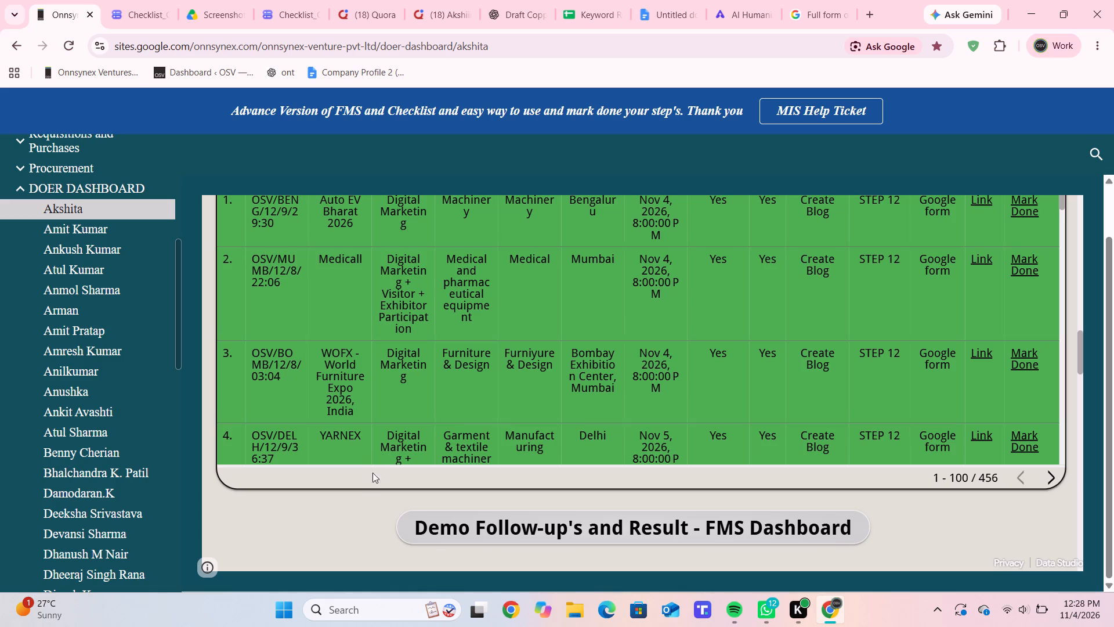
scroll(367, 479, "up", 1)
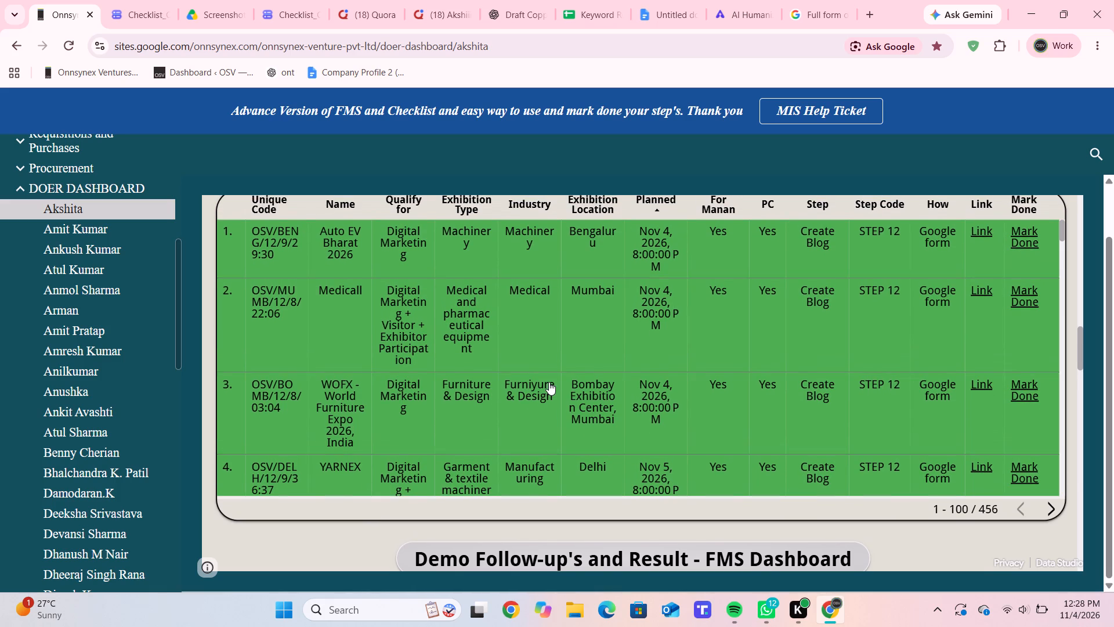
scroll(549, 382, "up", 2)
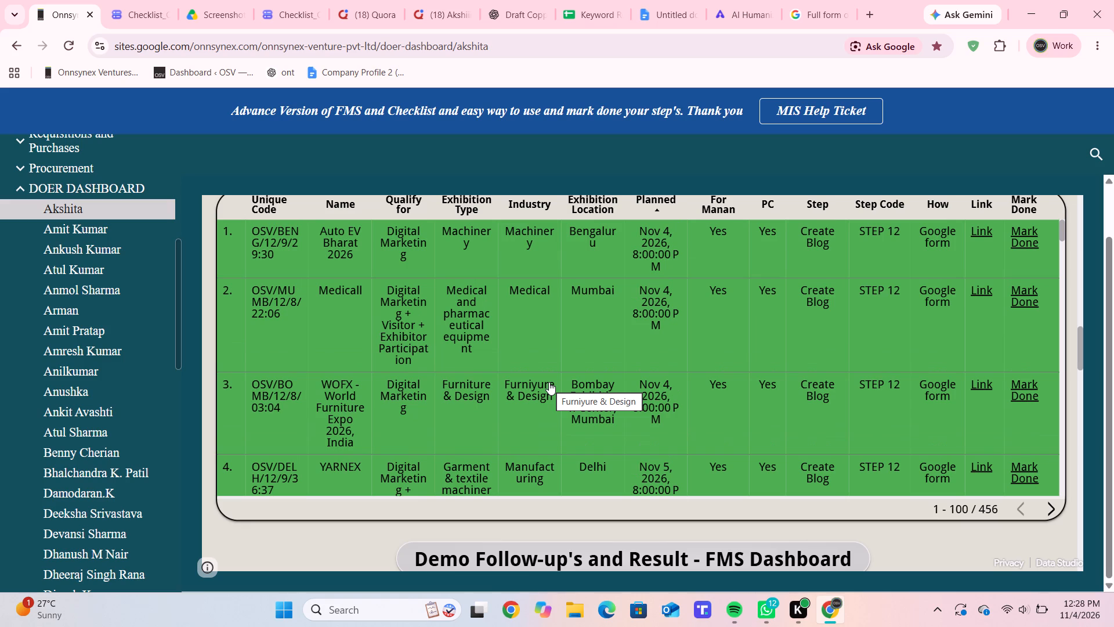
scroll(686, 291, "up", 3)
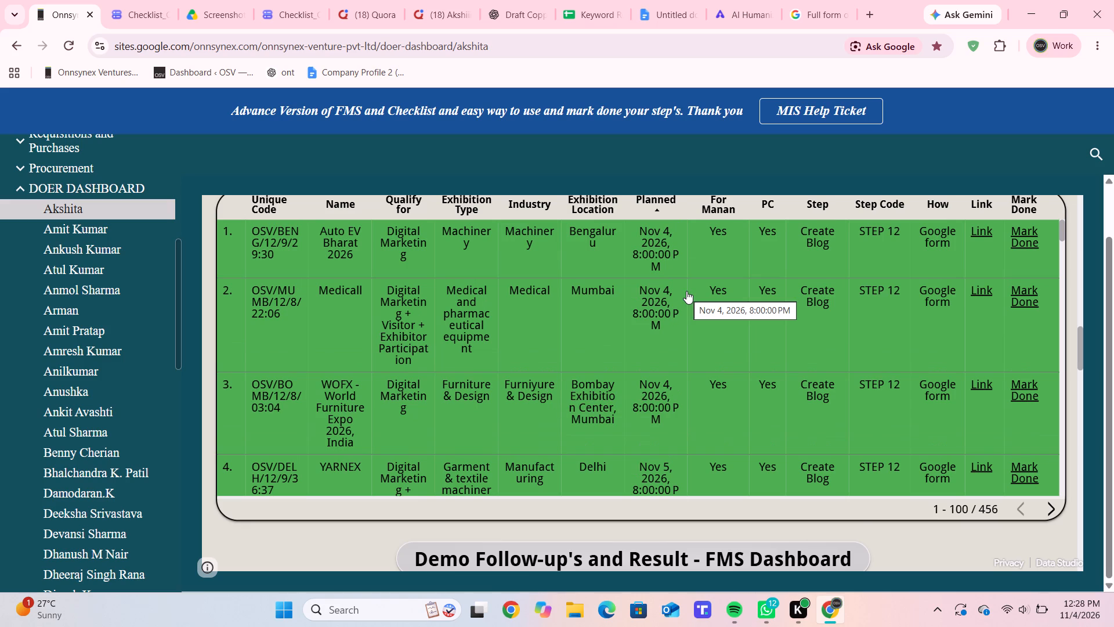
scroll(906, 574, "up", 1)
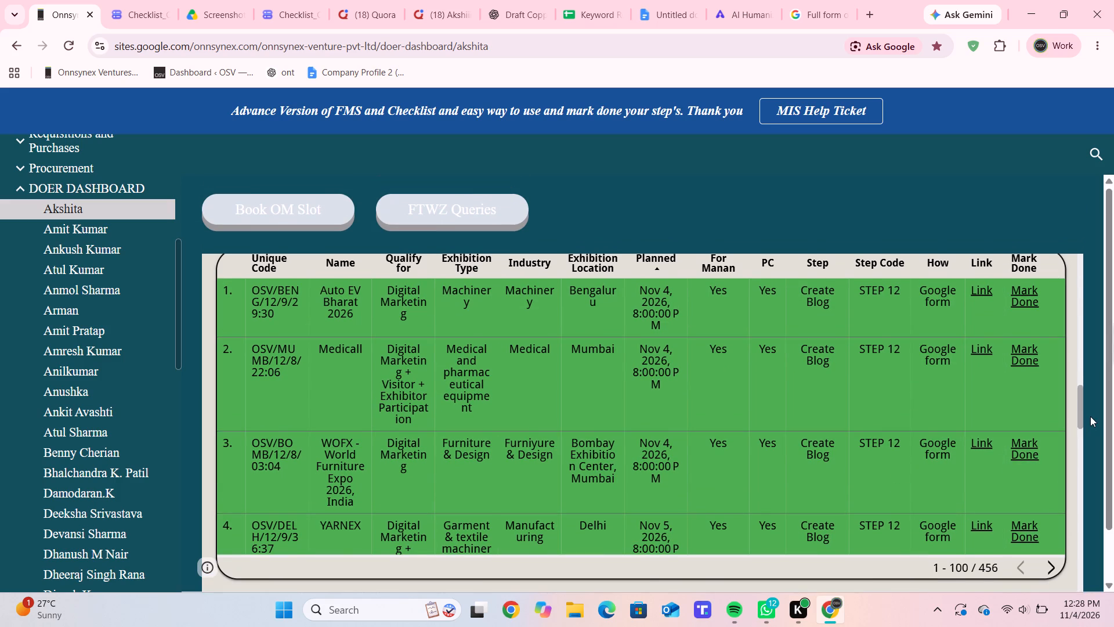
Recheck the Miscellaneous Task, Delegation and Checklist tables on the dashboard for the remaining tasks and their planned dates.
left_click_drag(1078, 410, 1085, 347)
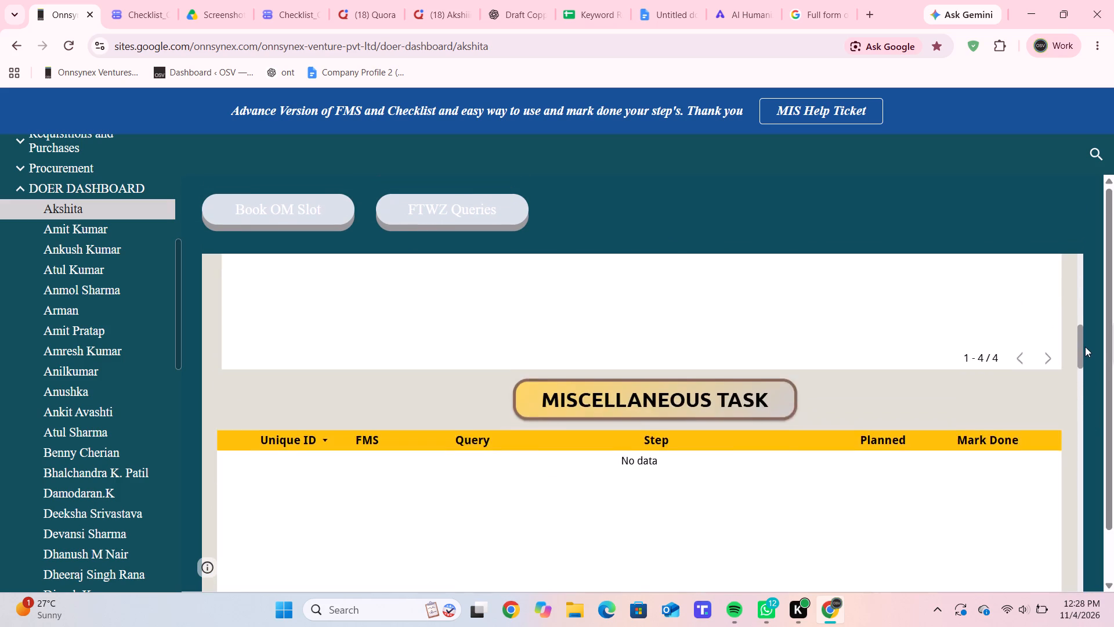
left_click_drag(1085, 347, 1088, 301)
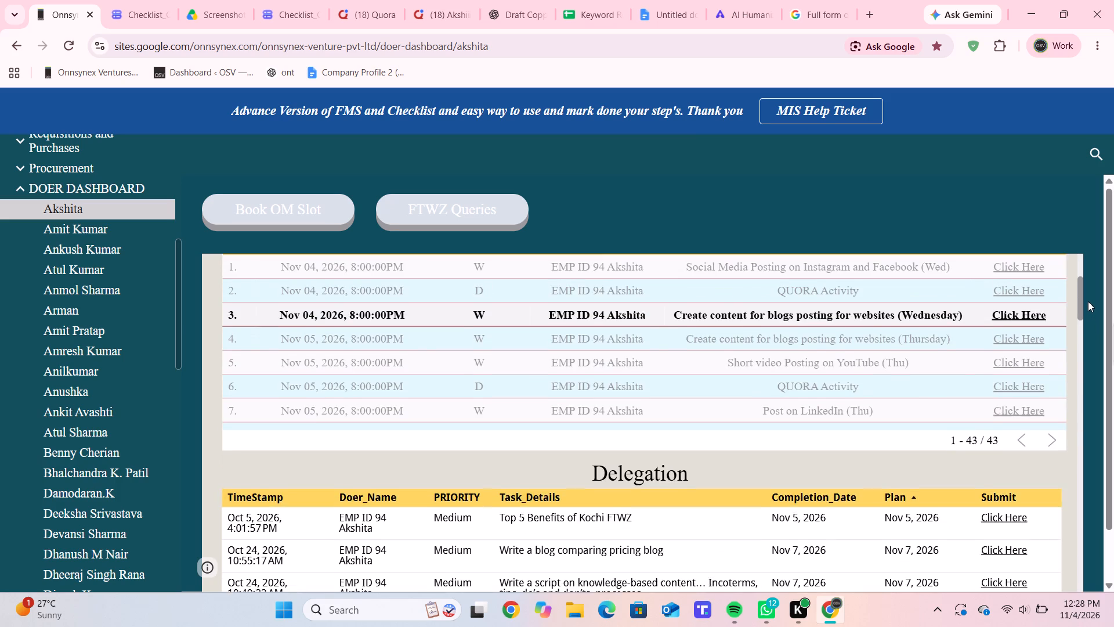
left_click_drag(1088, 301, 1083, 354)
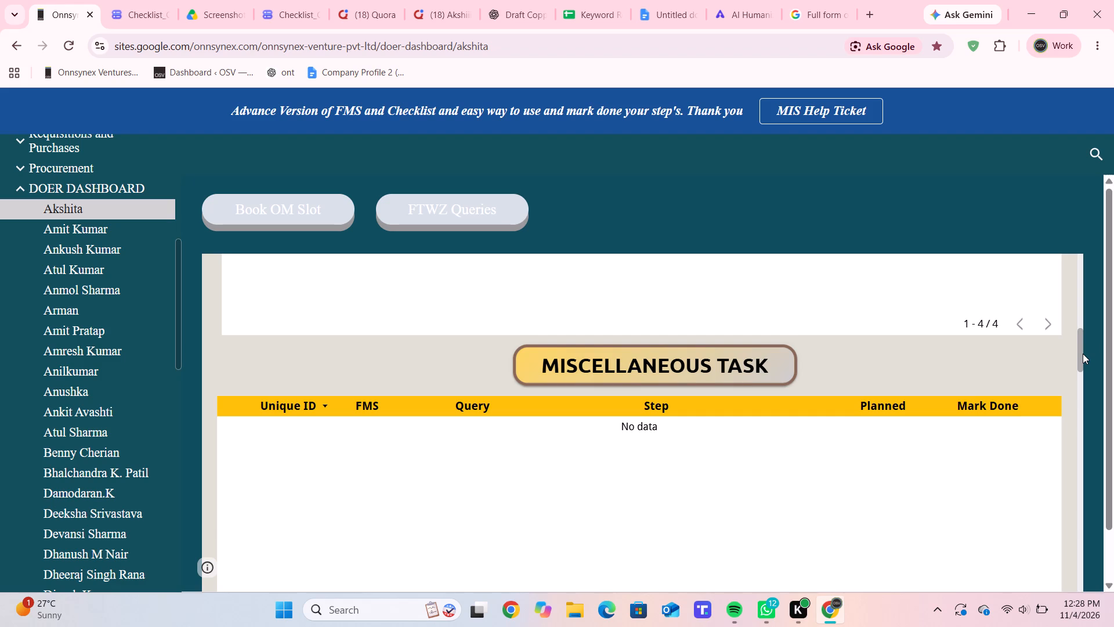
left_click_drag(1082, 360, 1075, 336)
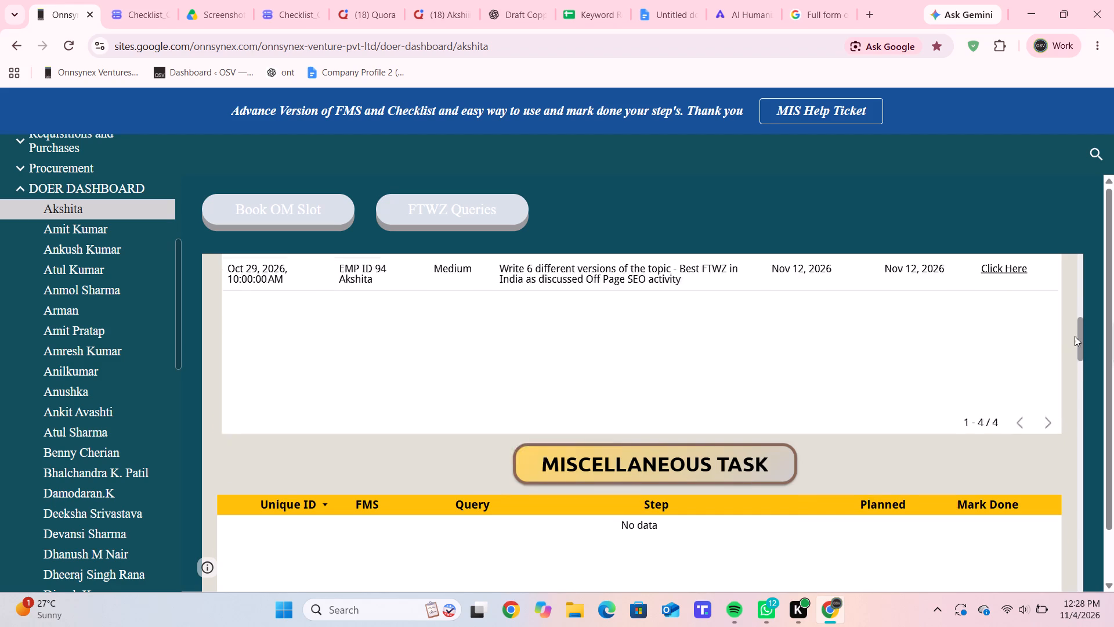
left_click_drag(1075, 336, 1077, 315)
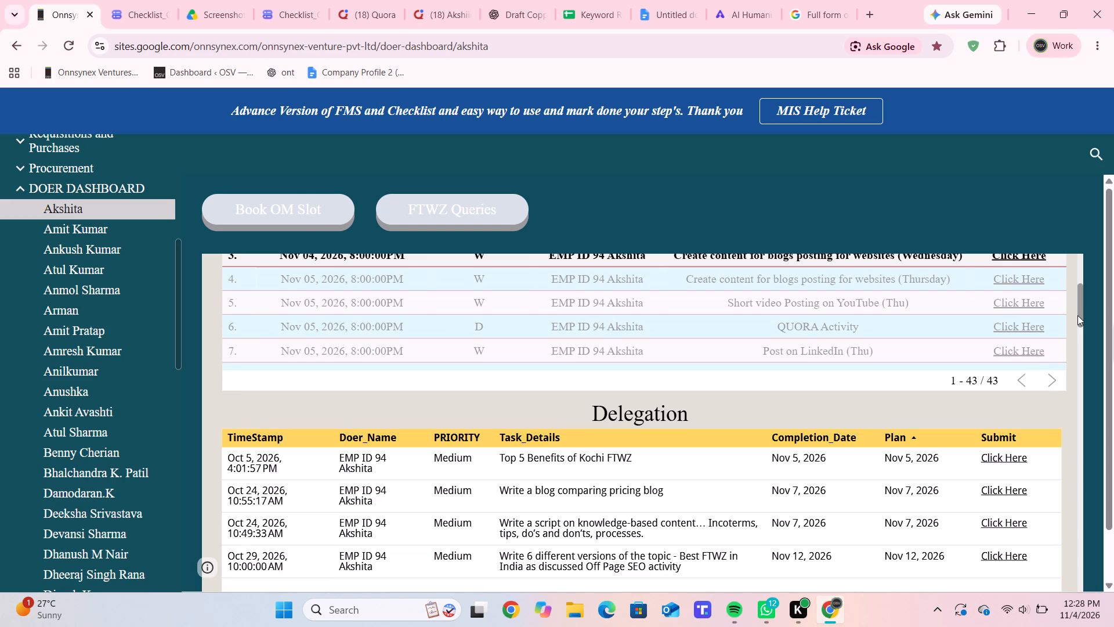
left_click_drag(1078, 315, 1079, 304)
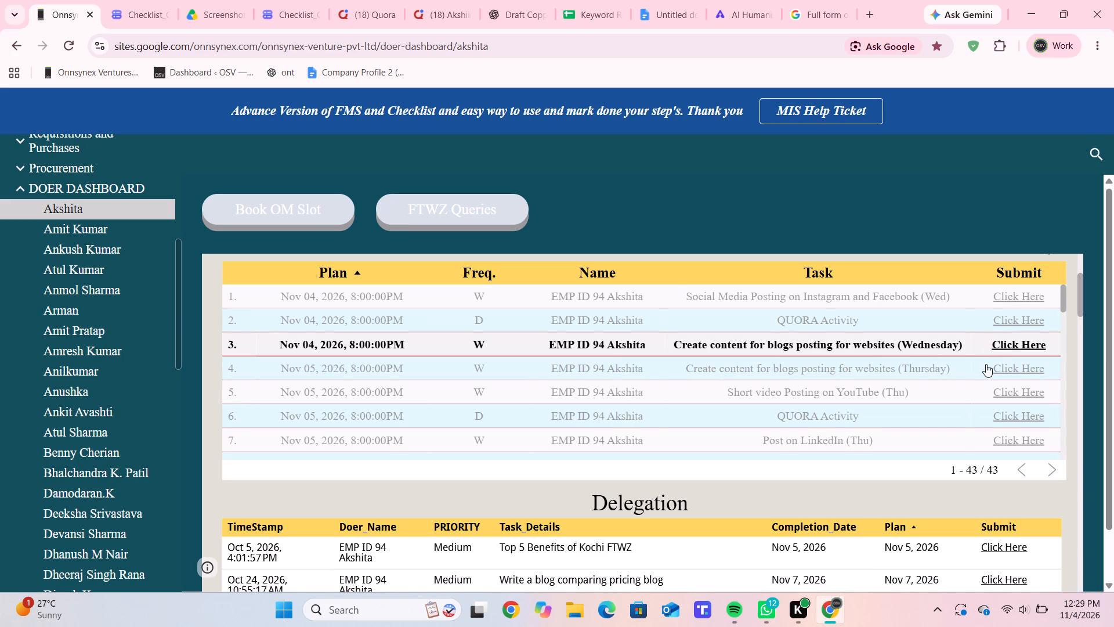
left_click(1084, 288)
left_click(1084, 288)
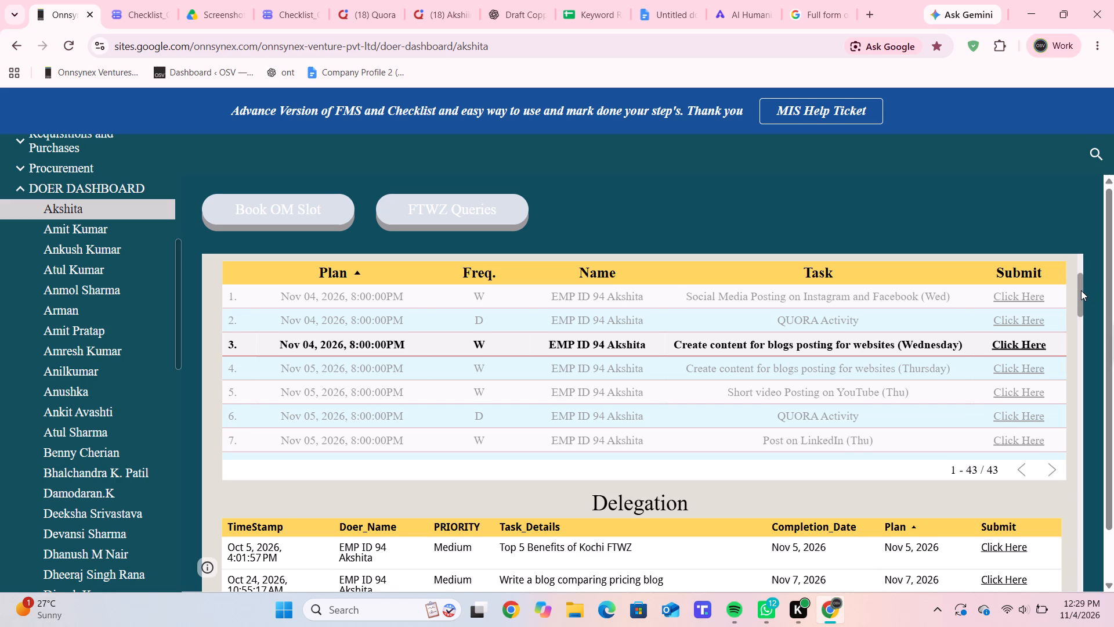
left_click(1081, 290)
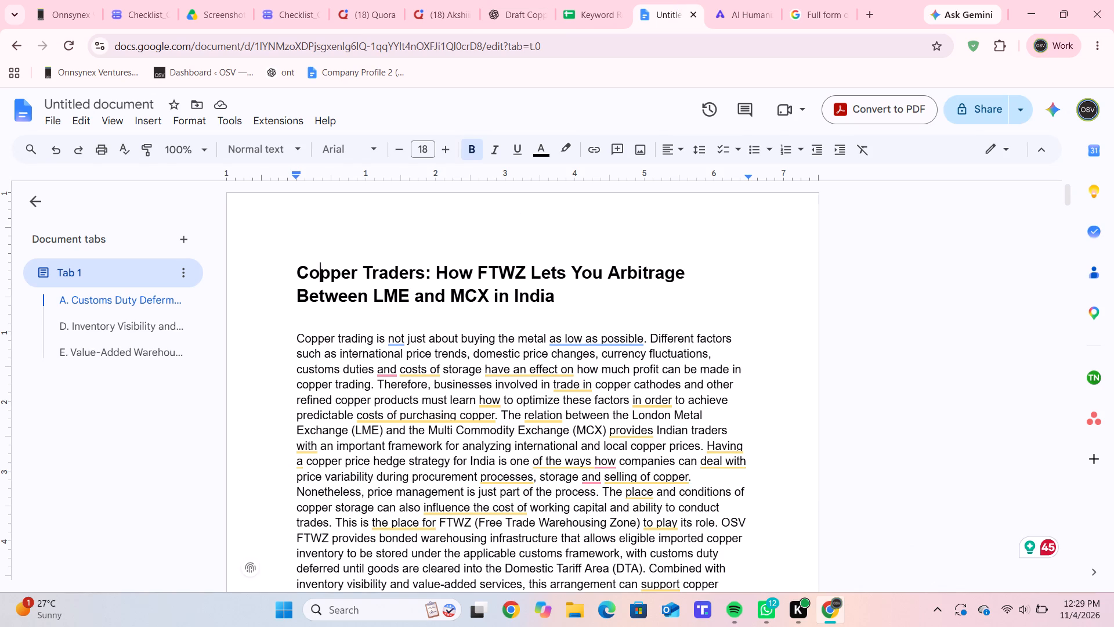
Copy the entire copper traders blog text from the Google Docs document.
key("ctrl+a")
key("ctrl+c")
key("ctrl+c")
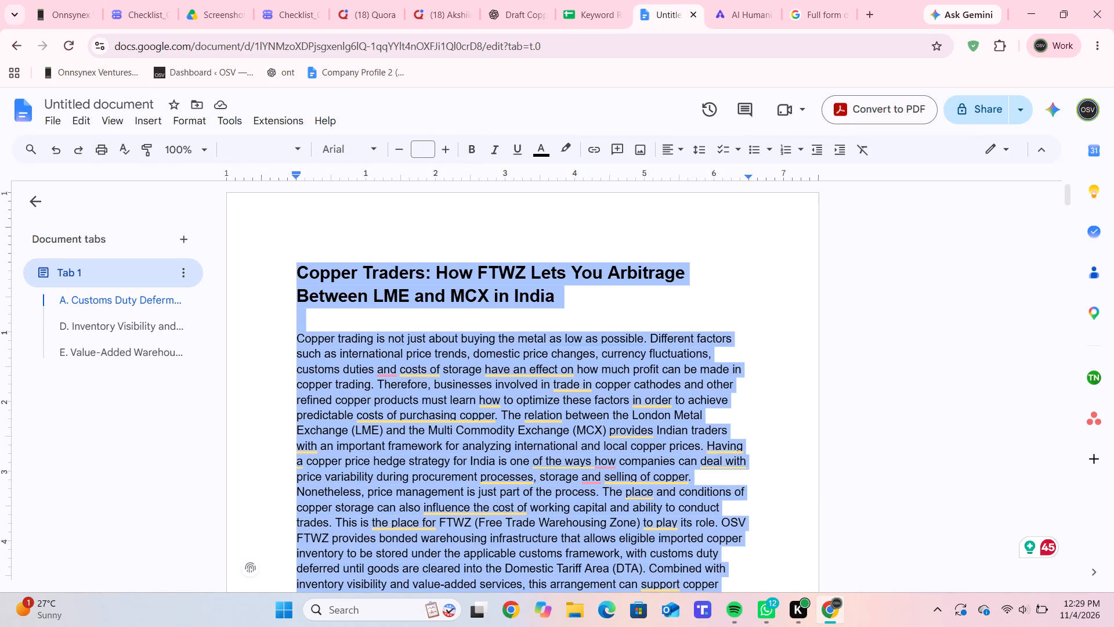
scroll(381, 438, "down", 15)
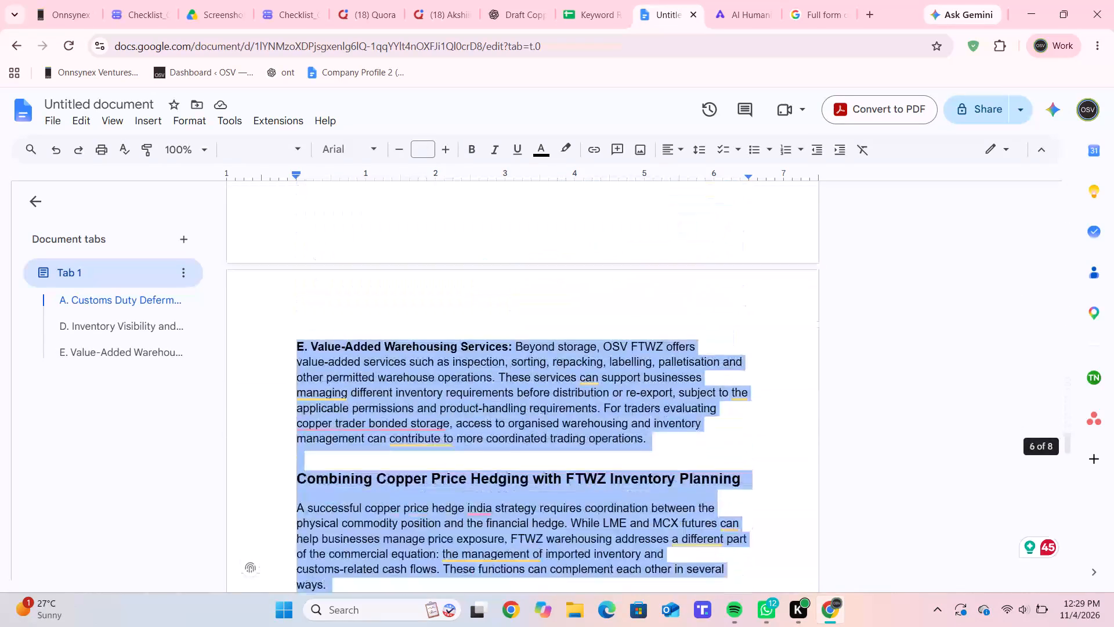
scroll(381, 438, "down", 4)
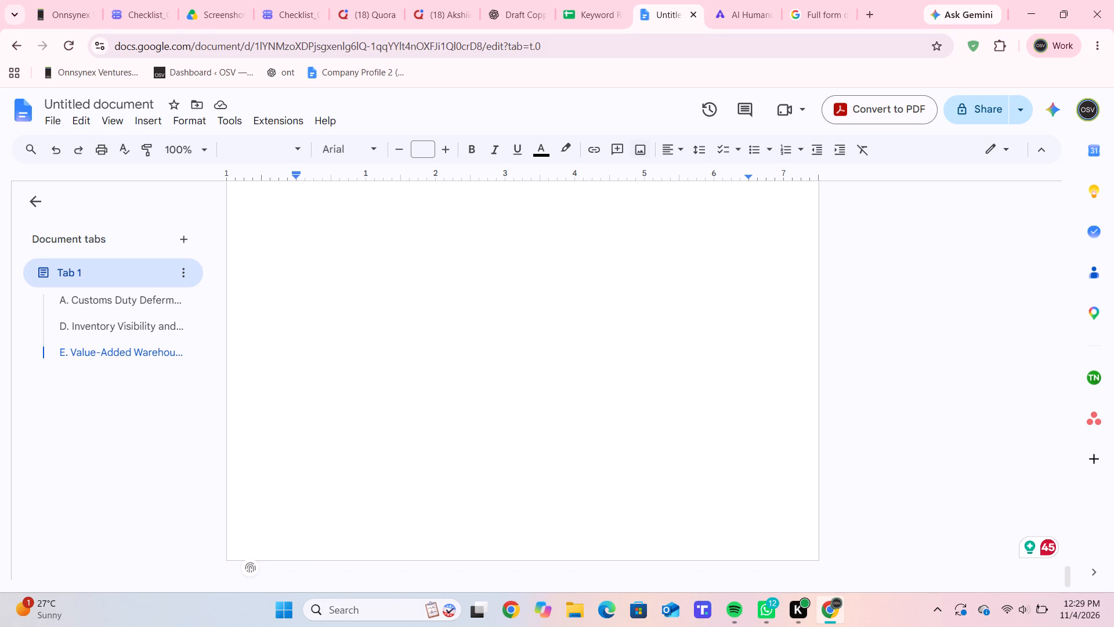
Go to the OSV FTWZ WordPress dashboard and start a new post.
left_click(809, 0)
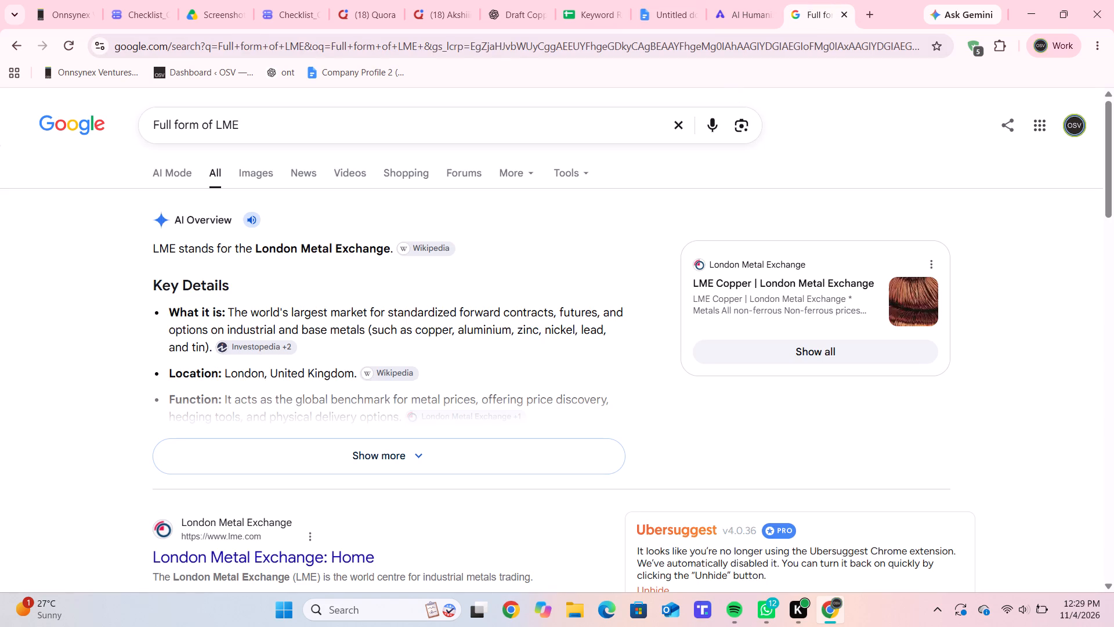
left_click(677, 114)
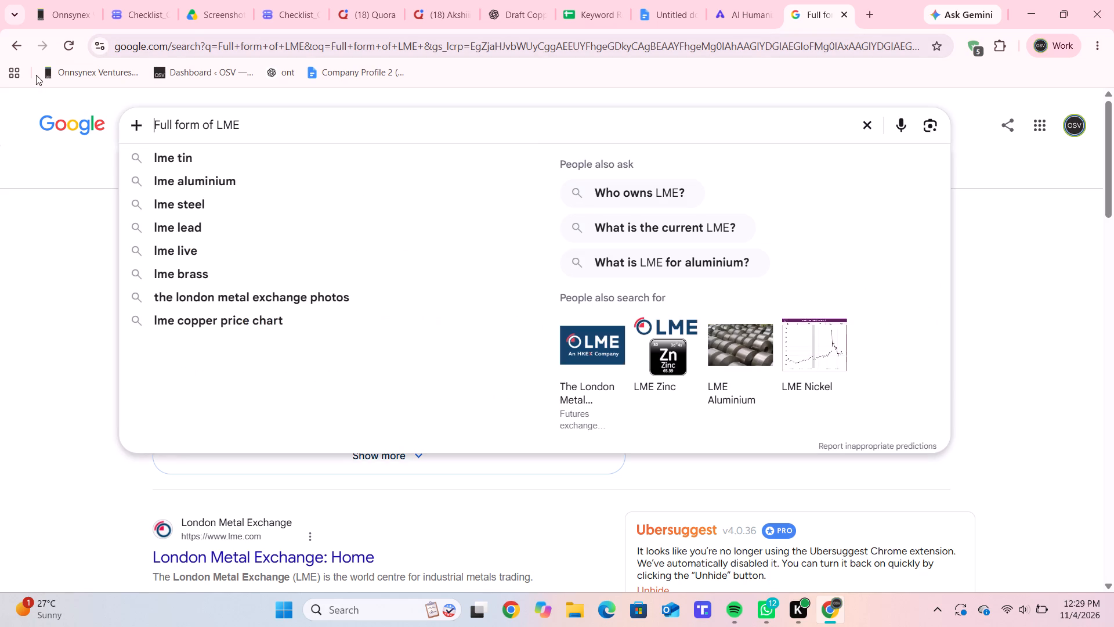
left_click(189, 74)
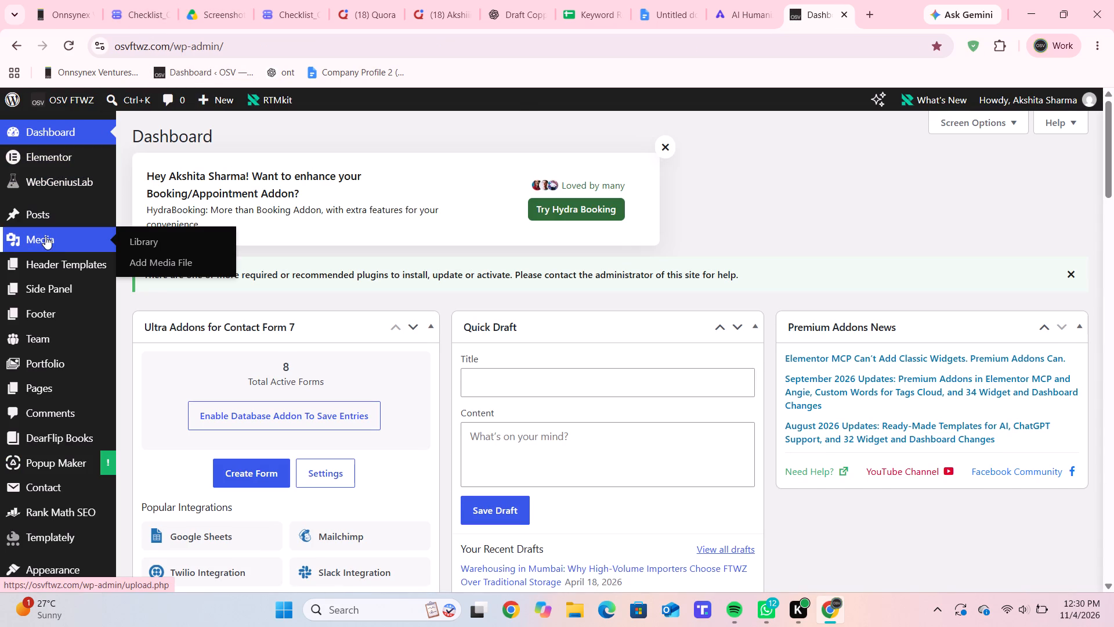
left_click(145, 208)
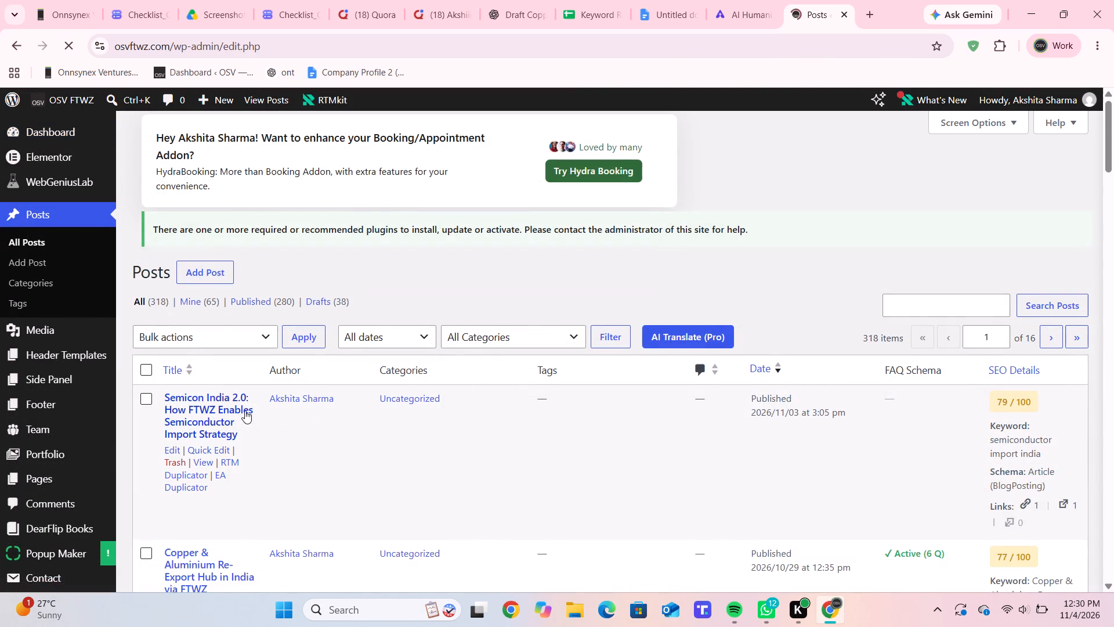
scroll(587, 426, "down", 1)
scroll(855, 314, "up", 4)
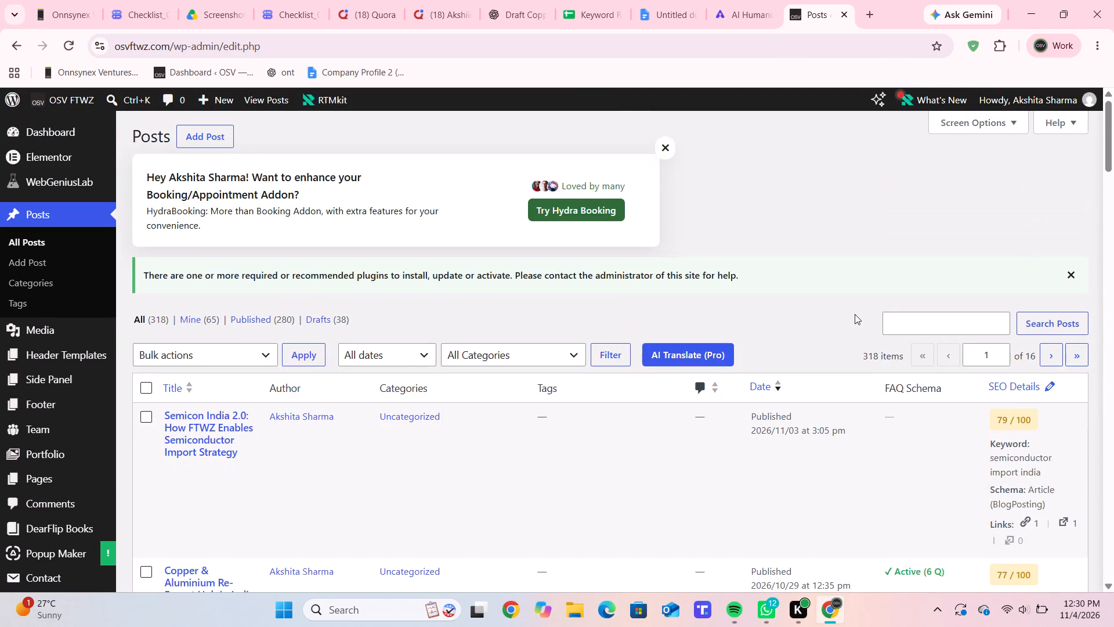
scroll(524, 273, "up", 5)
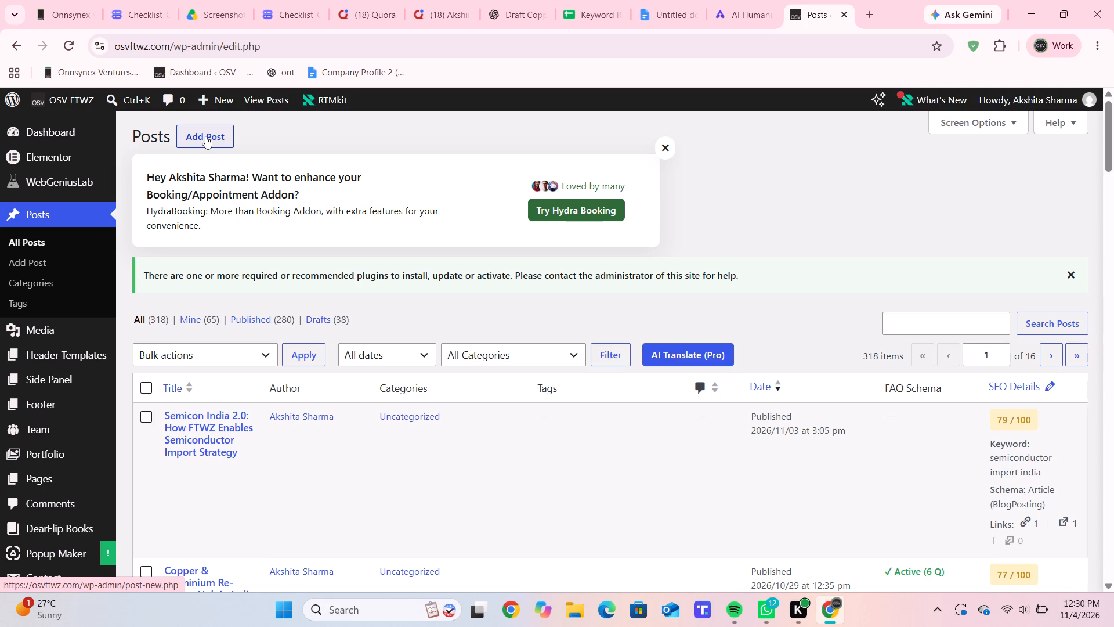
left_click(205, 136)
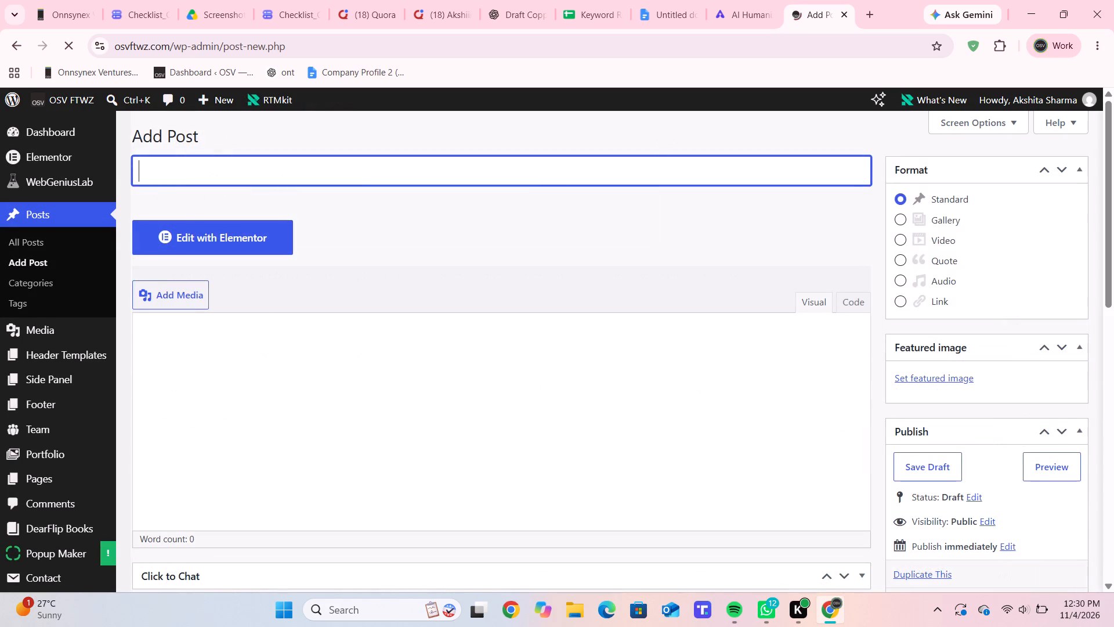
Paste the copied blog text into the new post's content area.
left_click(269, 169)
left_click(209, 349)
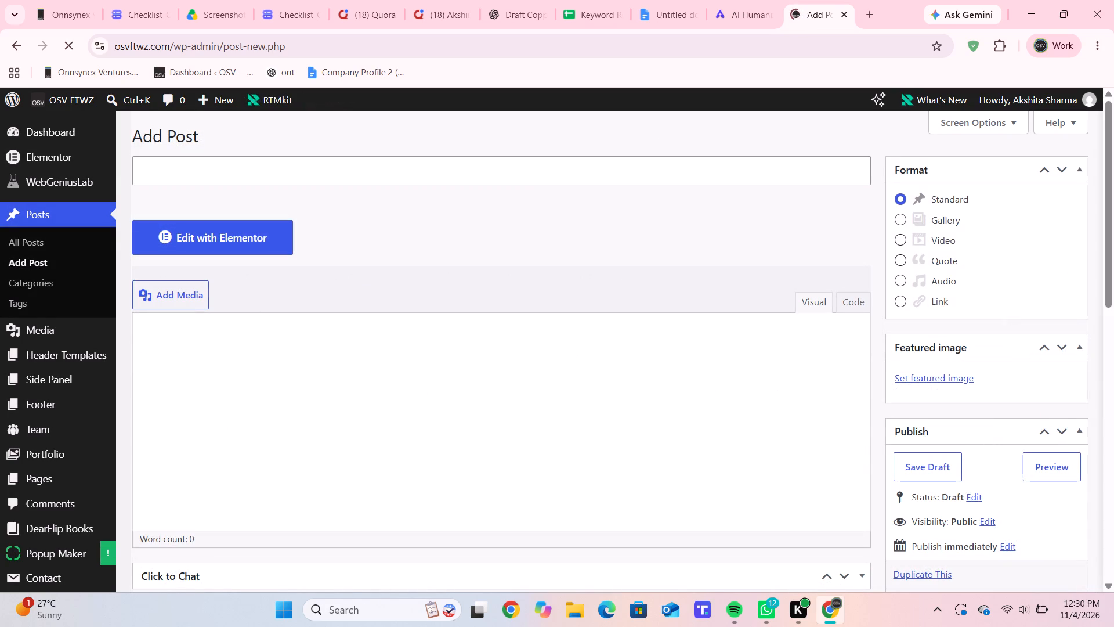
left_click(209, 349)
left_click(167, 337)
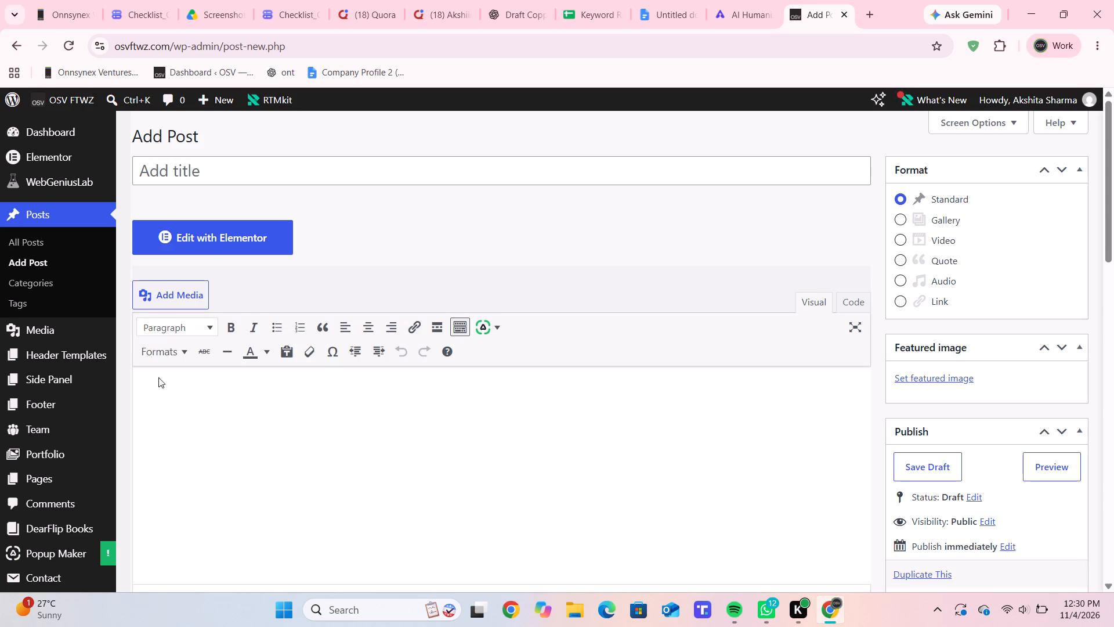
left_click(161, 394)
key("ctrl+v")
scroll(161, 394, "up", 17)
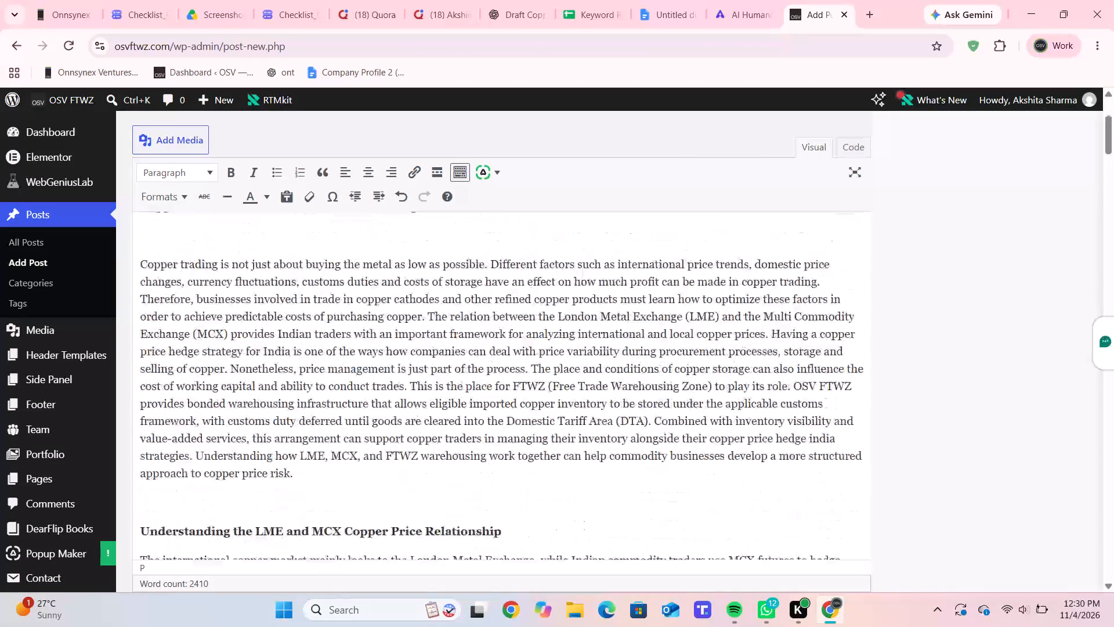
scroll(161, 394, "up", 1)
left_click(161, 394)
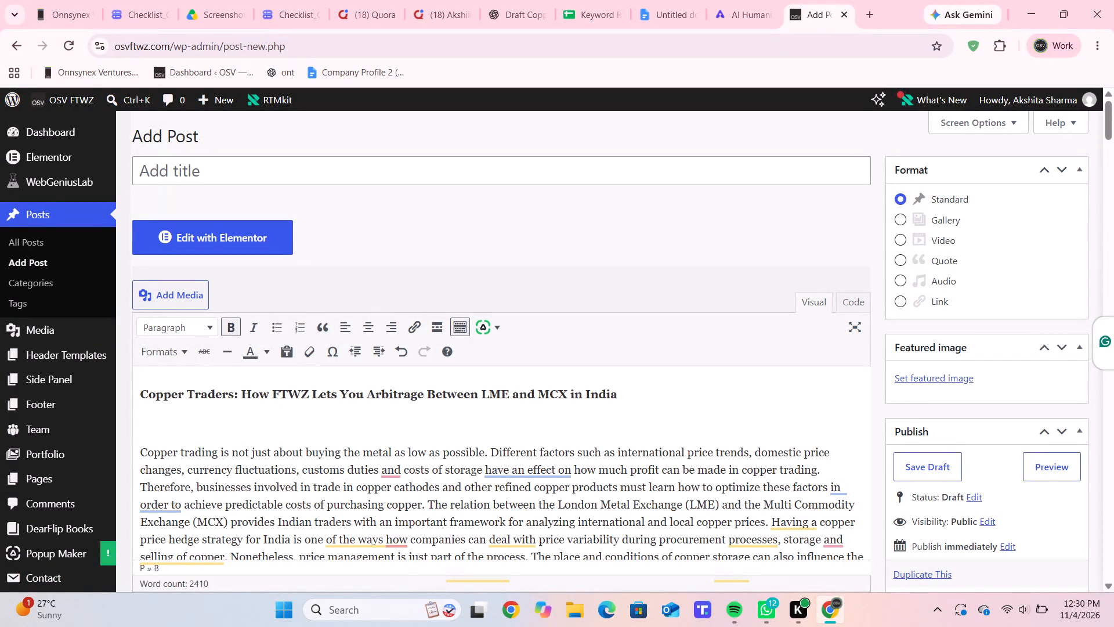
Copy the pasted headline into the post title: "Copper Traders: How FTWZ Lets You Arbitrage Between LME and MCX in India".
left_click_drag(681, 380, 41, 461)
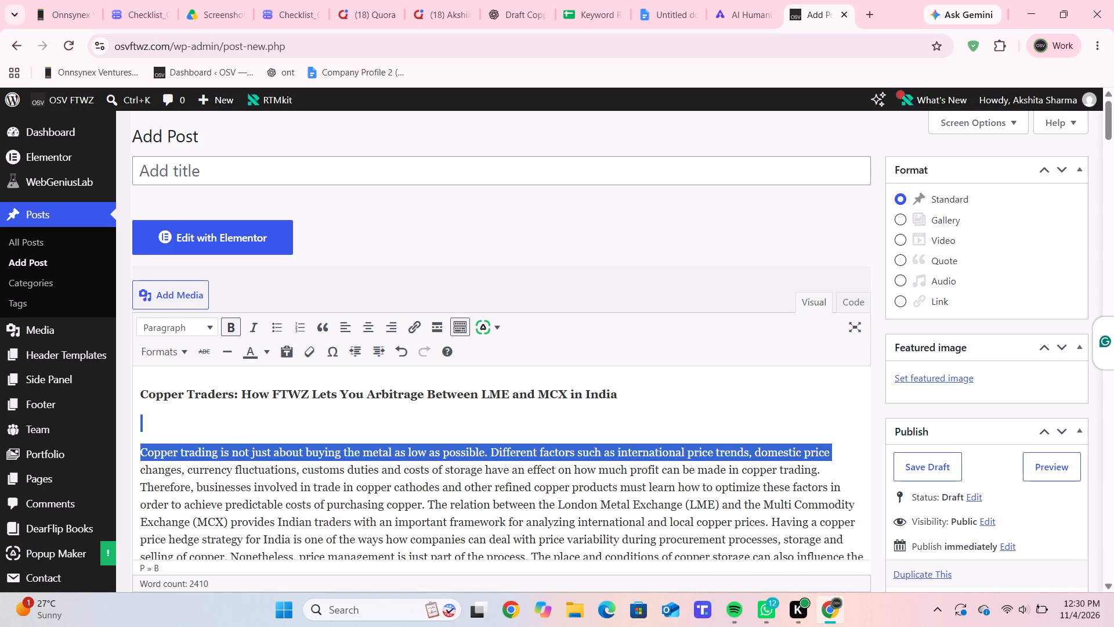
left_click_drag(41, 461, 113, 396)
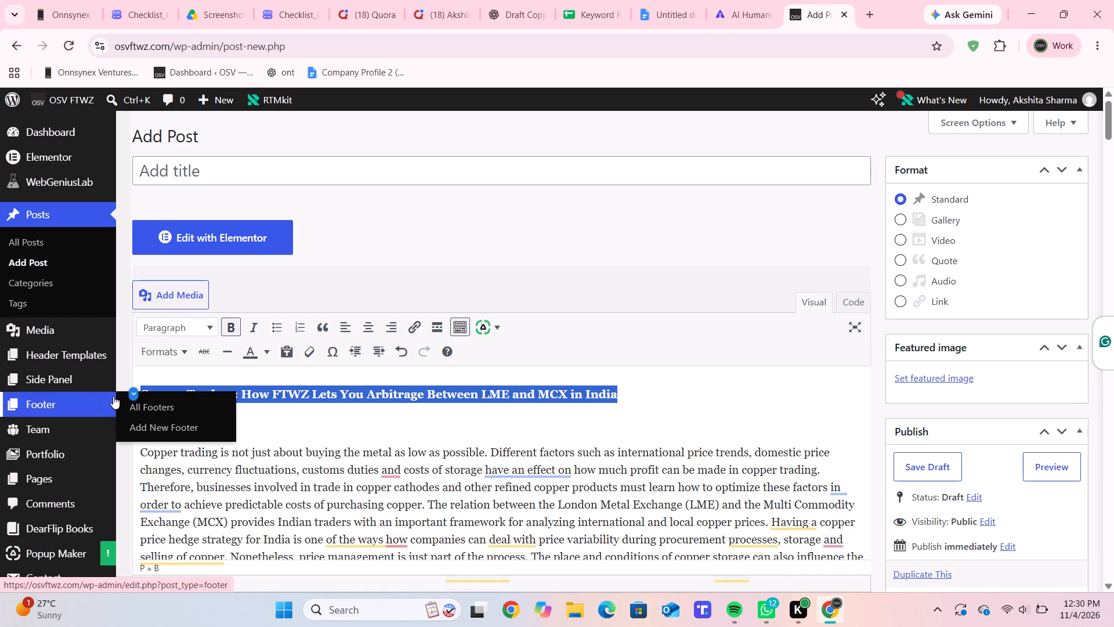
key("ctrl+c")
key("ctrl+c")
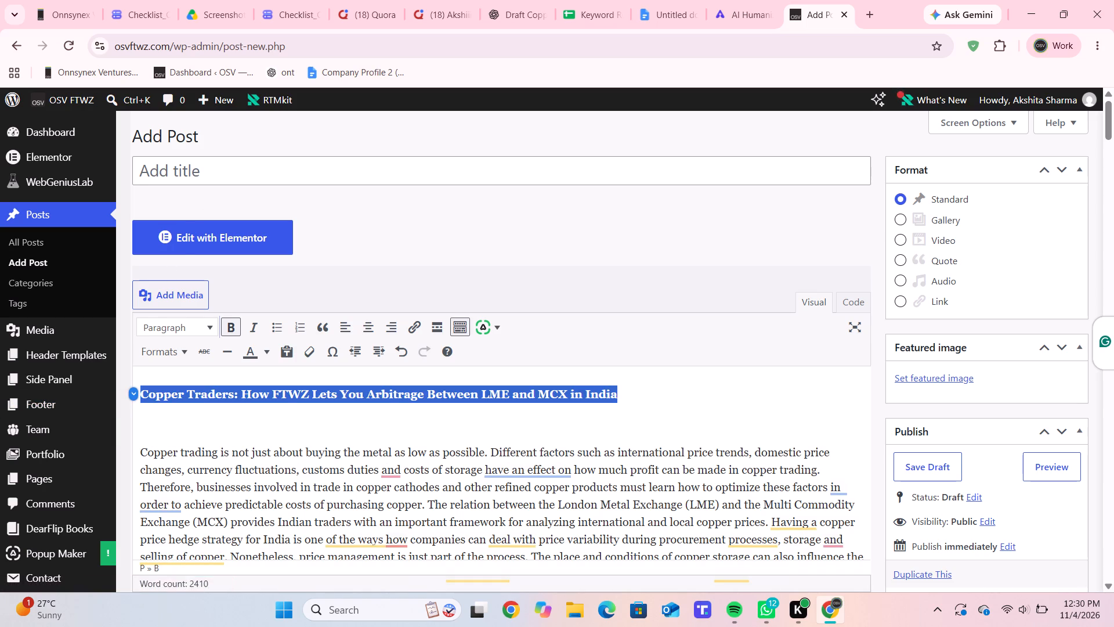
left_click(214, 161)
key("ctrl+v")
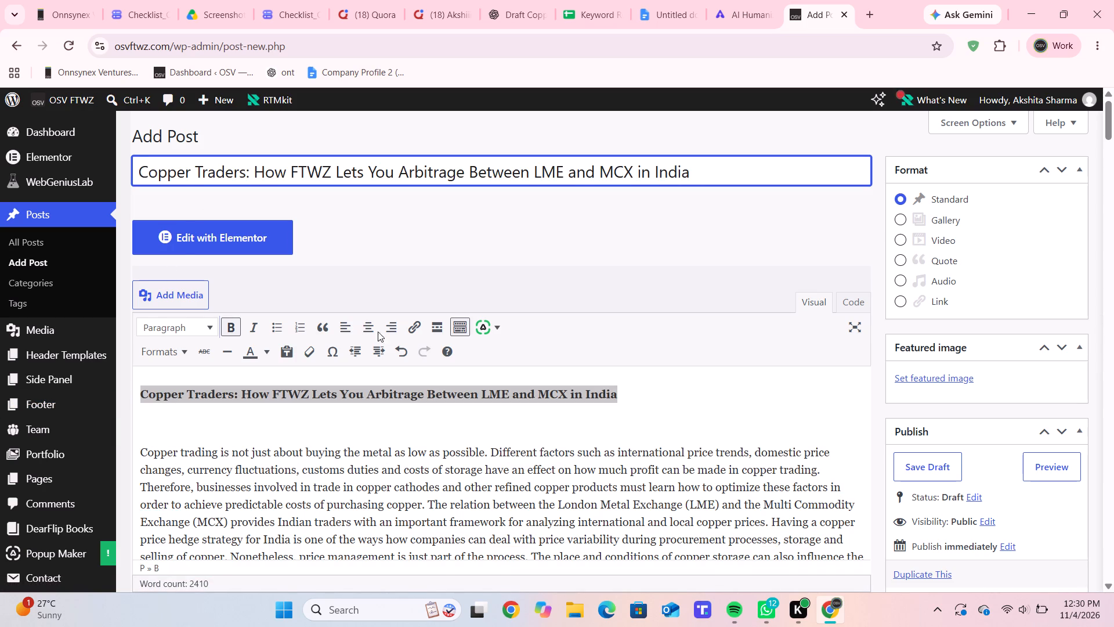
Delete the duplicate headline and the empty lines above the introductory paragraph in the post body.
left_click(509, 486)
left_click_drag(633, 383, 617, 387)
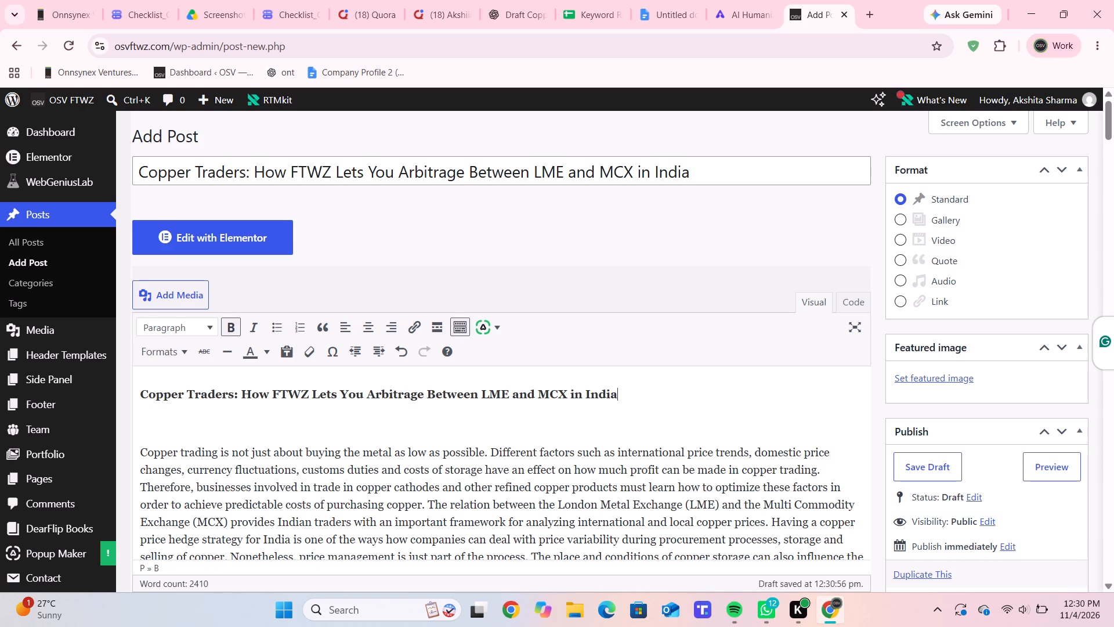
left_click_drag(617, 387, 153, 400)
key("BackSpace")
key("BackSpace")
key("BackSpace")
key("BackSpace")
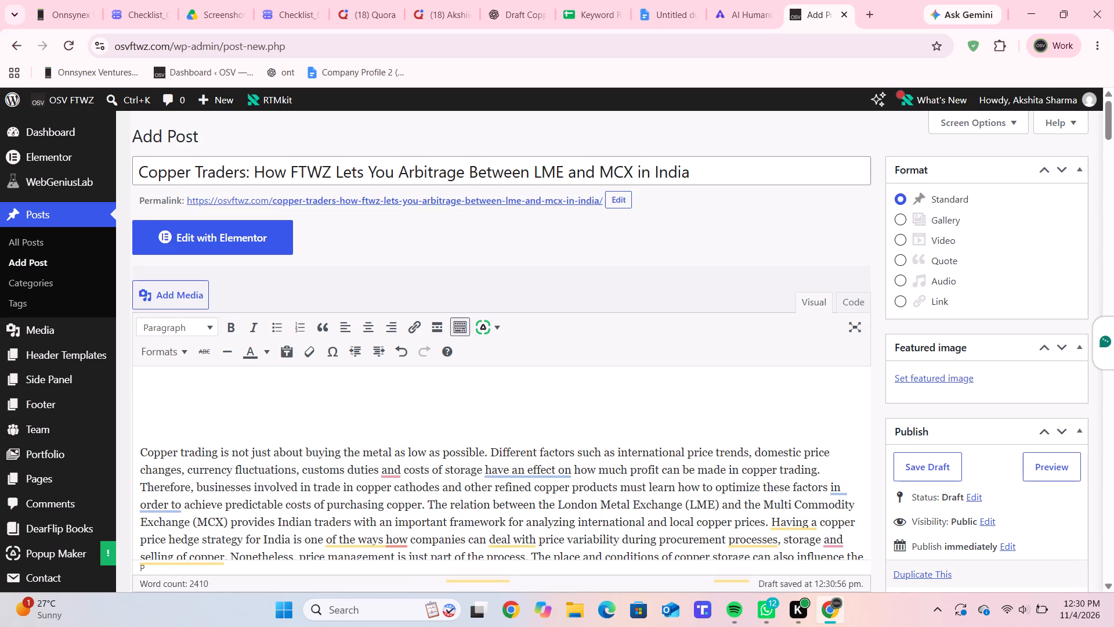
key("Down")
key("Down")
key("BackSpace")
key("BackSpace")
key("BackSpace")
Remove the empty line between the introduction and the "Understanding the LME and MCX Copper Price Relationship" heading.
key("Down")
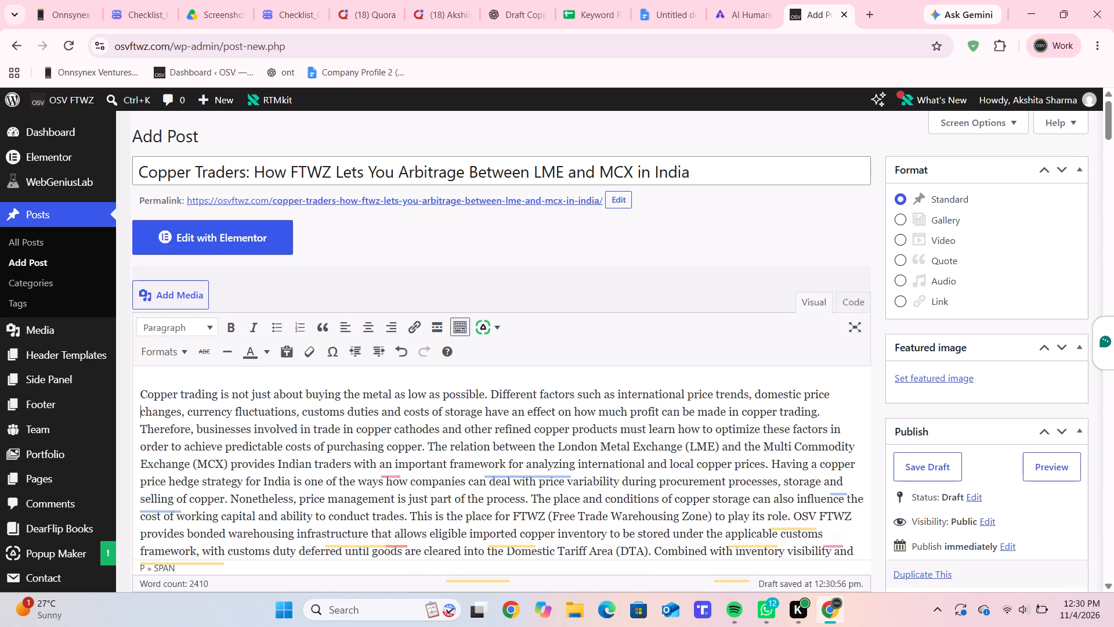
key("Down")
key("Down")
key("Down")
key("Down")
key("Down")
key("Down")
key("Down")
key("Down")
key("Down")
key("Down")
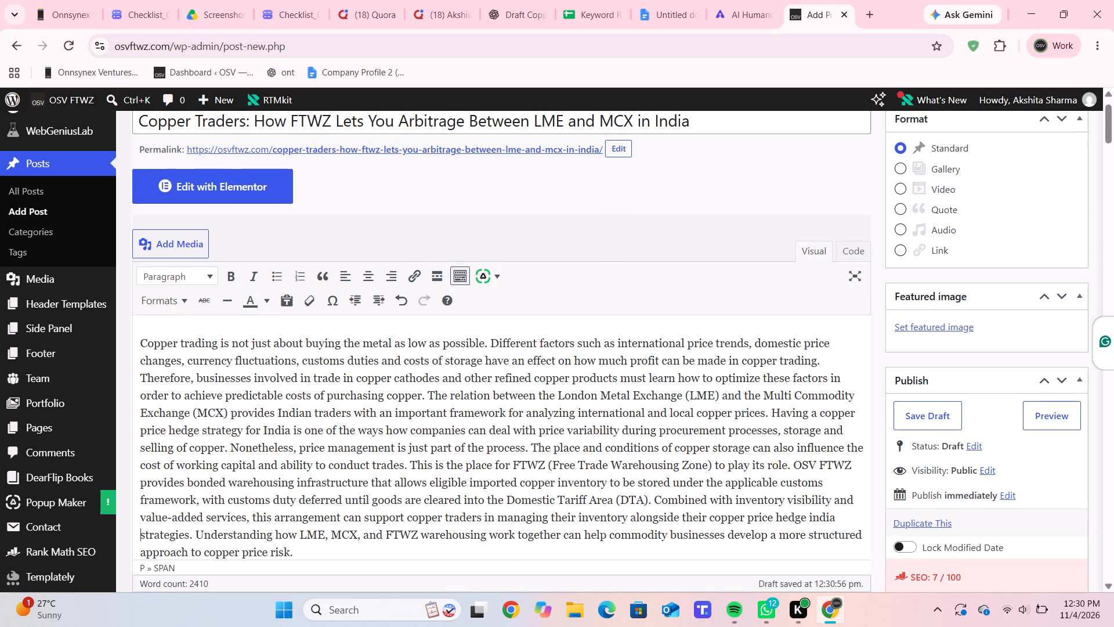
key("Down")
key("Down")
key("Down")
key("BackSpace")
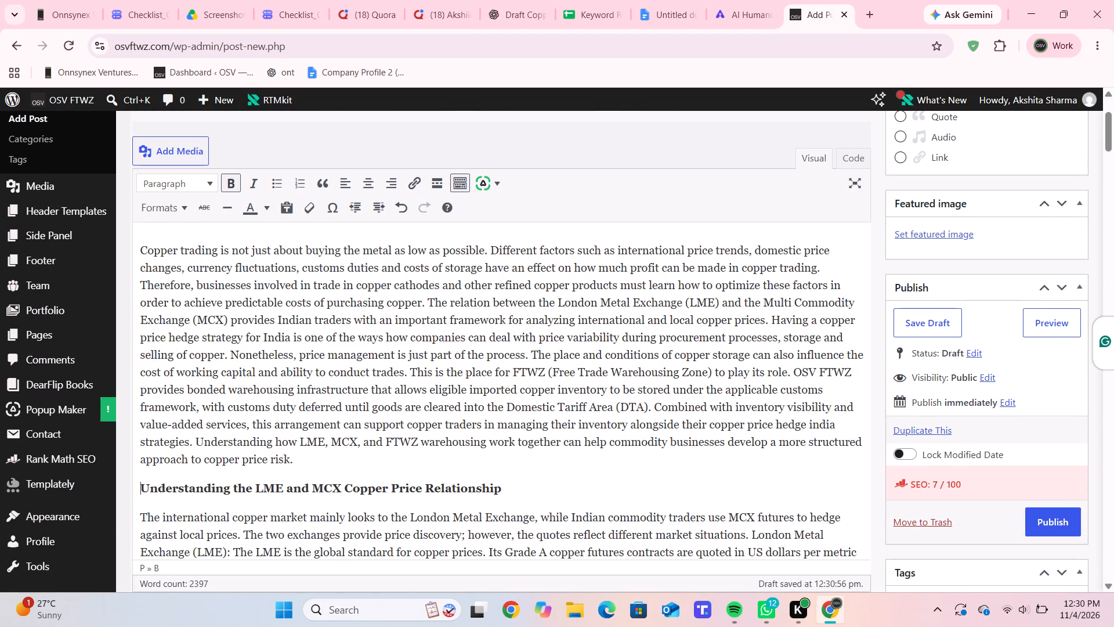
Format "Understanding the LME and MCX Copper Price Relationship" as Heading 2.
left_click_drag(544, 502, 490, 490)
left_click(490, 490)
left_click_drag(515, 494, 107, 493)
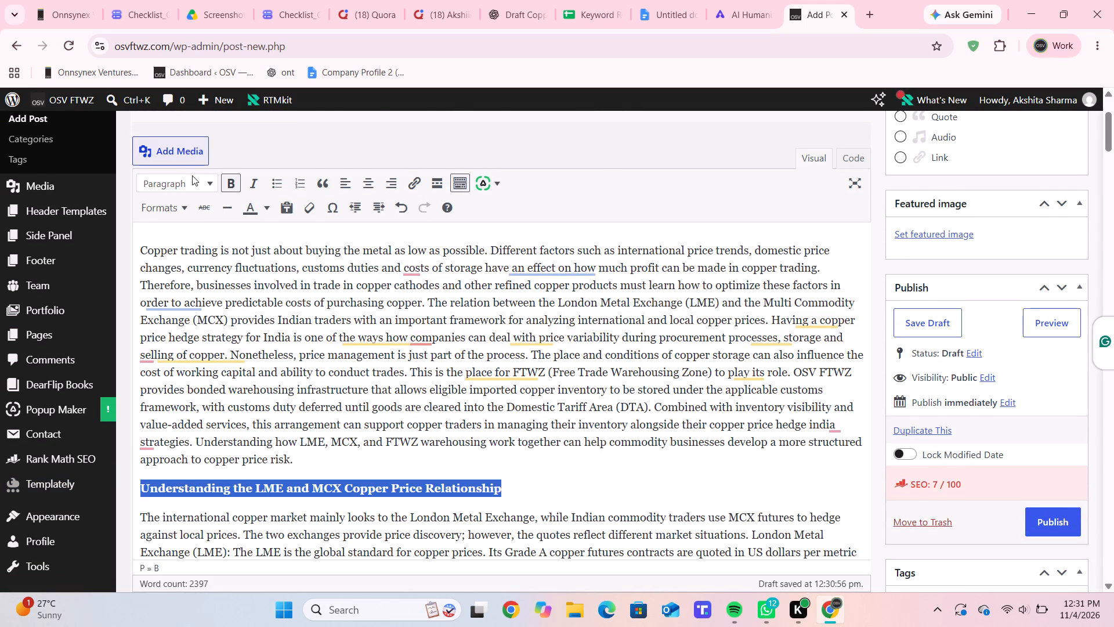
left_click(191, 186)
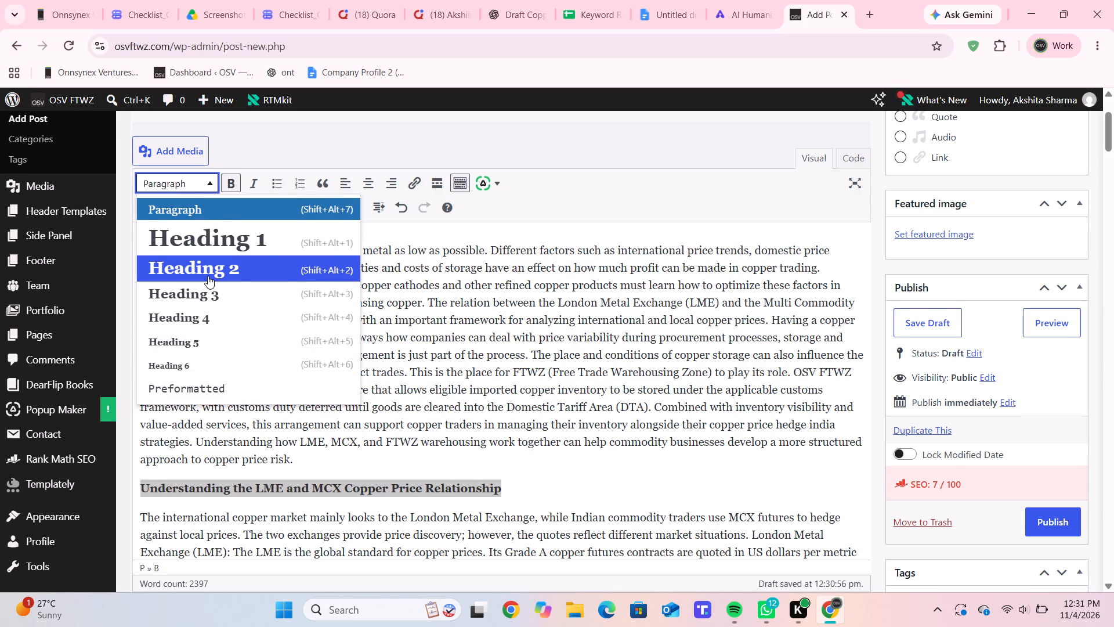
left_click(208, 276)
Remove the extra empty lines above and below the LME and MCX pricing factors table.
scroll(207, 445, "down", 4)
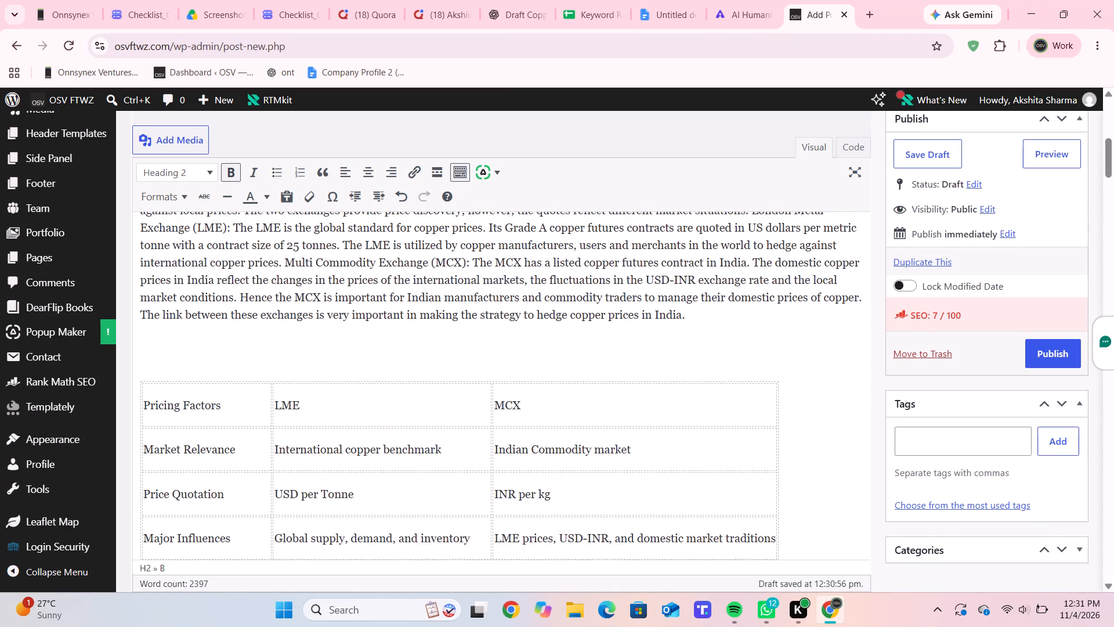
left_click(170, 318)
left_click(169, 327)
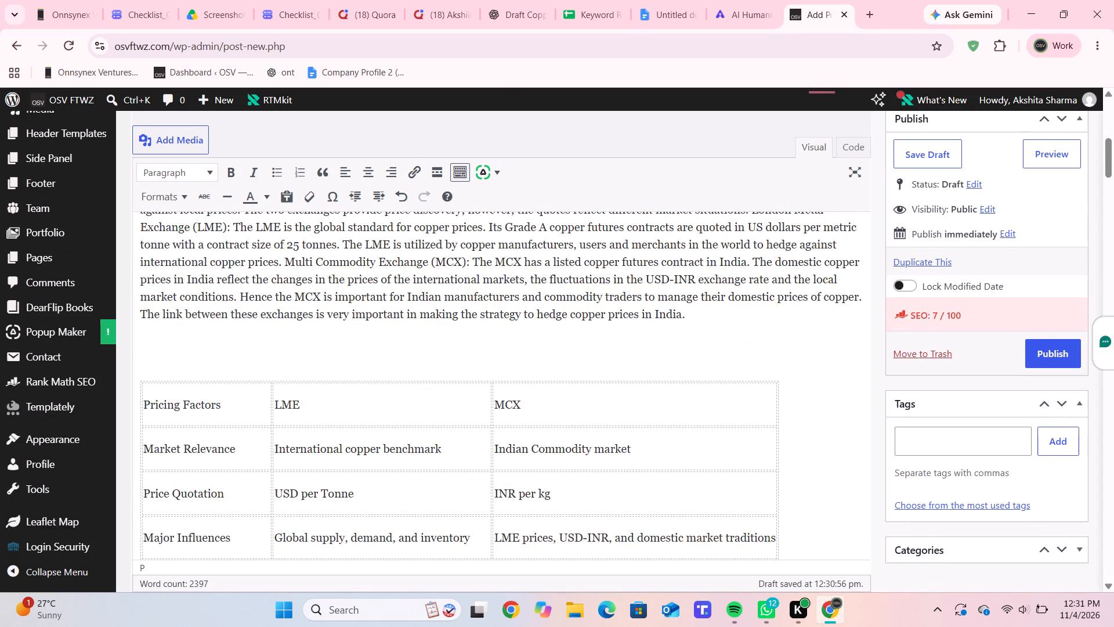
key("BackSpace")
scroll(169, 327, "down", 2)
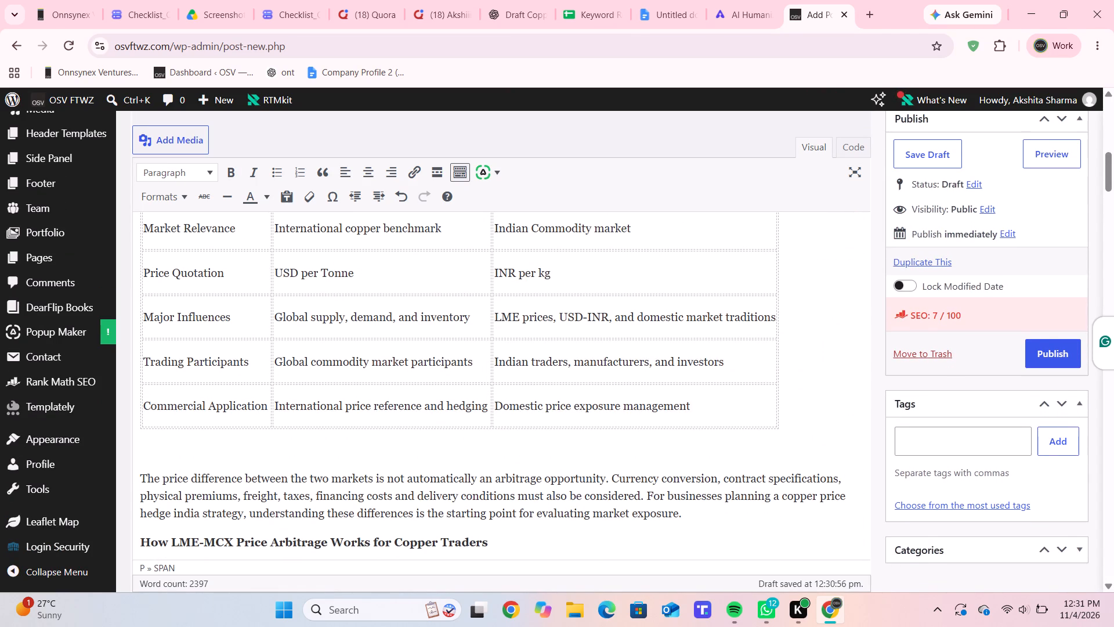
left_click(150, 452)
key("BackSpace")
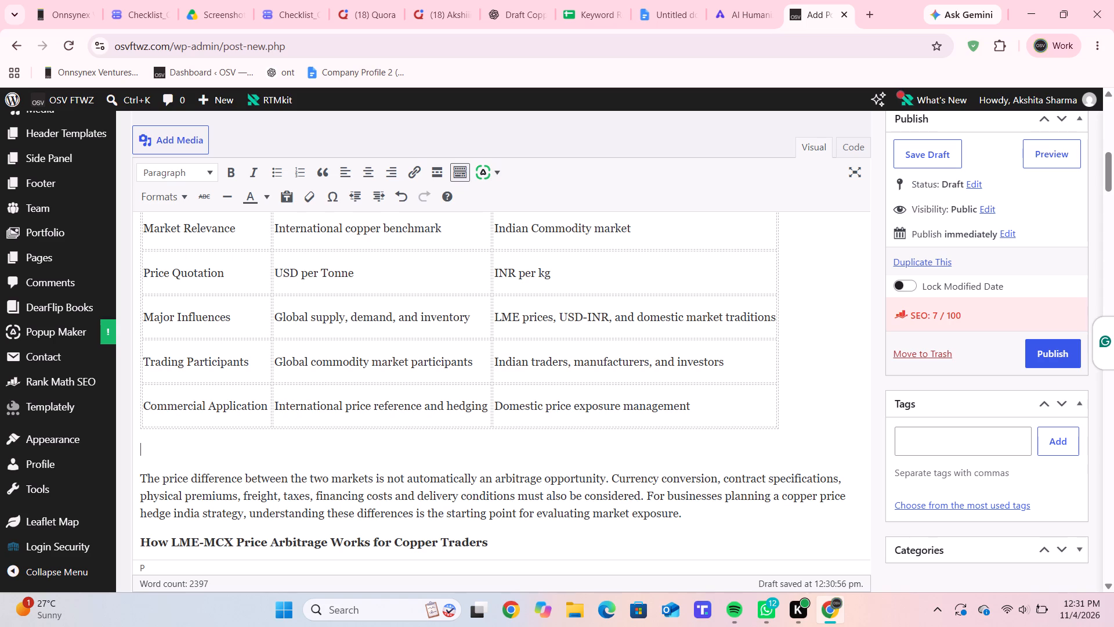
key("Down")
key("BackSpace")
scroll(142, 477, "down", 1)
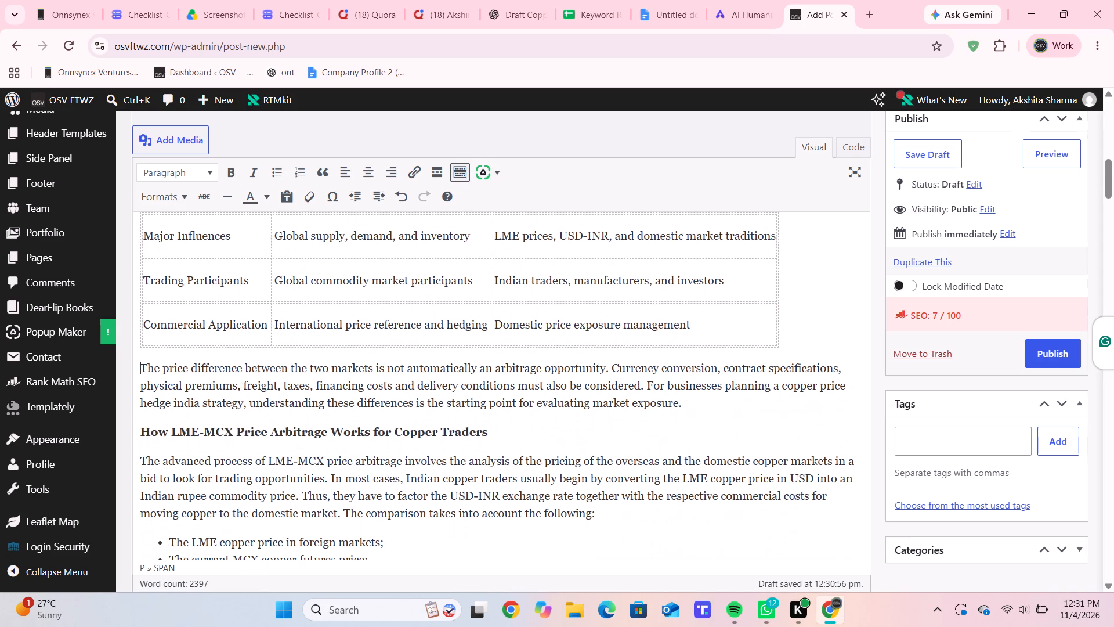
Format "How LME-MCX Price Arbitrage Works for Copper Traders" as Heading 2.
left_click_drag(544, 438, 86, 437)
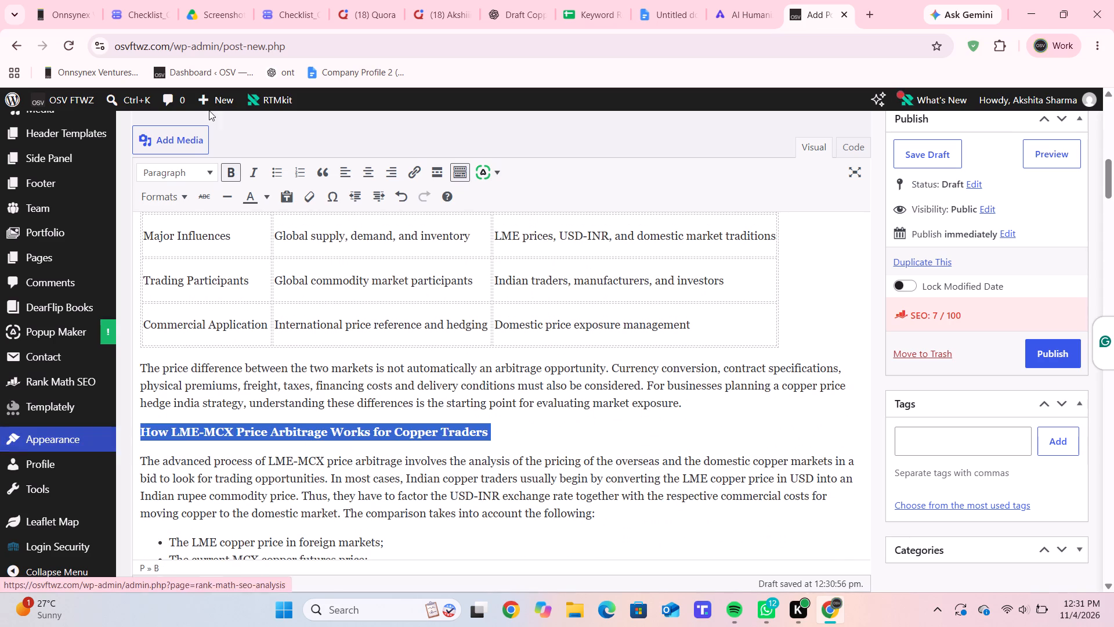
left_click(188, 176)
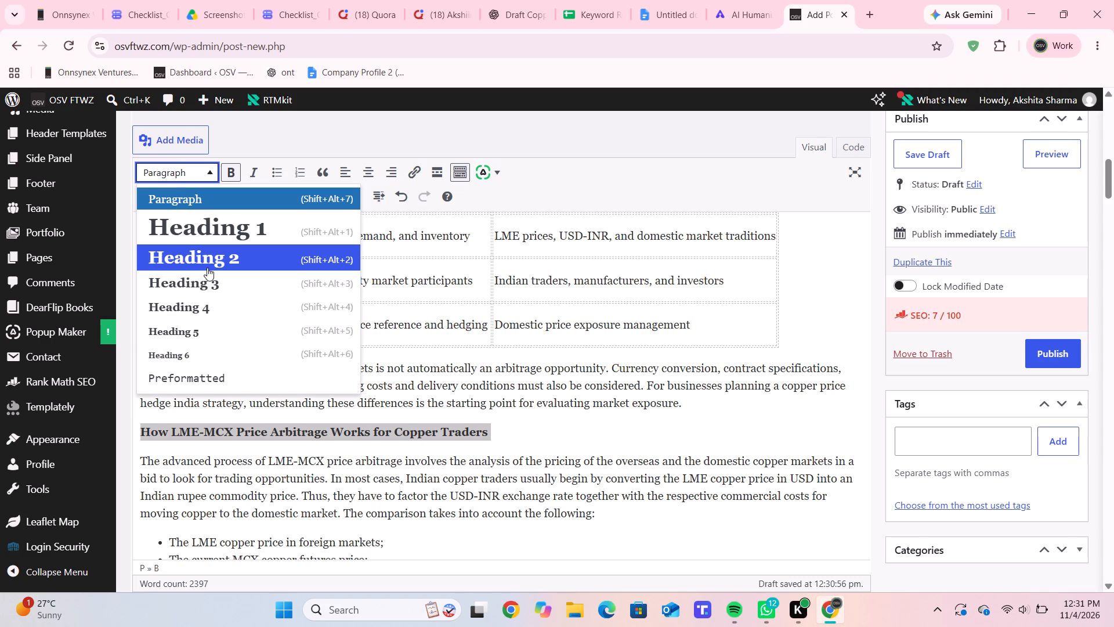
left_click(237, 251)
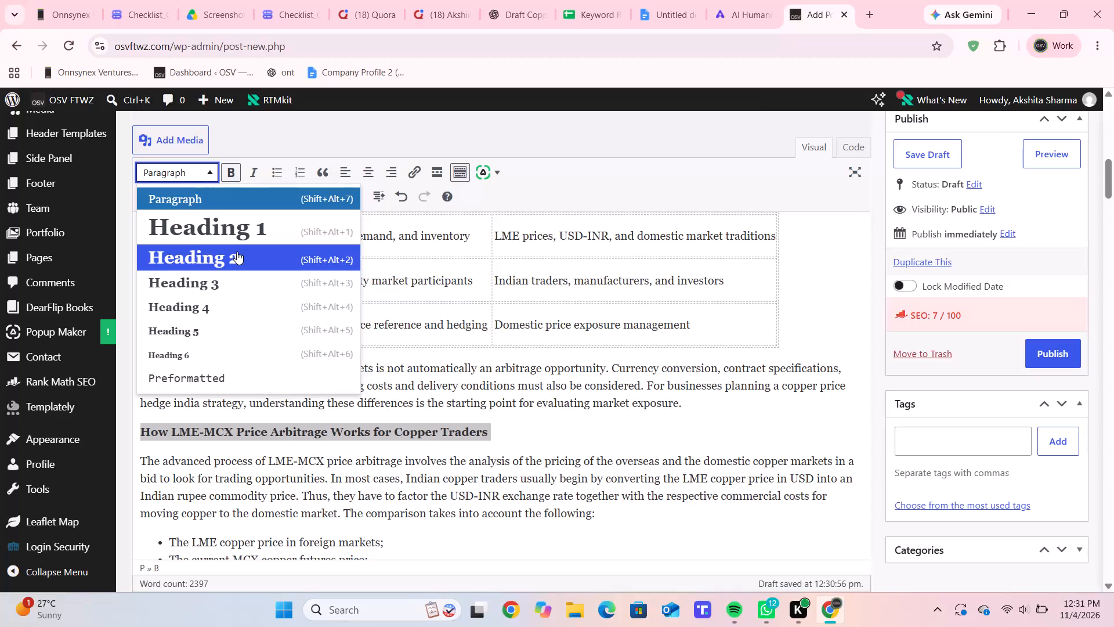
scroll(244, 344, "down", 3)
scroll(218, 408, "down", 1)
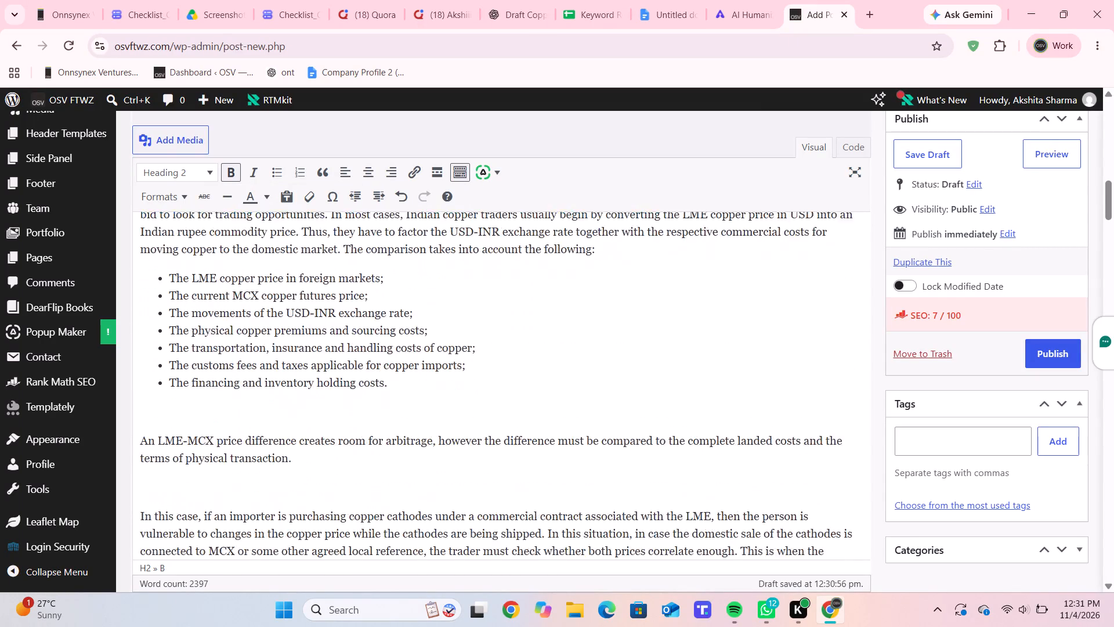
Remove the empty lines above and below the "An LME-MCX price difference creates room for arbitrage" paragraph.
scroll(218, 408, "down", 1)
left_click(149, 289)
key("BackSpace")
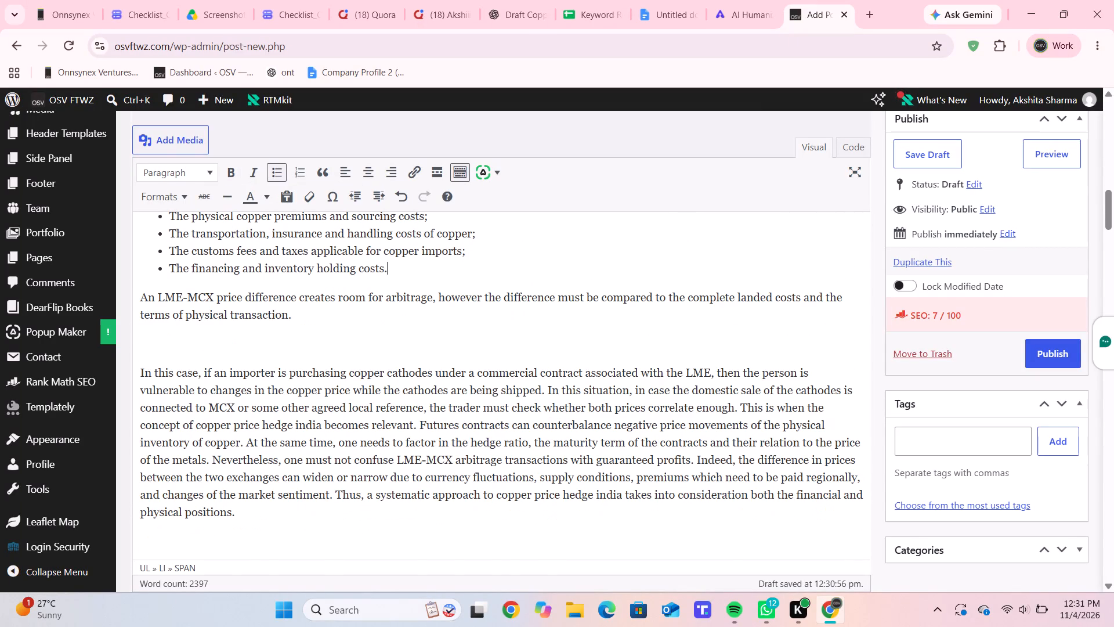
key("Down")
key("Down")
key("Down")
key("BackSpace")
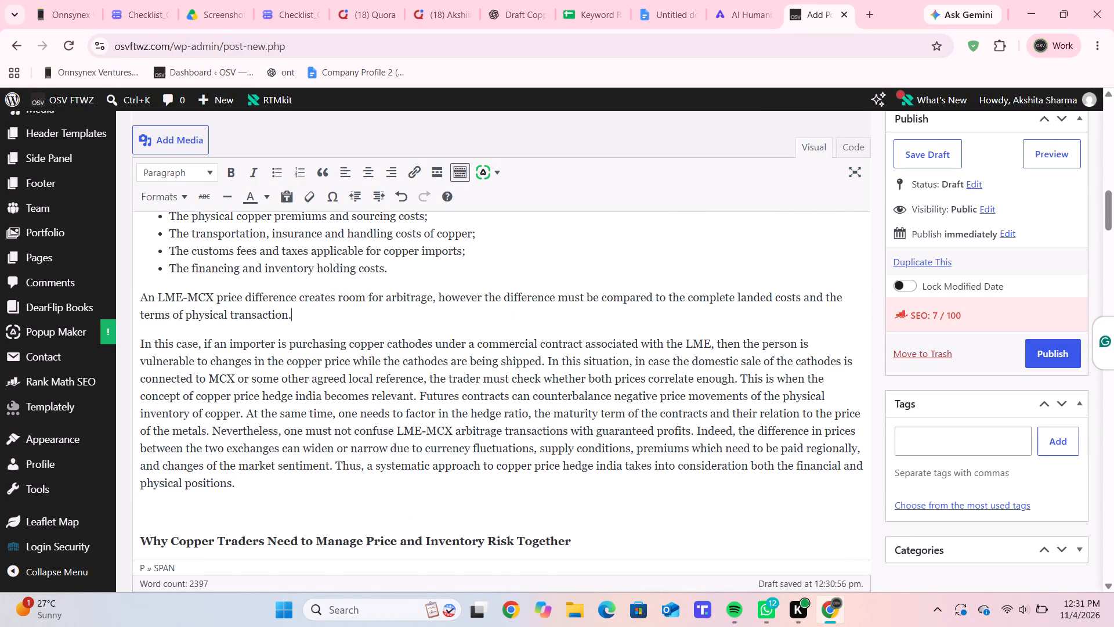
Merge the "In this case, if an importer is purchasing" paragraph into the preceding paragraph, separated by a space.
left_click(142, 339)
key("Left")
key("BackSpace")
key("space")
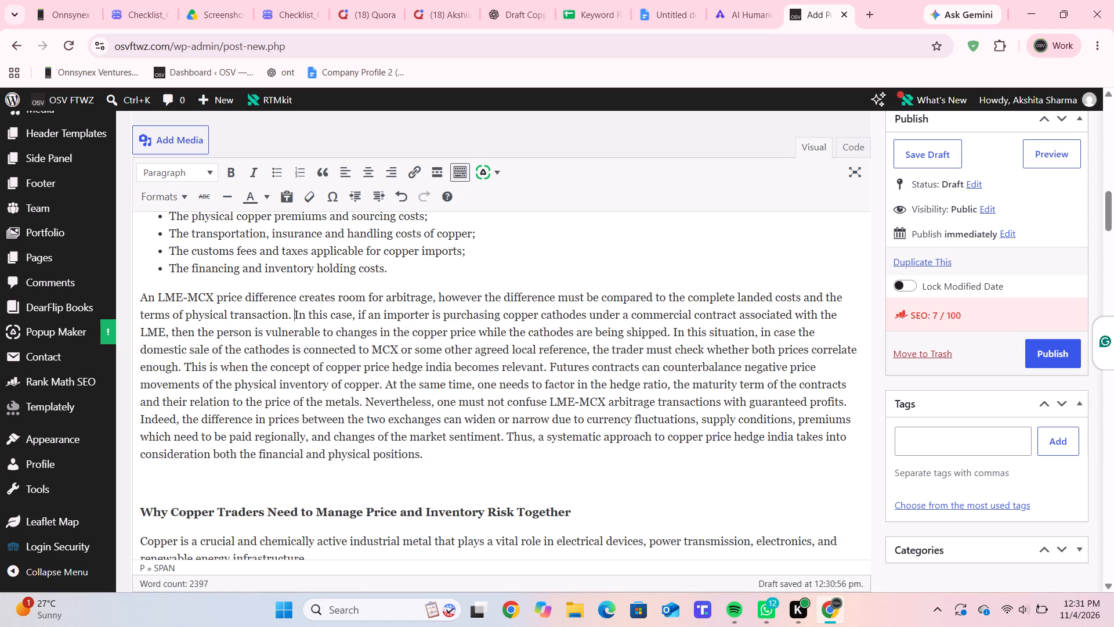
Remove the empty line above the "Why Copper Traders Need to Manage Price and Inventory Risk Together" heading.
scroll(142, 339, "down", 2)
left_click(180, 348)
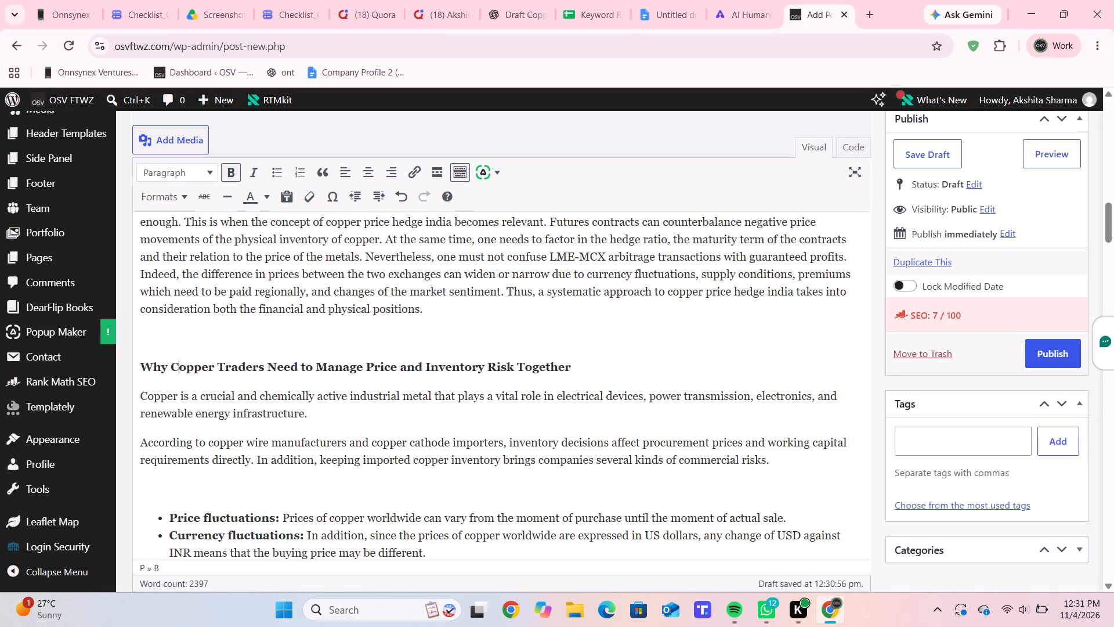
left_click(171, 345)
key("BackSpace")
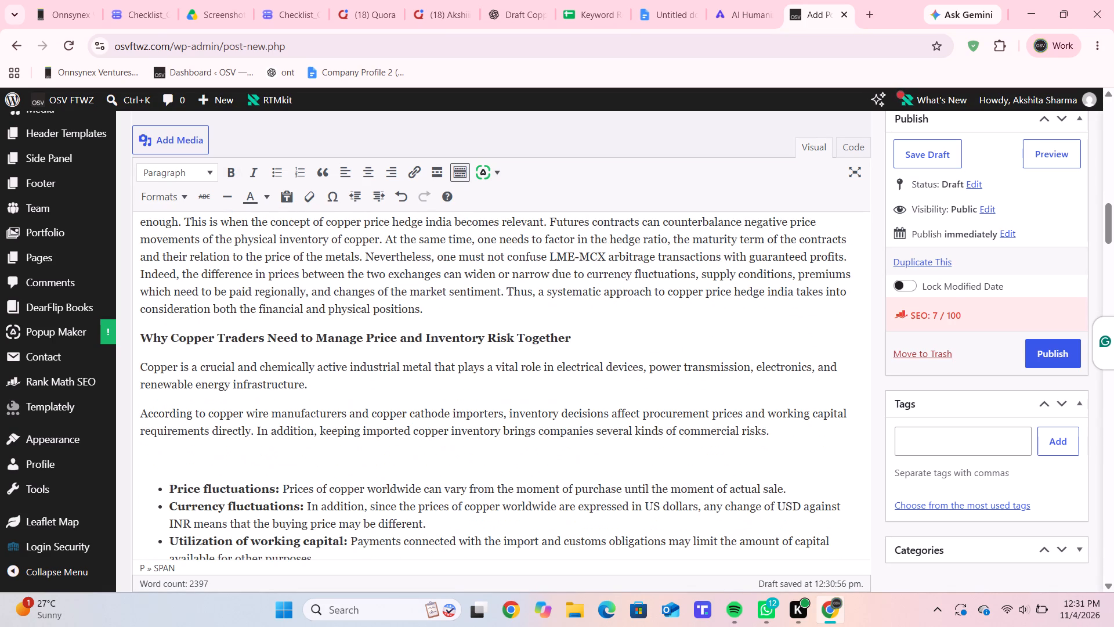
Format "Why Copper Traders Need to Manage Price and Inventory Risk Together" as Heading 2.
left_click_drag(636, 336, 108, 353)
left_click_drag(108, 353, 127, 330)
left_click(178, 167)
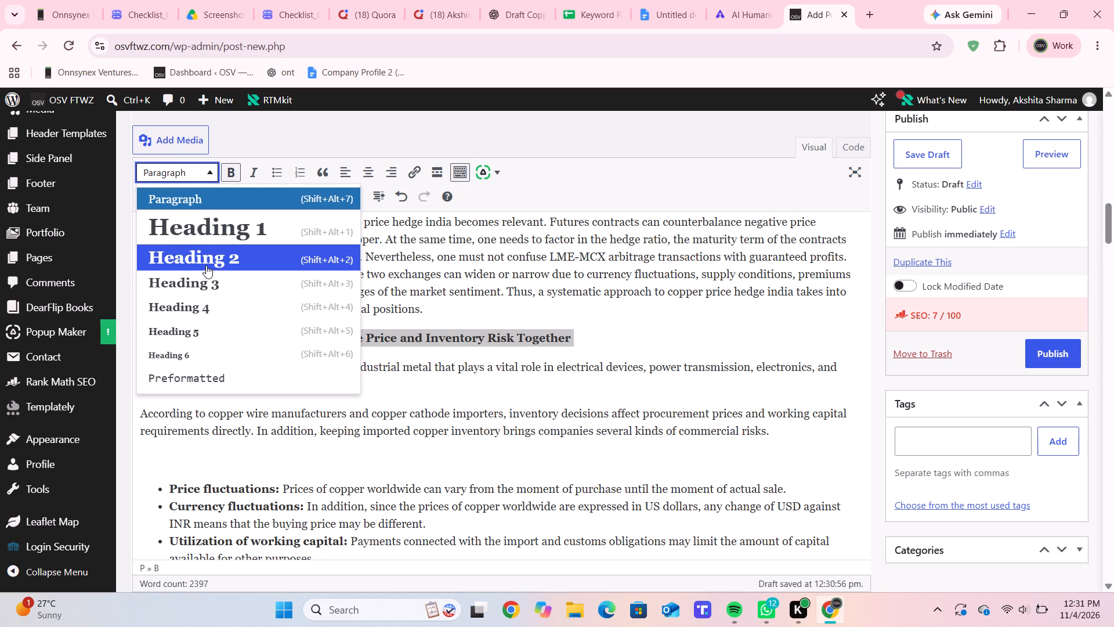
left_click(207, 269)
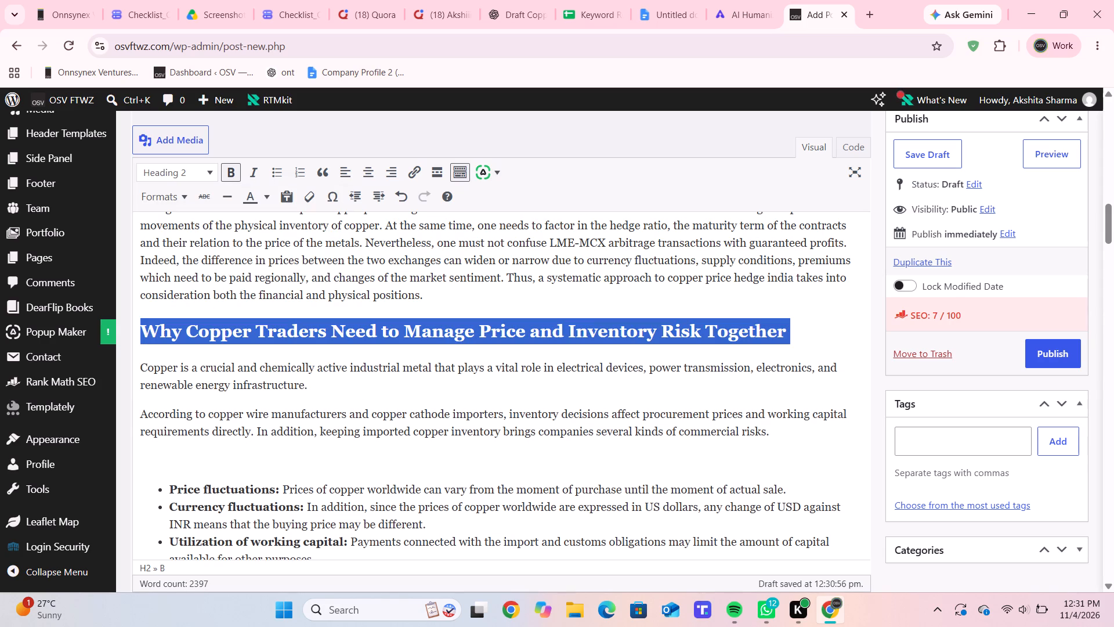
Merge the "According to copper wire manufacturers" paragraph into the preceding paragraph, separated by a space.
scroll(254, 424, "down", 1)
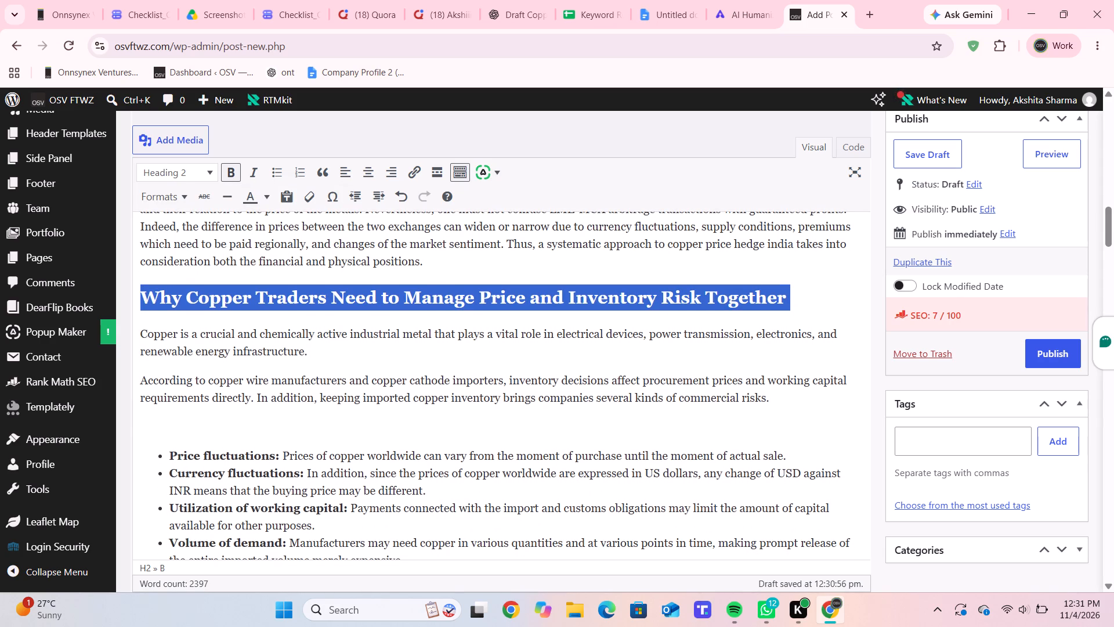
left_click(135, 385)
key("BackSpace")
key("space")
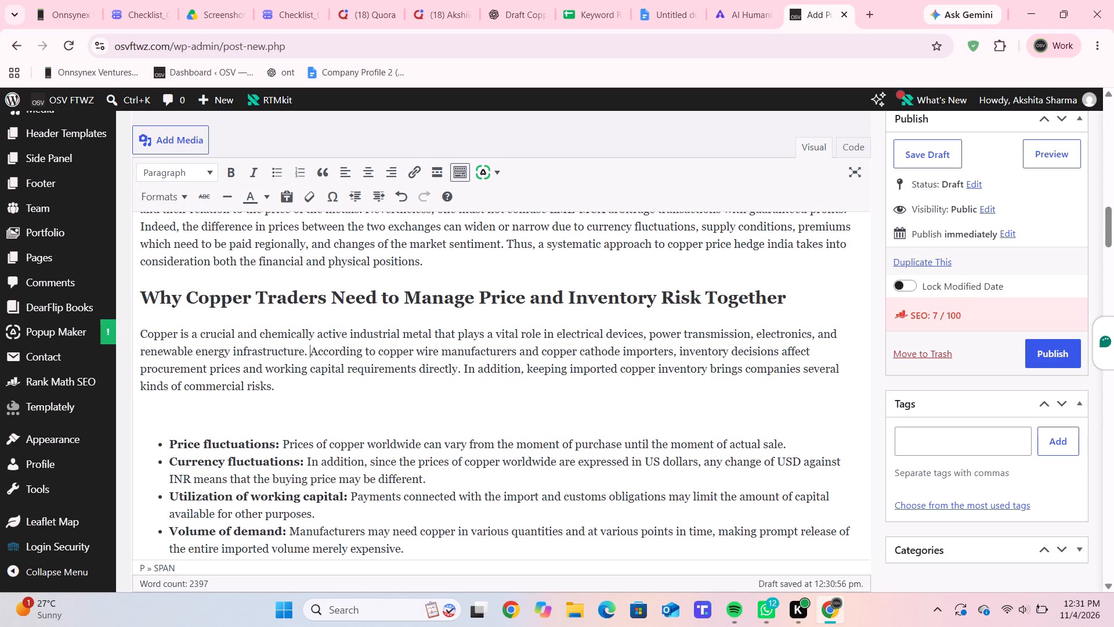
Remove the empty line above the bulleted list that starts with "Price fluctuations".
left_click(146, 416)
key("BackSpace")
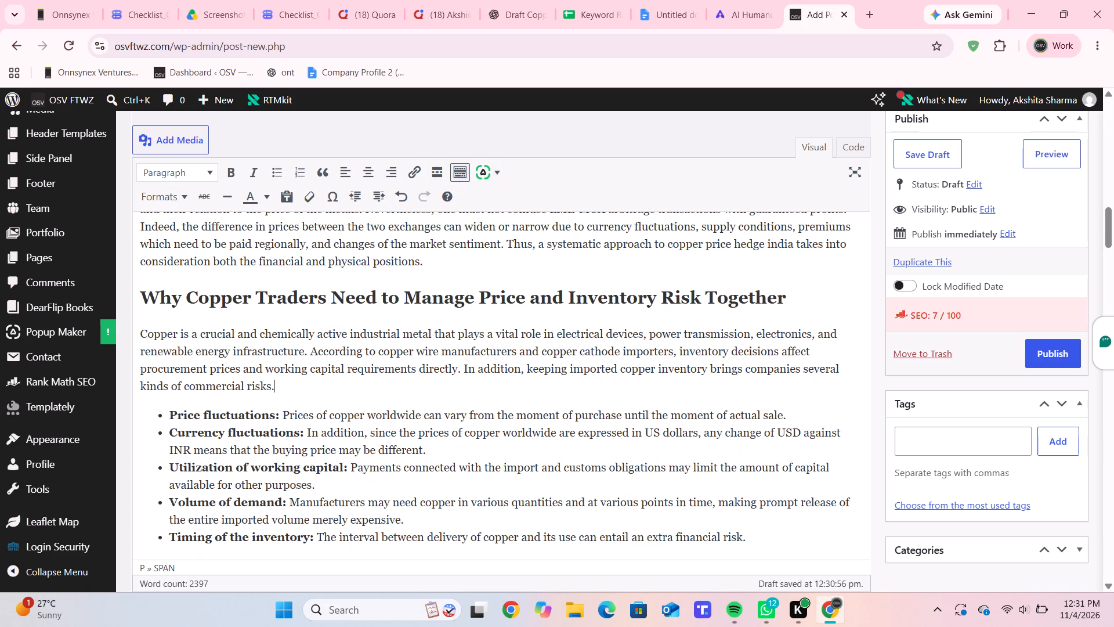
Remove the empty line below the "Copper Cathode Import Duty in India: Understanding the Cash Flow Implications" heading.
scroll(146, 416, "down", 4)
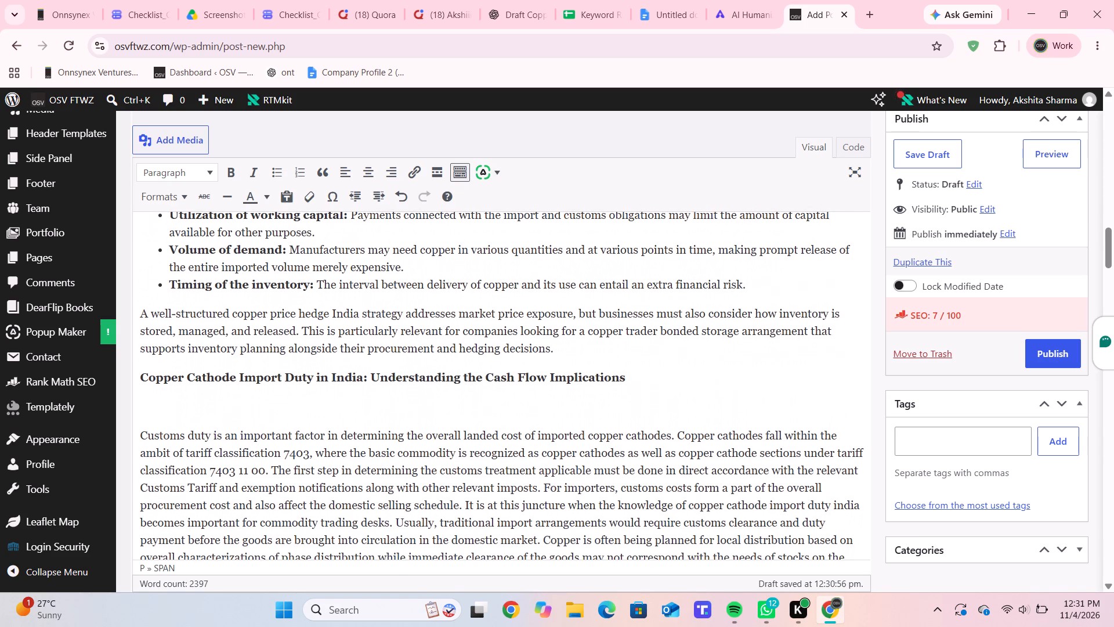
left_click(282, 390)
key("BackSpace")
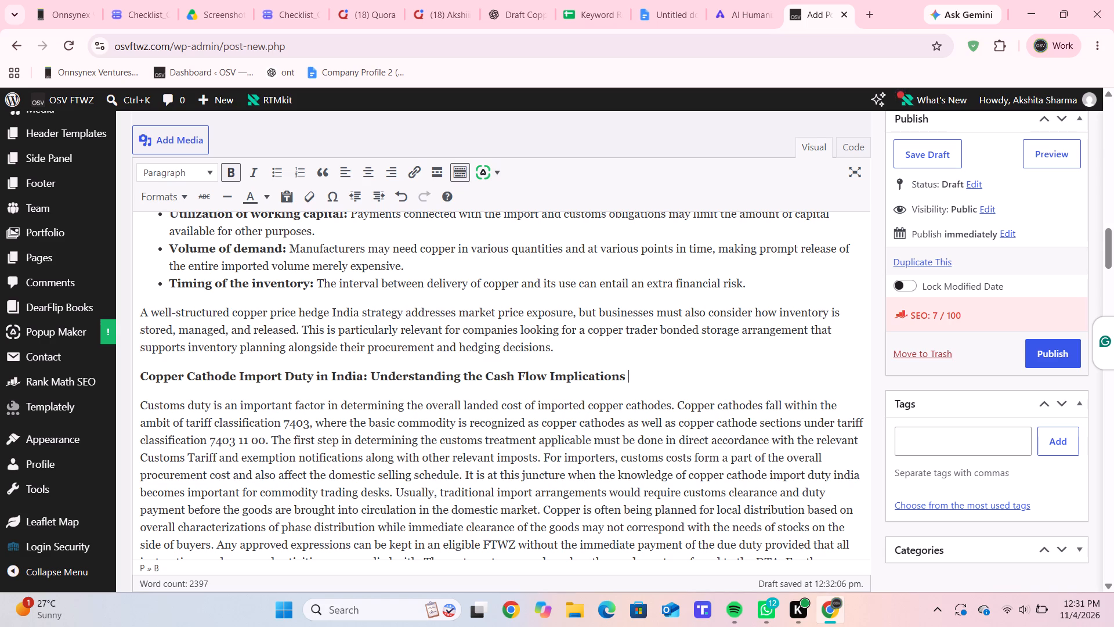
Format "Copper Cathode Import Duty in India: Understanding the Cash Flow Implications" as Heading 2.
left_click(637, 385)
left_click_drag(637, 385, 110, 392)
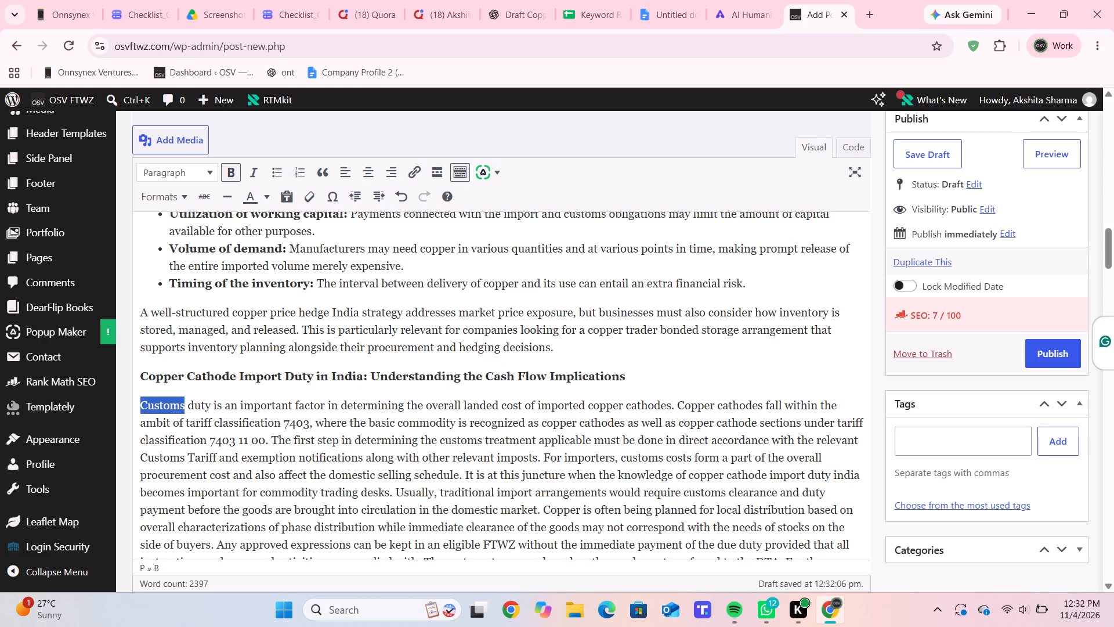
left_click_drag(110, 392, 97, 380)
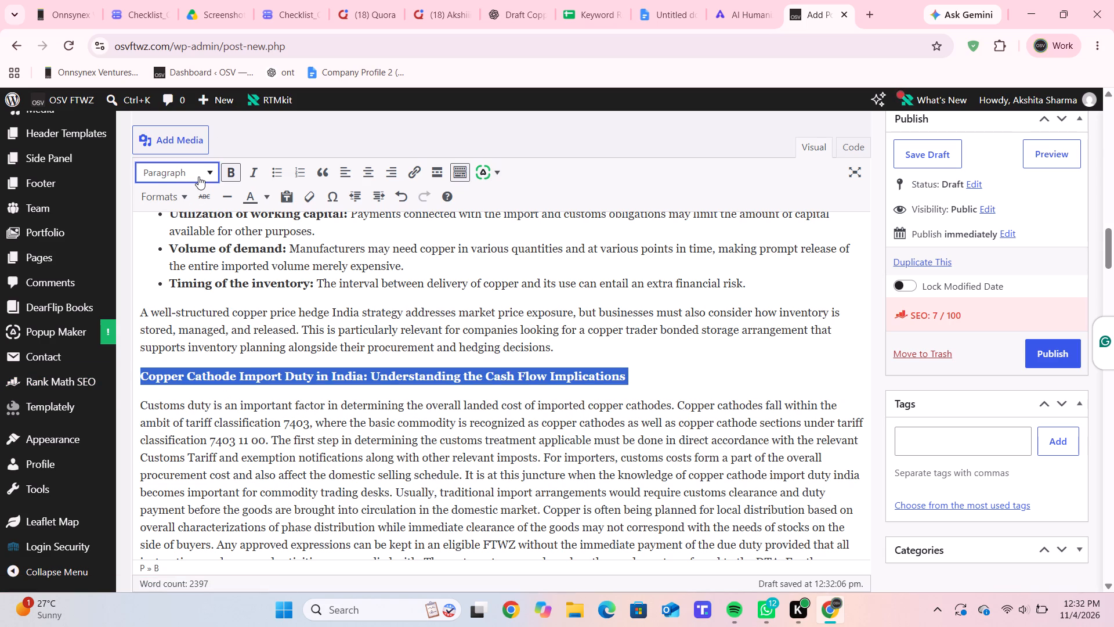
left_click(198, 176)
left_click(219, 262)
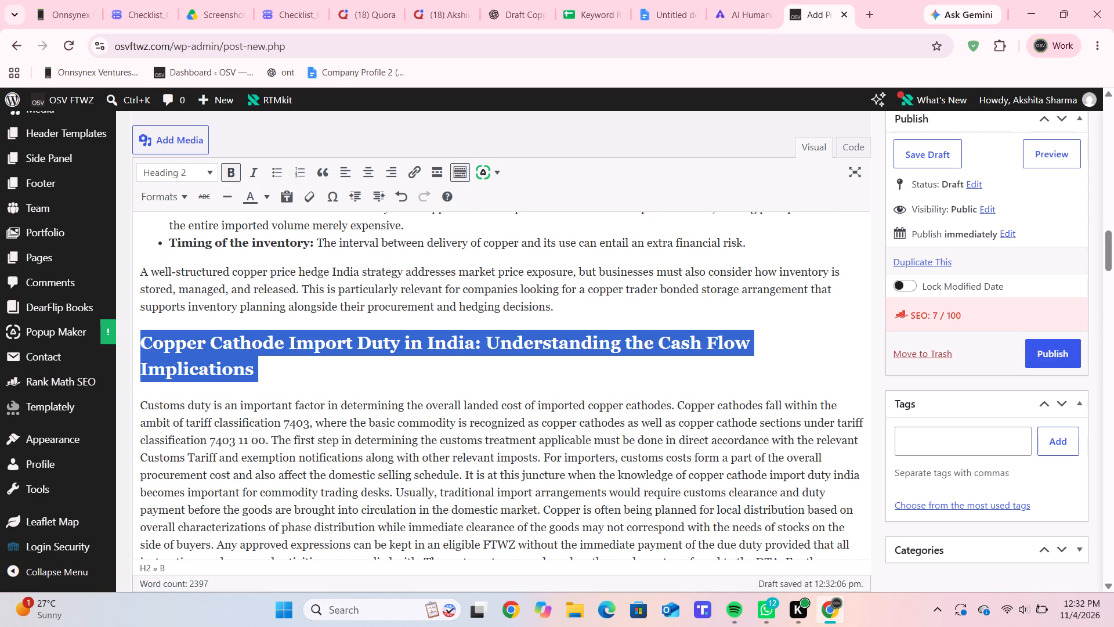
Remove the empty line above the "How OSV FTWZ Supports Copper Traders Through Bonded Storage" heading.
scroll(237, 392, "down", 3)
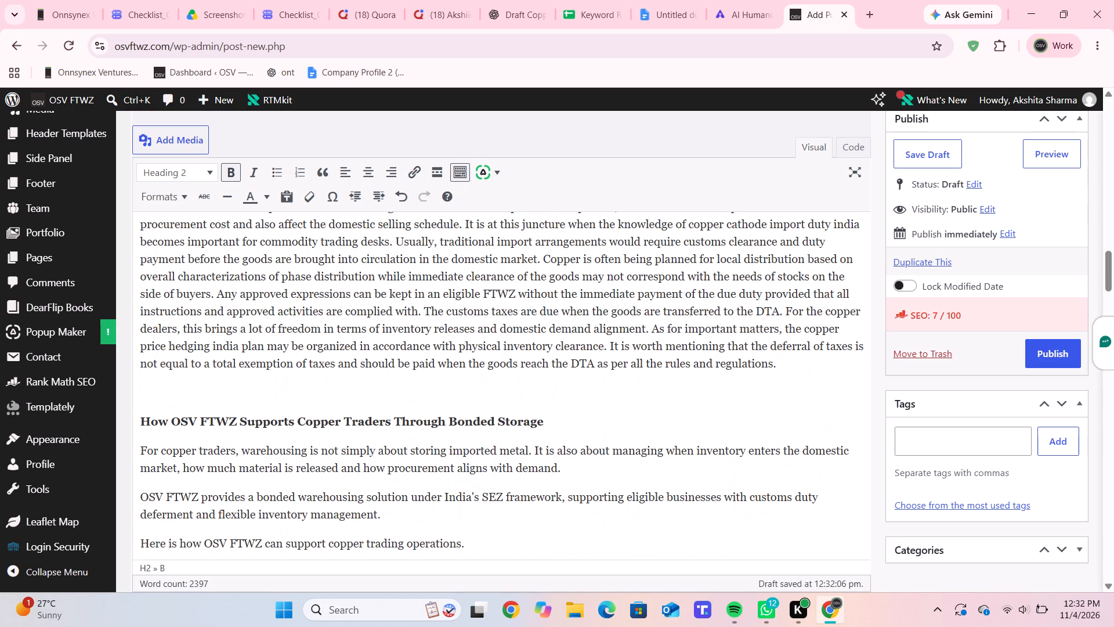
left_click(218, 401)
key("BackSpace")
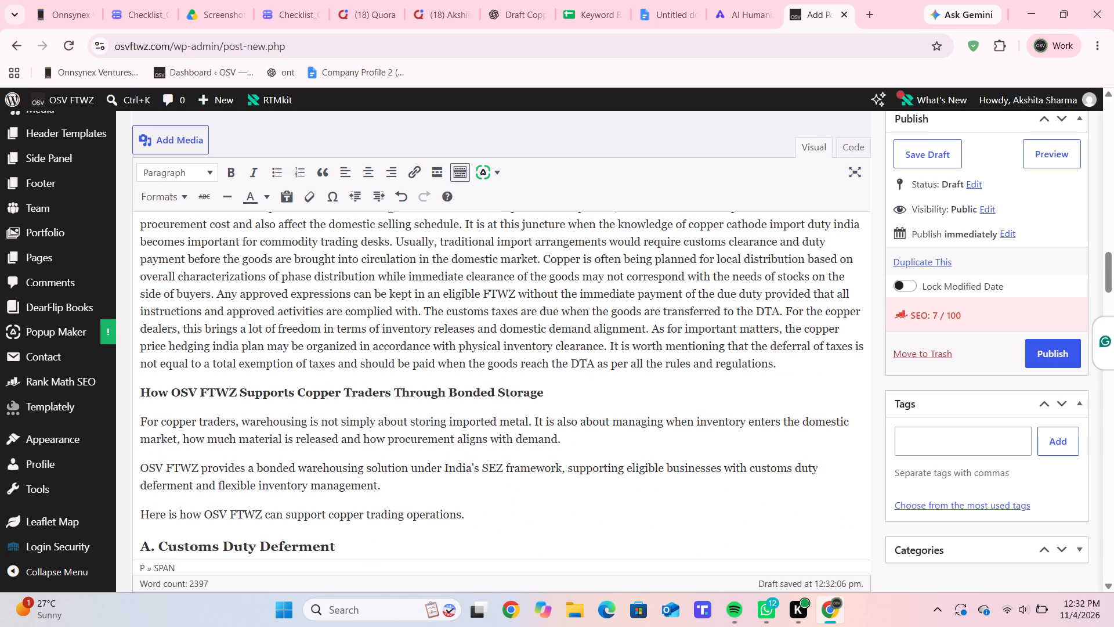
Format "How OSV FTWZ Supports Copper Traders Through Bonded Storage" as Heading 2.
left_click_drag(558, 389, 115, 381)
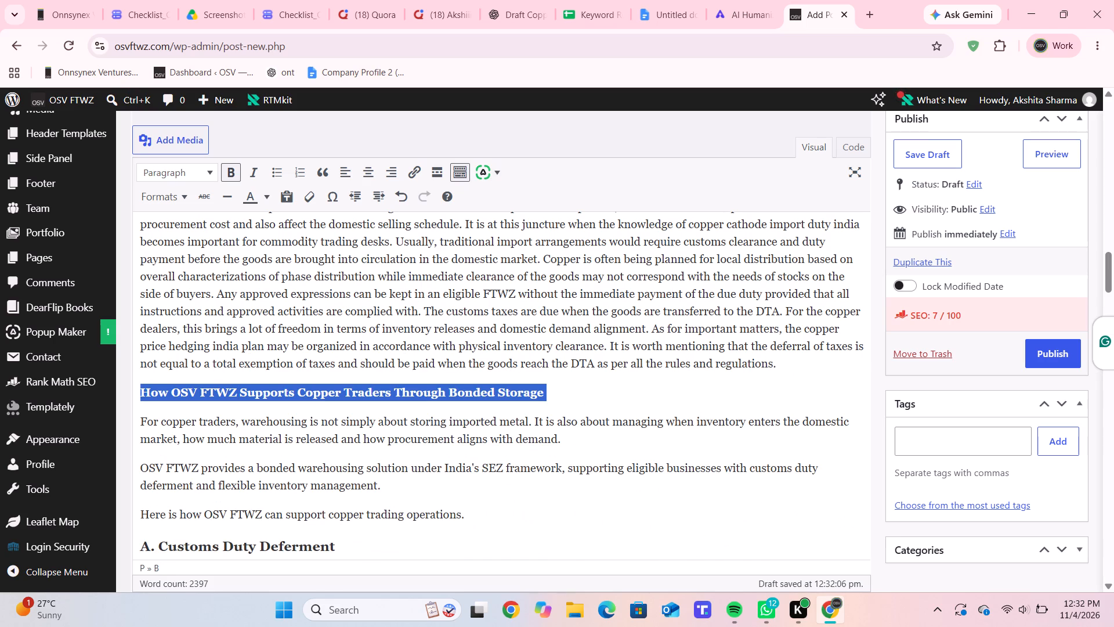
left_click_drag(115, 381, 115, 382)
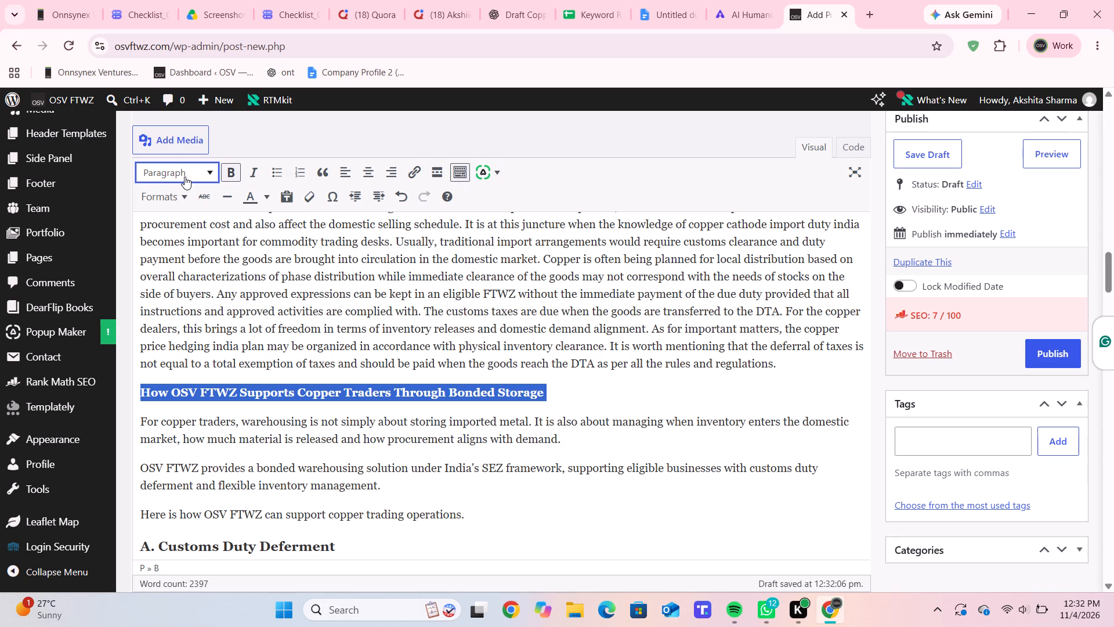
left_click(185, 176)
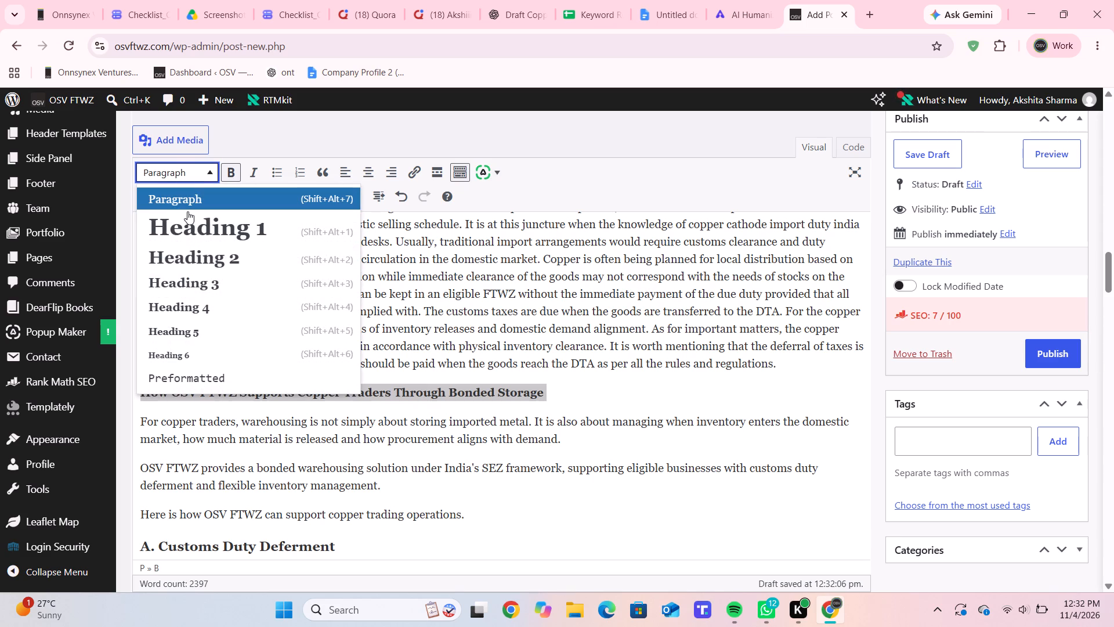
left_click(196, 266)
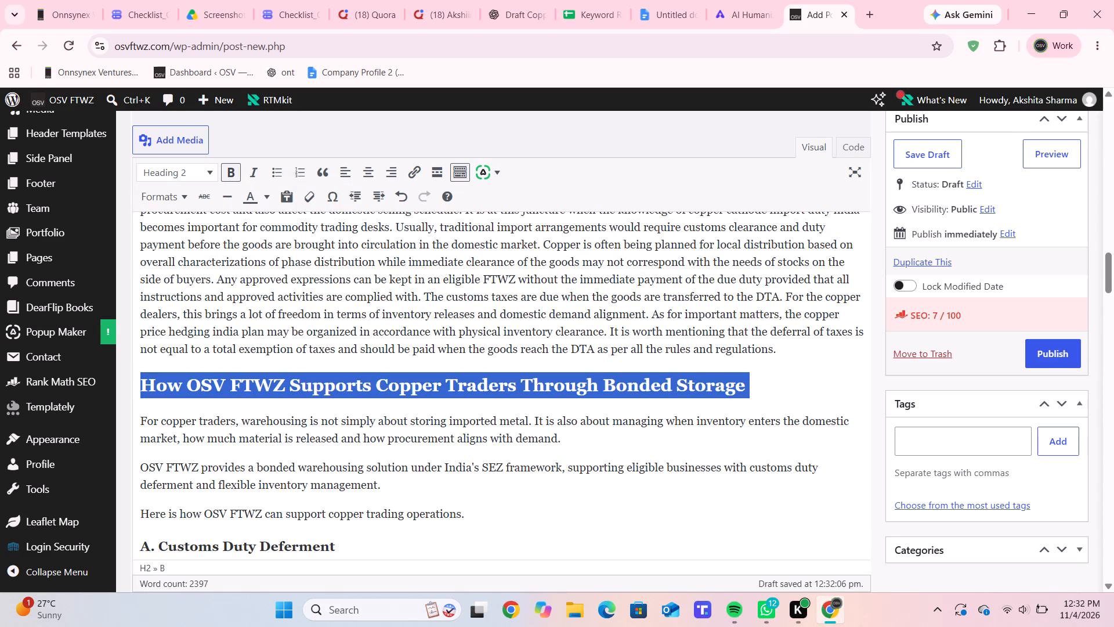
left_click(214, 375)
Merge the three introductory paragraphs under the bonded storage heading into one paragraph, with spaces between the joined sentences.
scroll(214, 375, "down", 1)
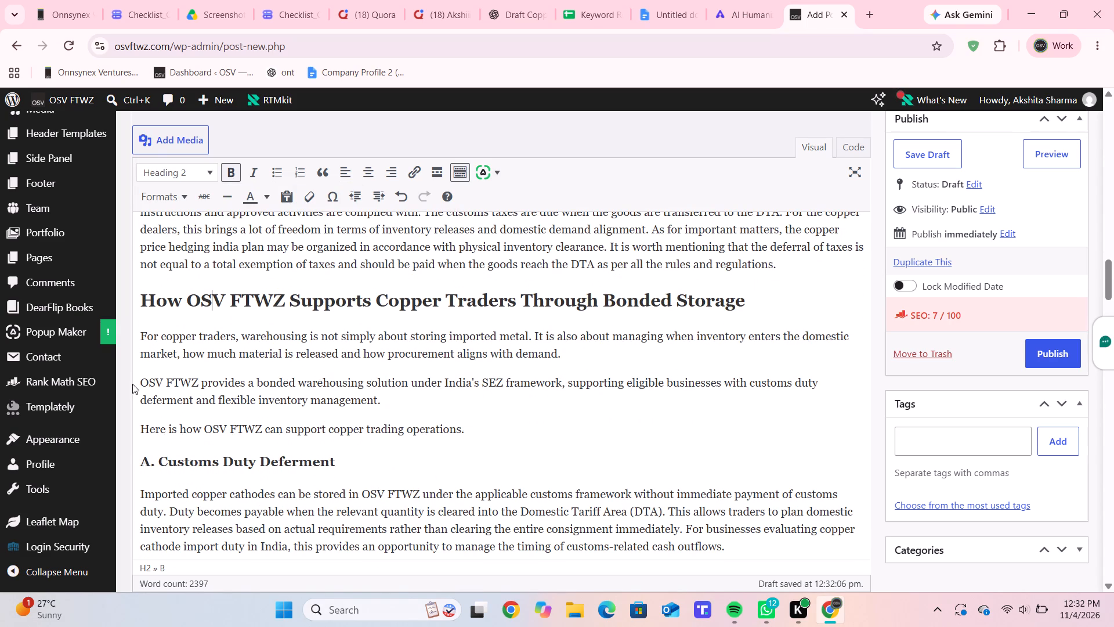
left_click(135, 384)
key("BackSpace")
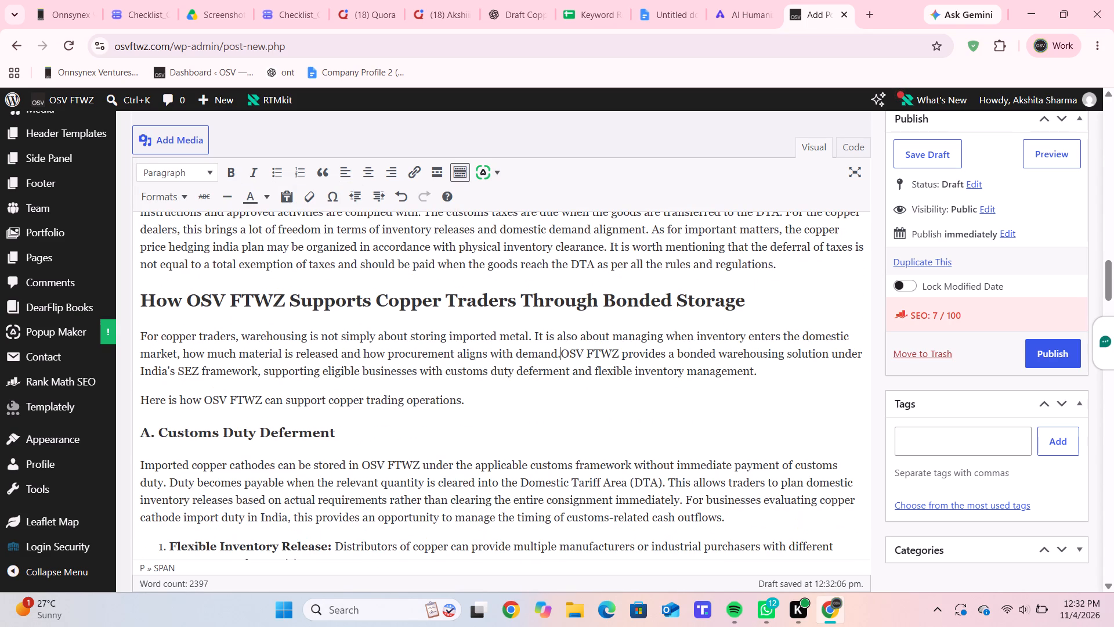
key("space")
left_click(142, 410)
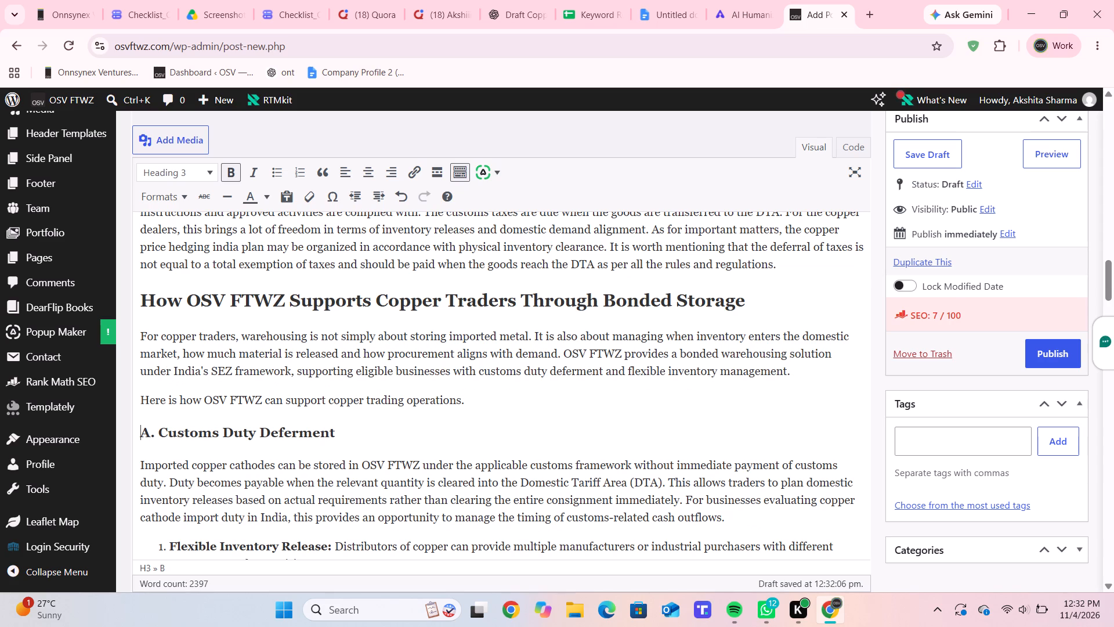
key("Up")
key("Up")
key("Down")
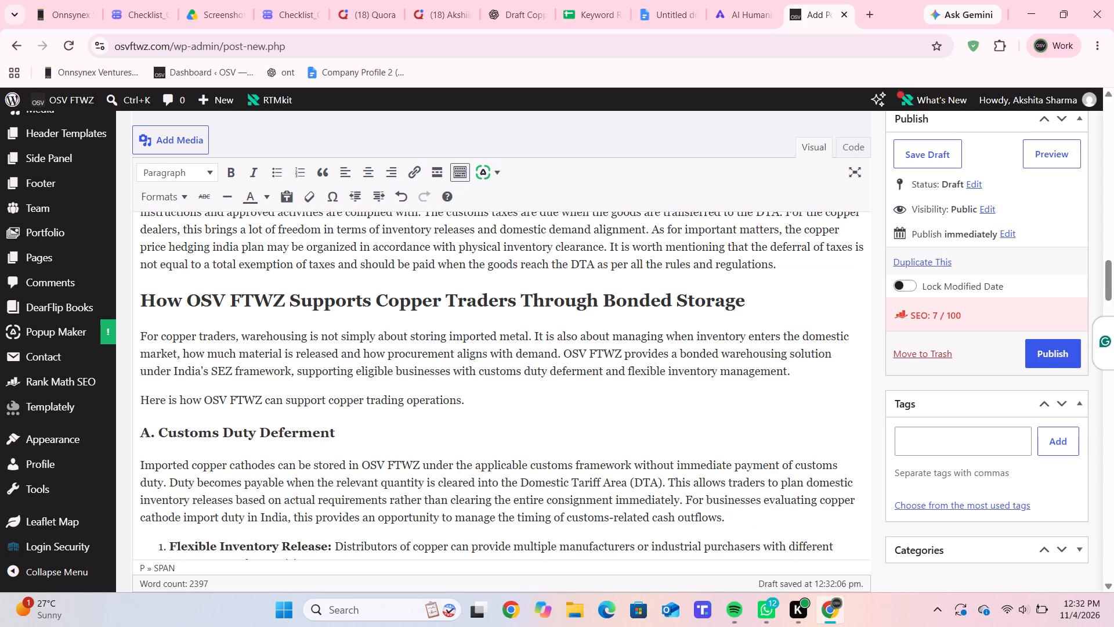
key("BackSpace")
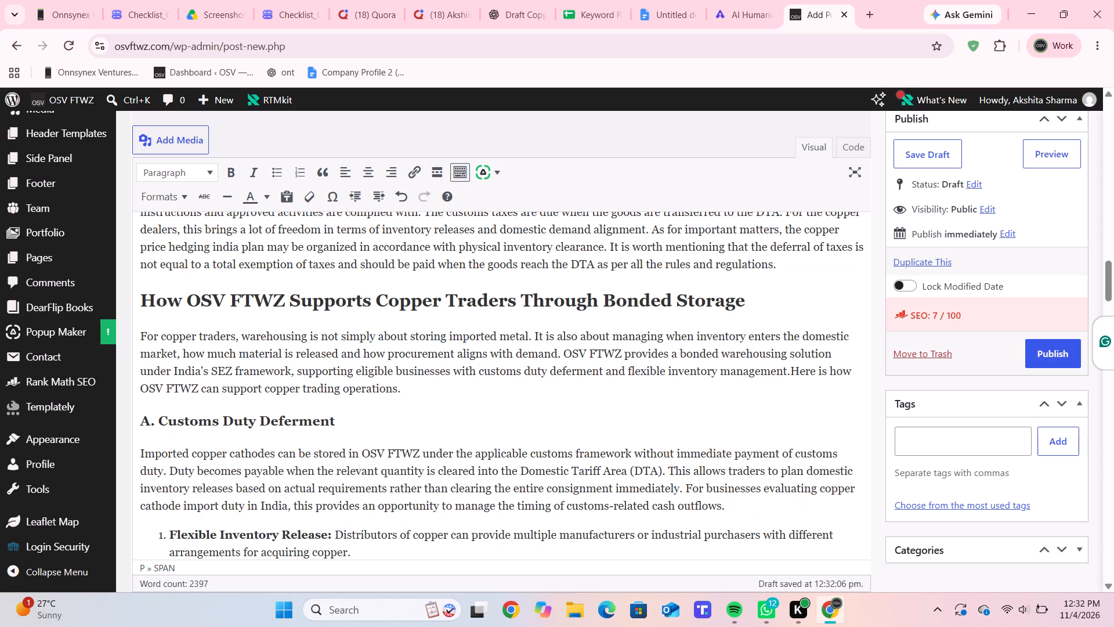
key("space")
Change the "A. Customs Duty Deferment" subheading to Paragraph format.
scroll(175, 407, "down", 1)
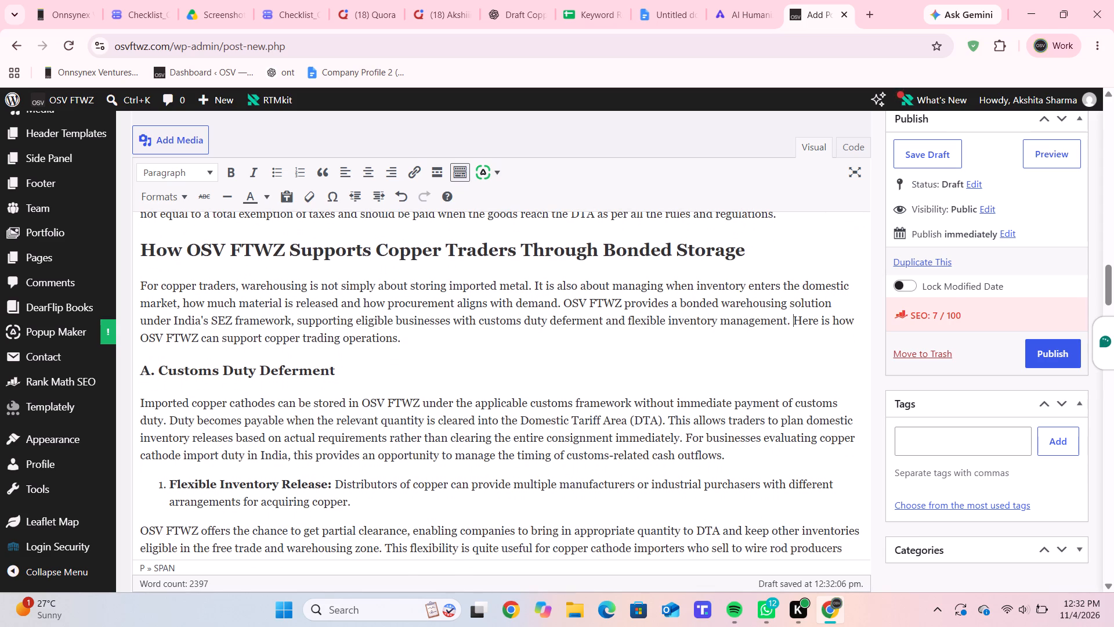
left_click_drag(328, 375, 338, 374)
left_click(338, 374)
left_click_drag(338, 374, 310, 376)
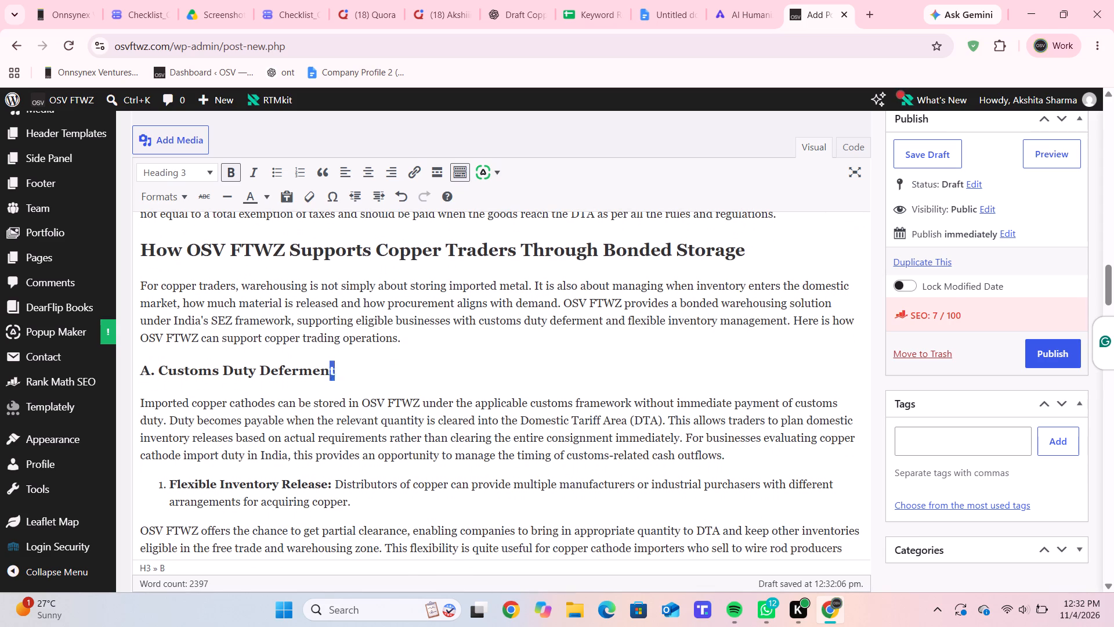
left_click_drag(310, 376, 129, 378)
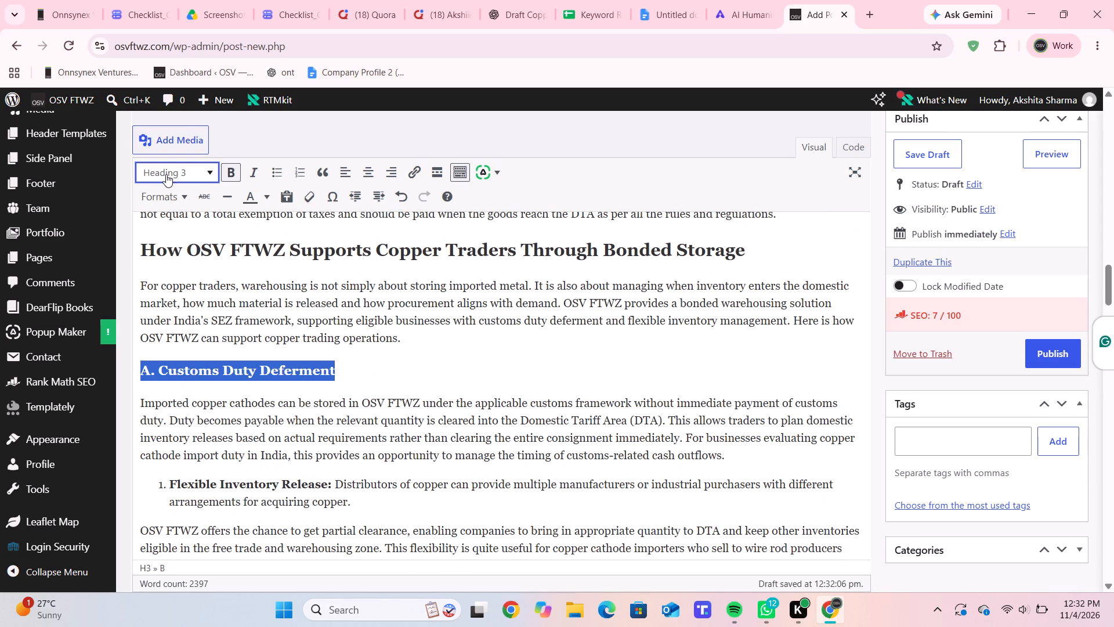
left_click(168, 178)
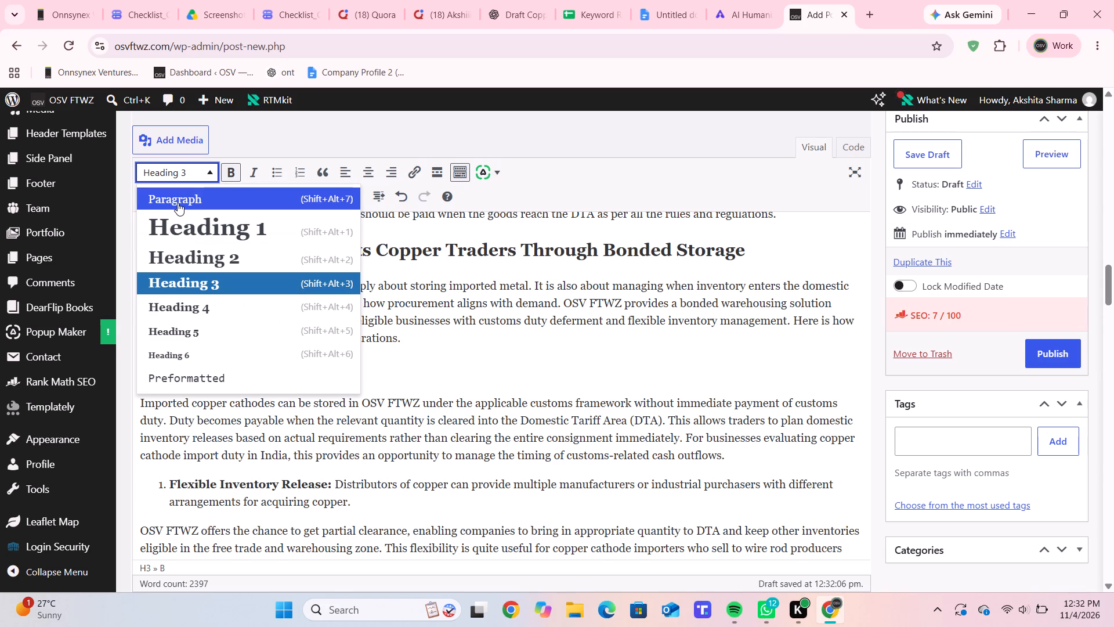
left_click(178, 203)
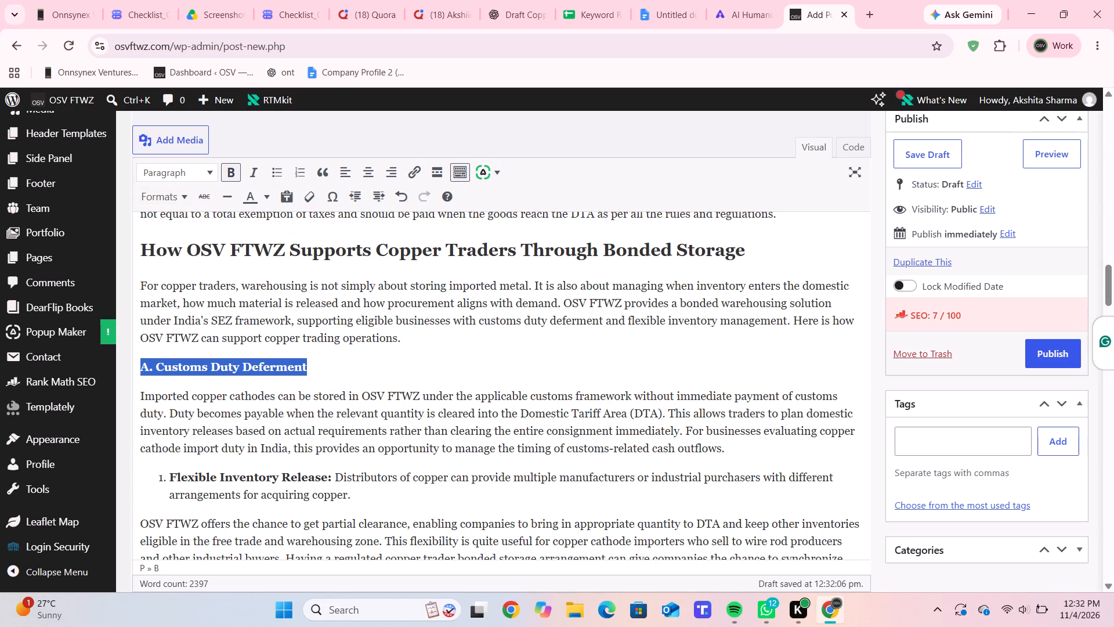
Run the "Customs Duty Deferment" subheading into the paragraph below it, adding a colon and space before "Imported".
left_click(145, 398)
key("Left")
key("BackSpace")
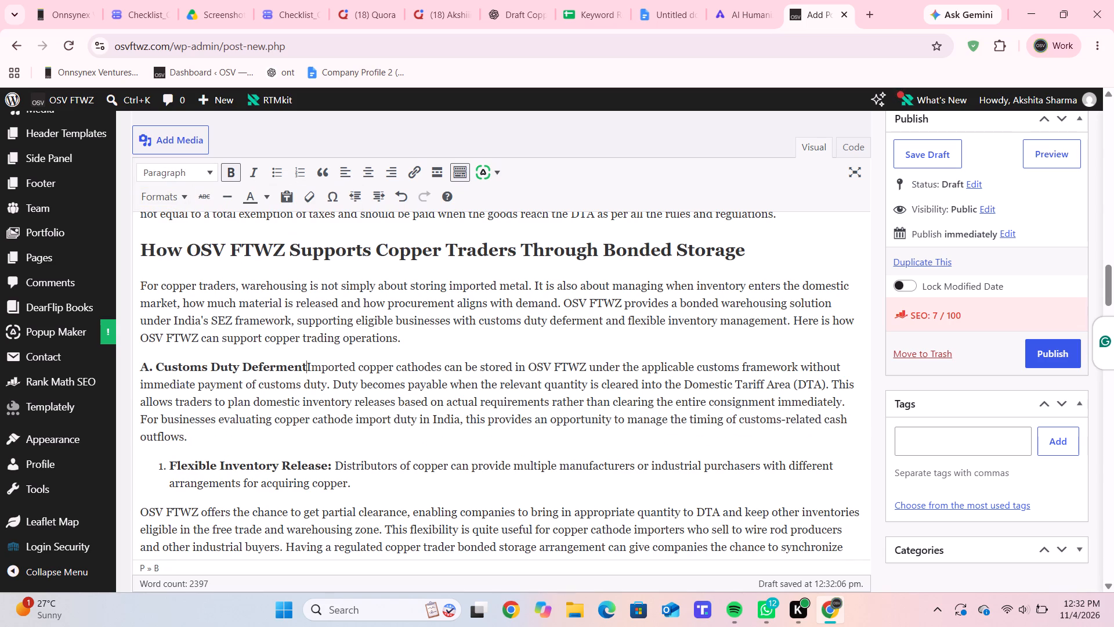
type(":L")
key("Delete")
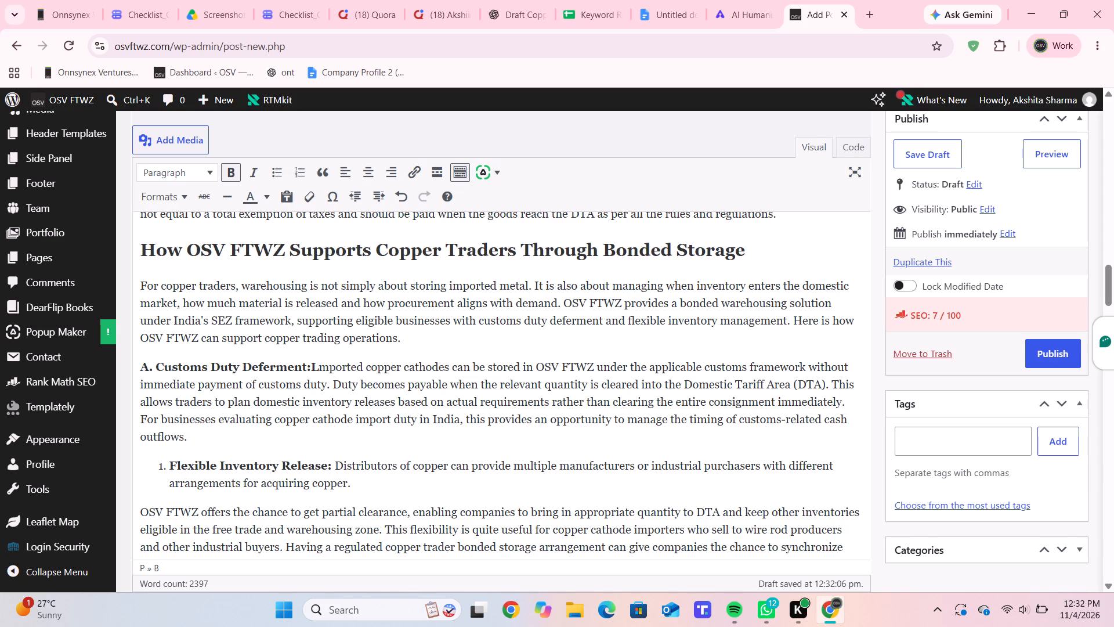
key("BackSpace")
key("space")
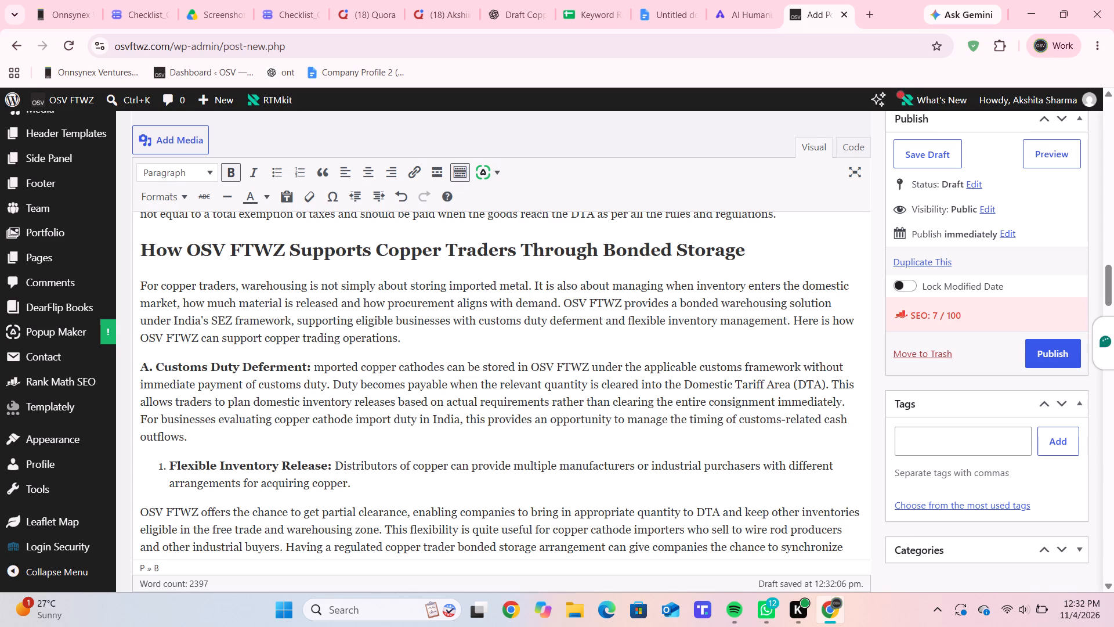
key("shift+i")
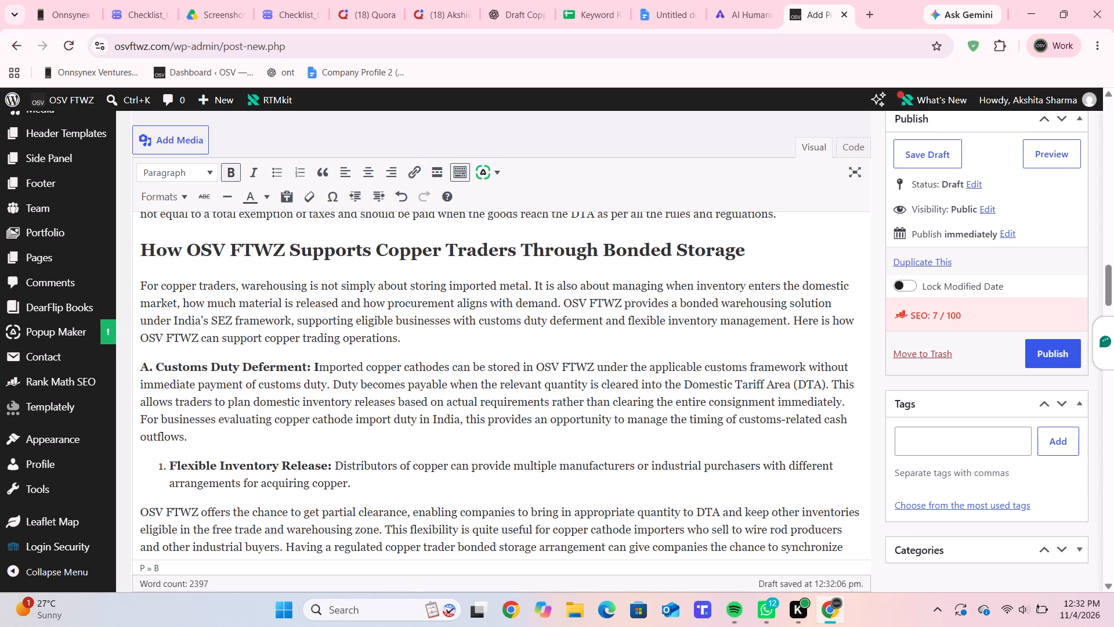
key("BackSpace")
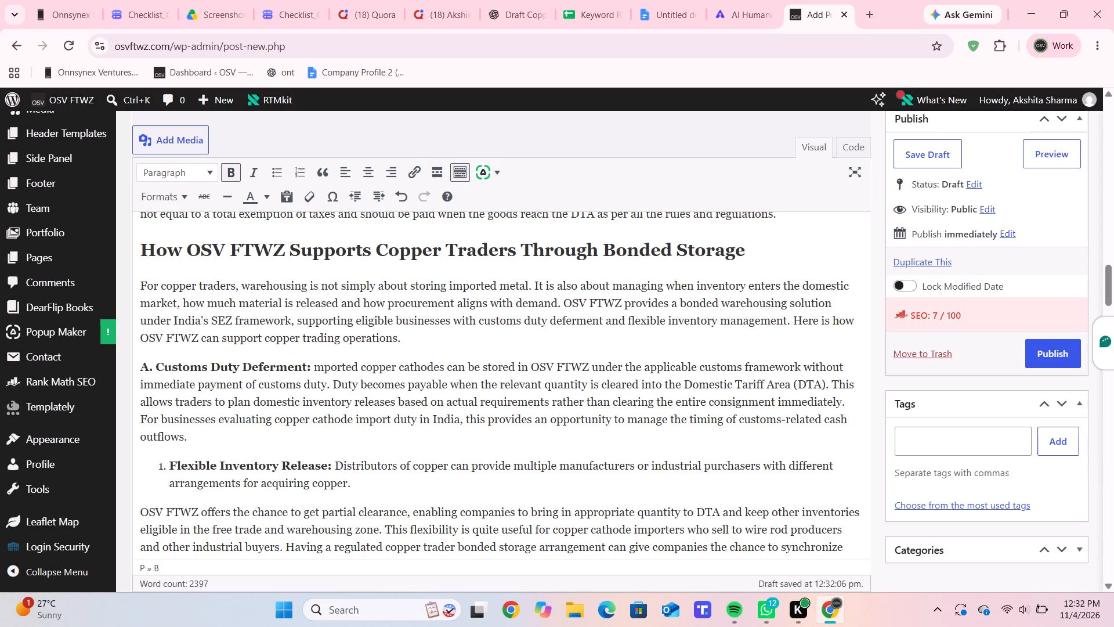
key("shift+i")
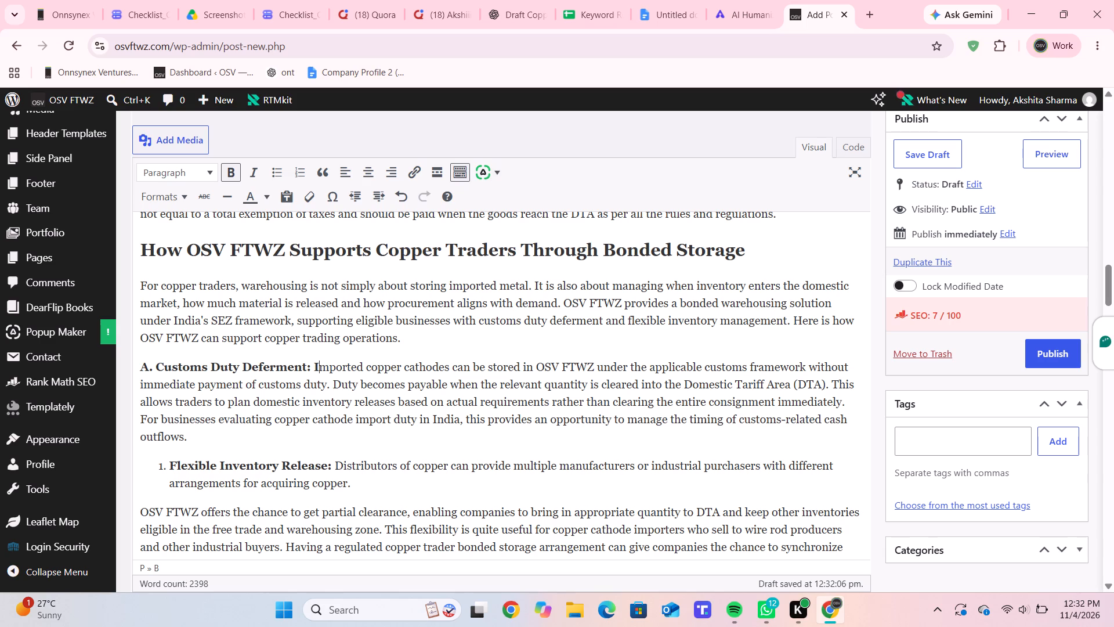
Remove the bold formatting from the start of the "Imported copper cathodes" text after the Customs Duty Deferment subheading.
left_click_drag(382, 411, 334, 372)
left_click_drag(334, 372, 353, 390)
left_click(353, 390)
left_click_drag(352, 389, 319, 365)
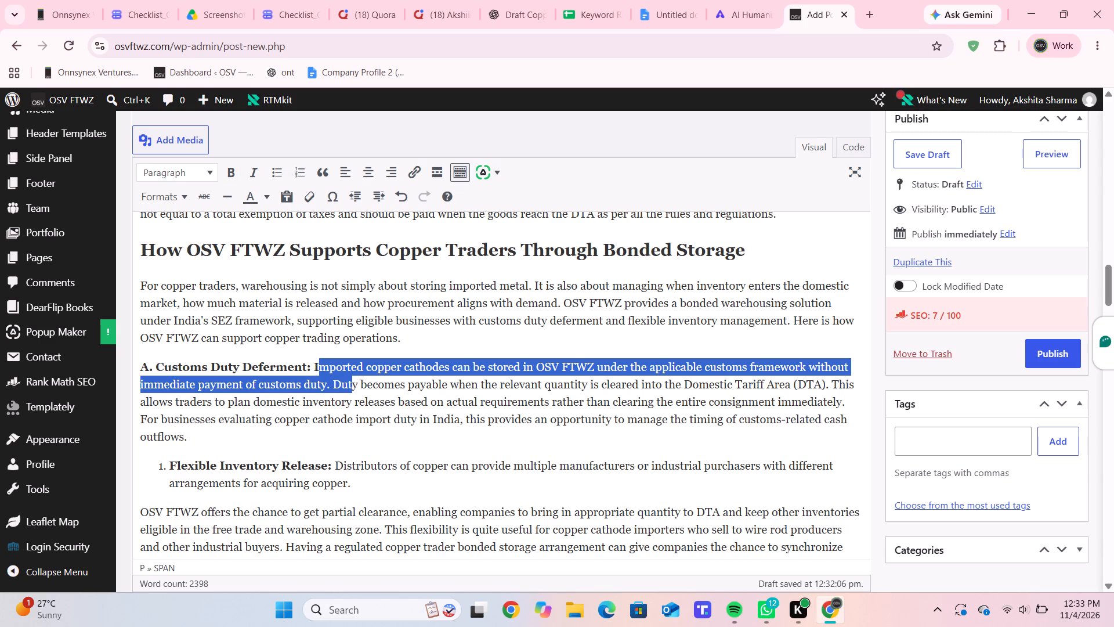
left_click_drag(319, 365, 313, 363)
left_click(223, 175)
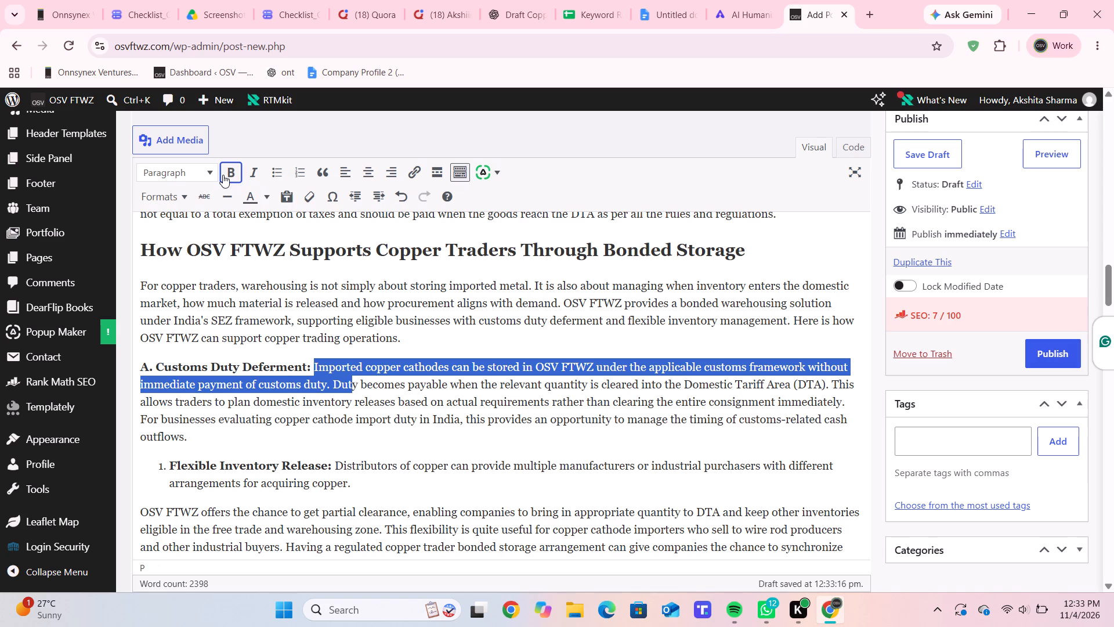
left_click(327, 431)
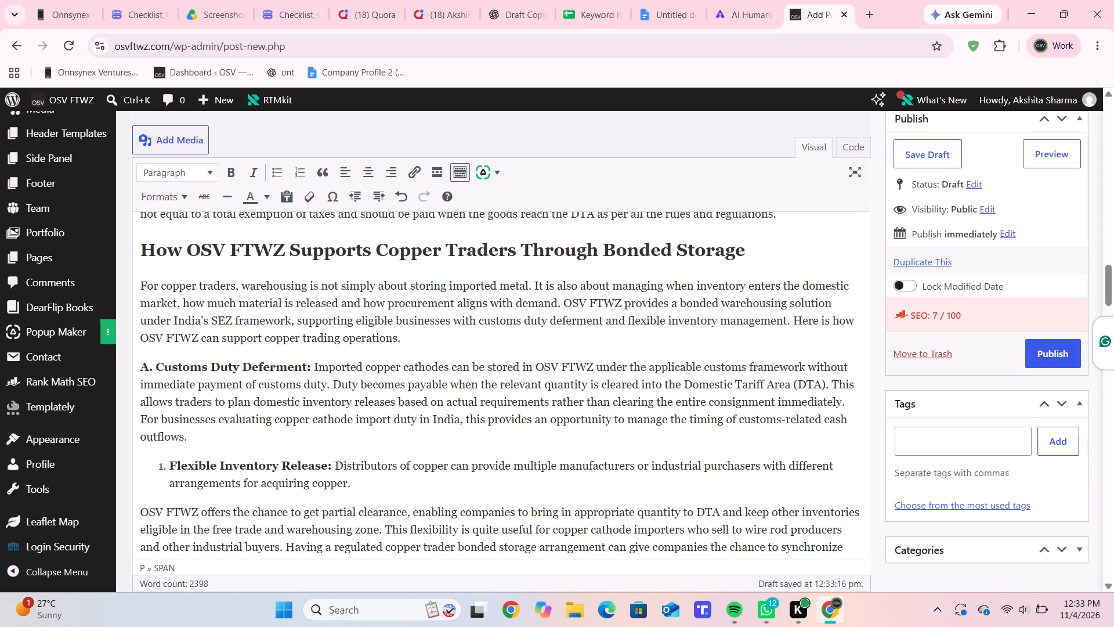
Replace the "A." label before "Customs Duty Deferment" with "1.".
left_click(152, 371)
key("BackSpace")
key("BackSpace")
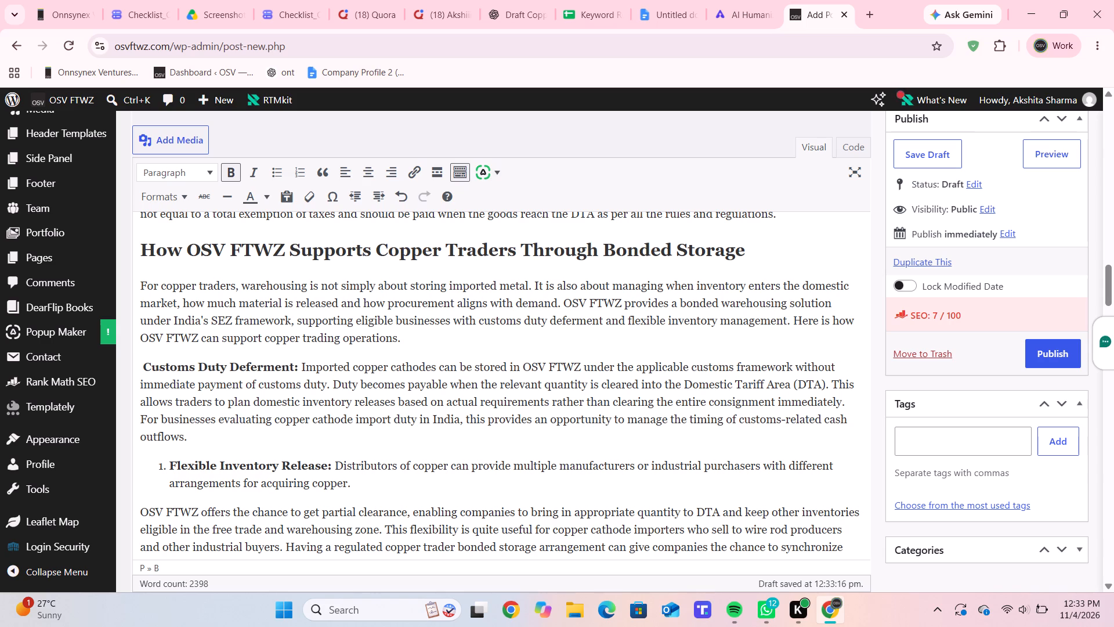
key("1")
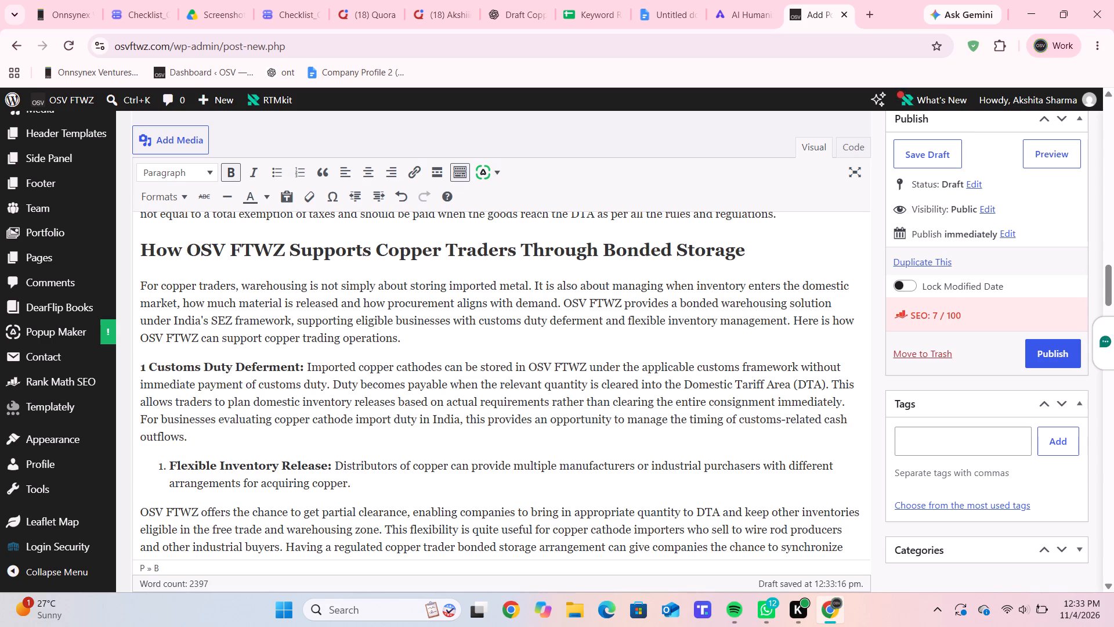
key("period")
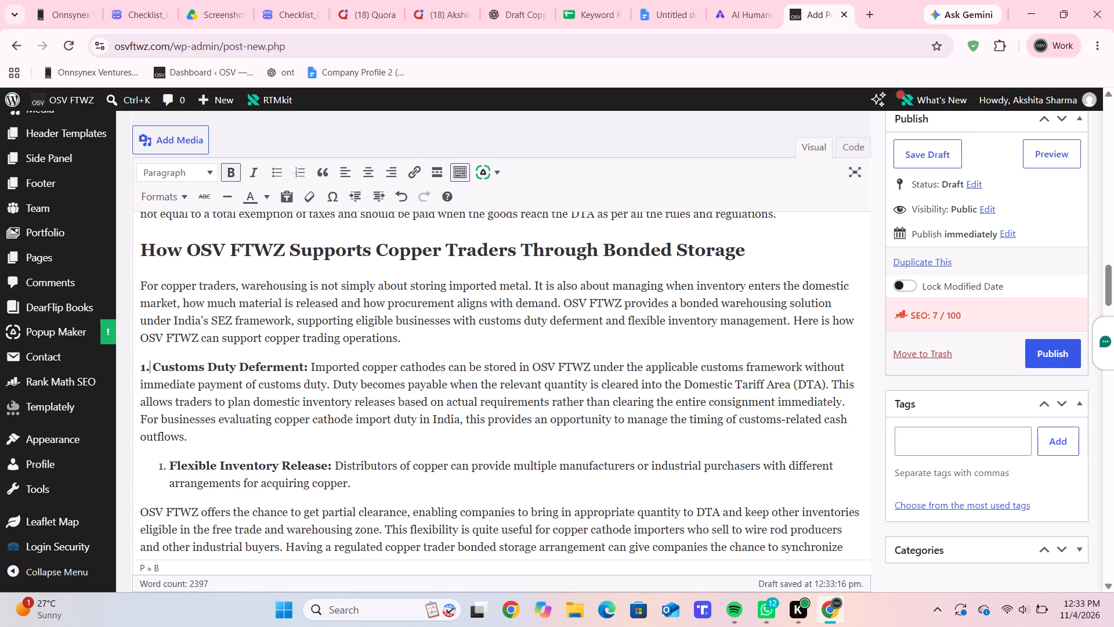
Turn the "Flexible Inventory Release" list item into a separate plain paragraph labelled "2.".
left_click(169, 466)
key("BackSpace")
key("shift+Return")
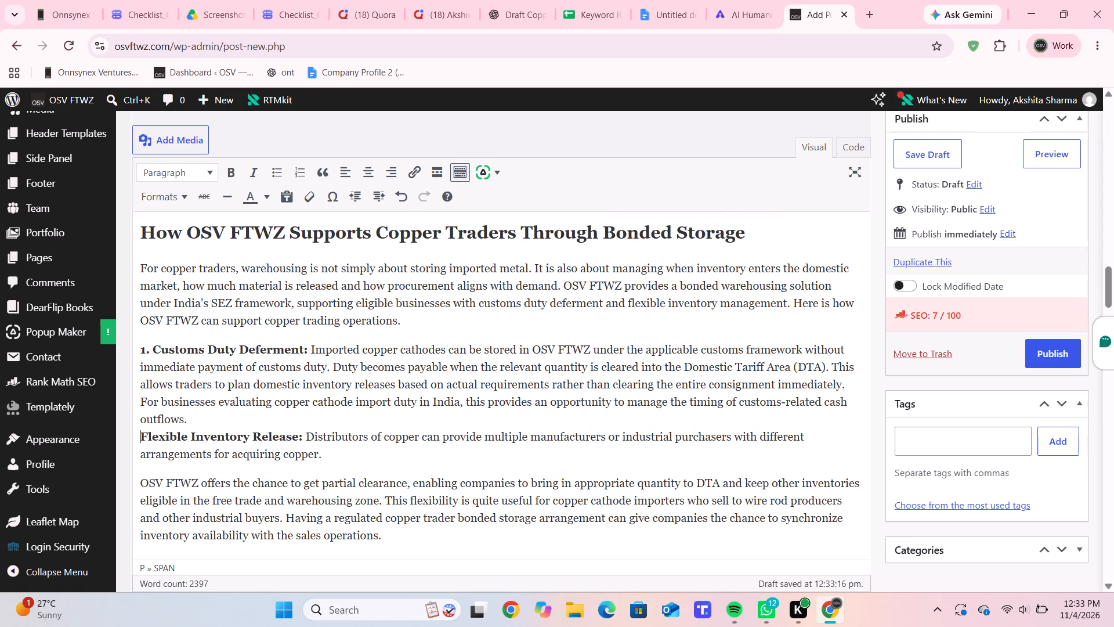
key("Return")
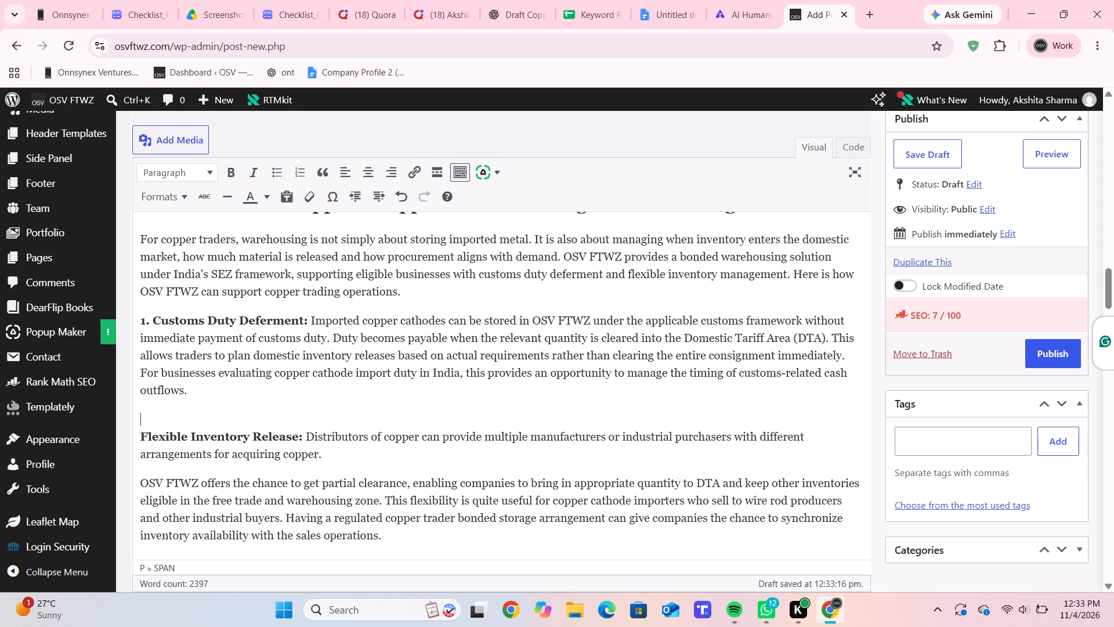
key("Down")
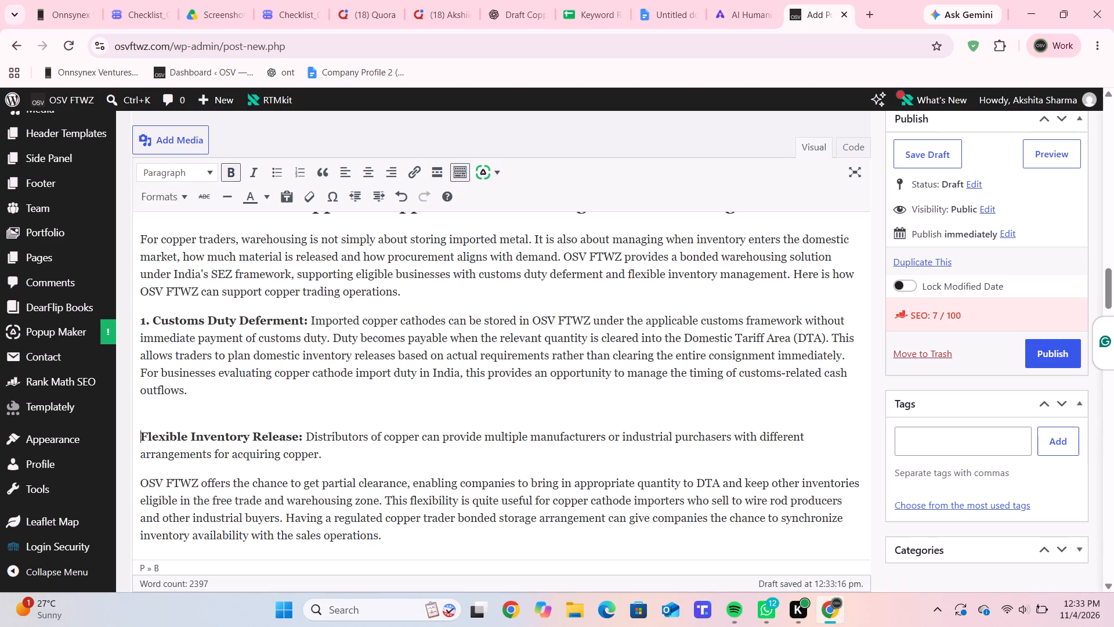
left_click(302, 172)
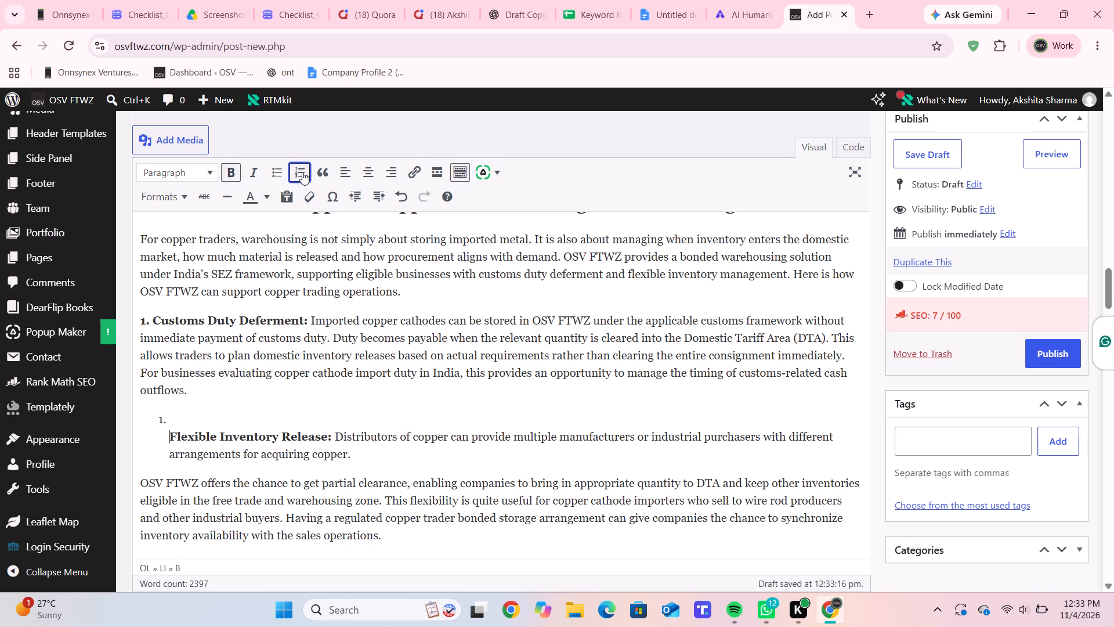
key("BackSpace")
key("BackSpace")
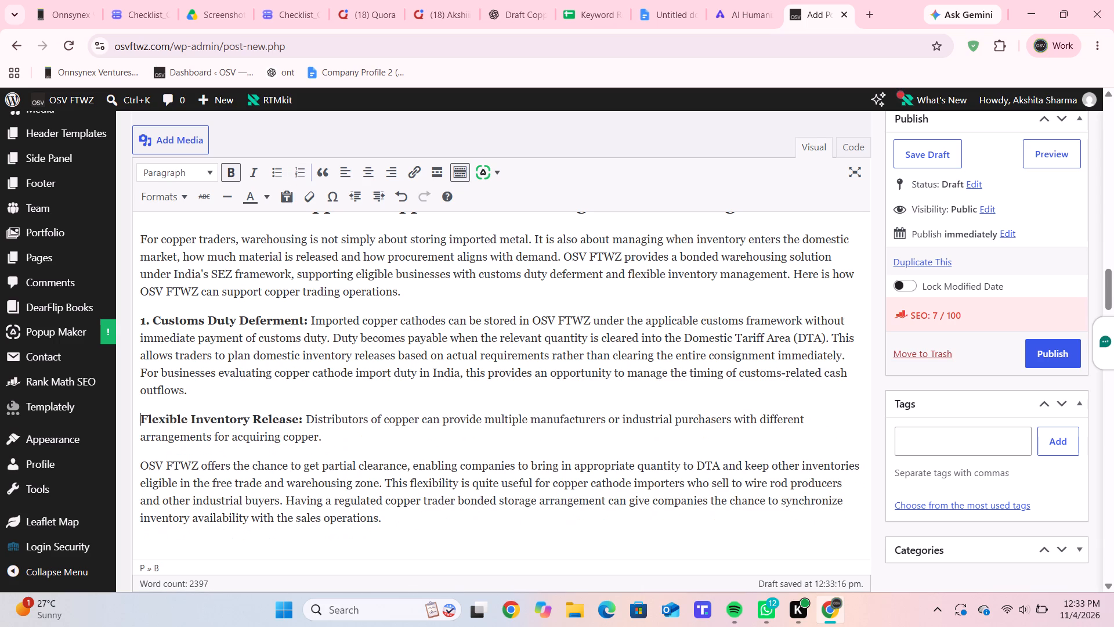
key("2")
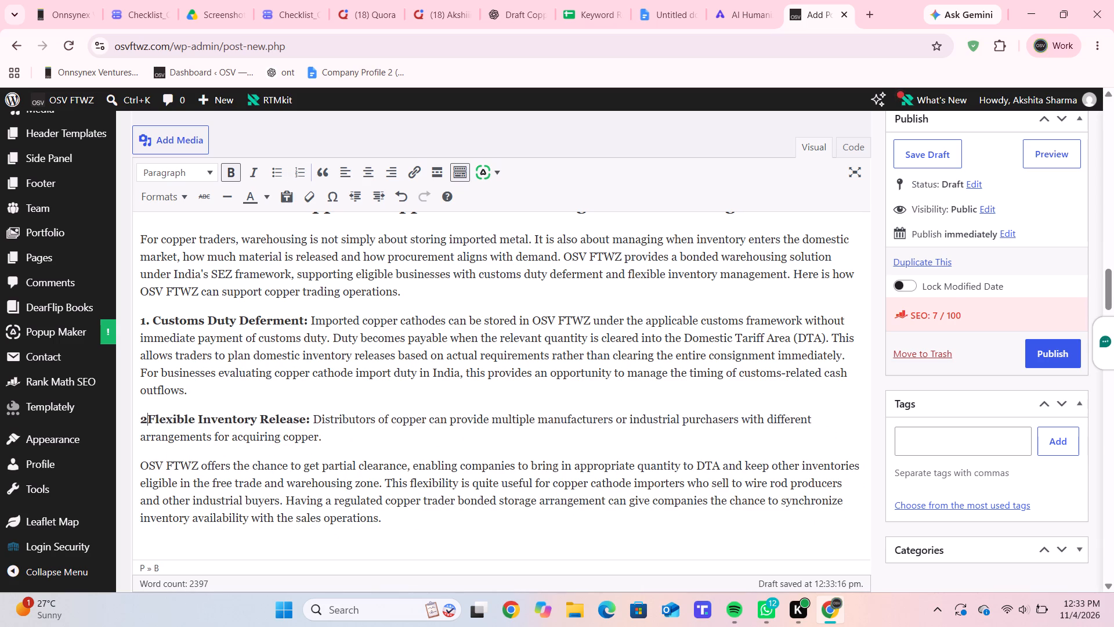
type(".")
key("space")
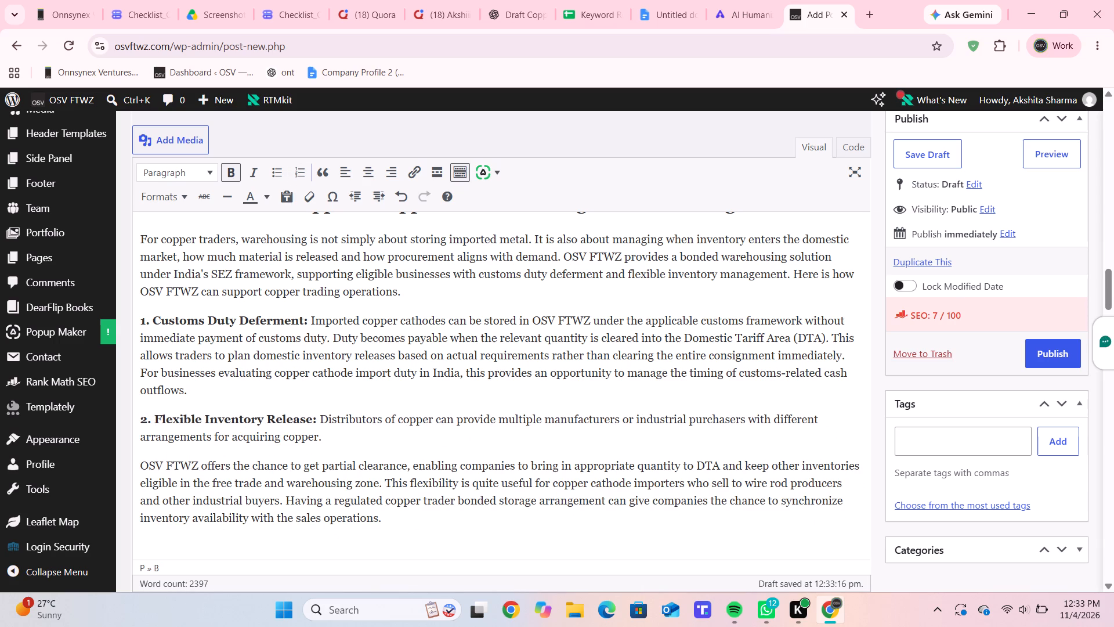
Merge the "OSV FTWZ offers the chance to get partial clearance" paragraph into the Flexible Inventory Release paragraph, separated by a space.
left_click(136, 467)
key("BackSpace")
key("space")
Turn the "Re-Export Flexibility" list item into a plain paragraph labelled "3." and remove the empty line above it.
scroll(136, 467, "down", 2)
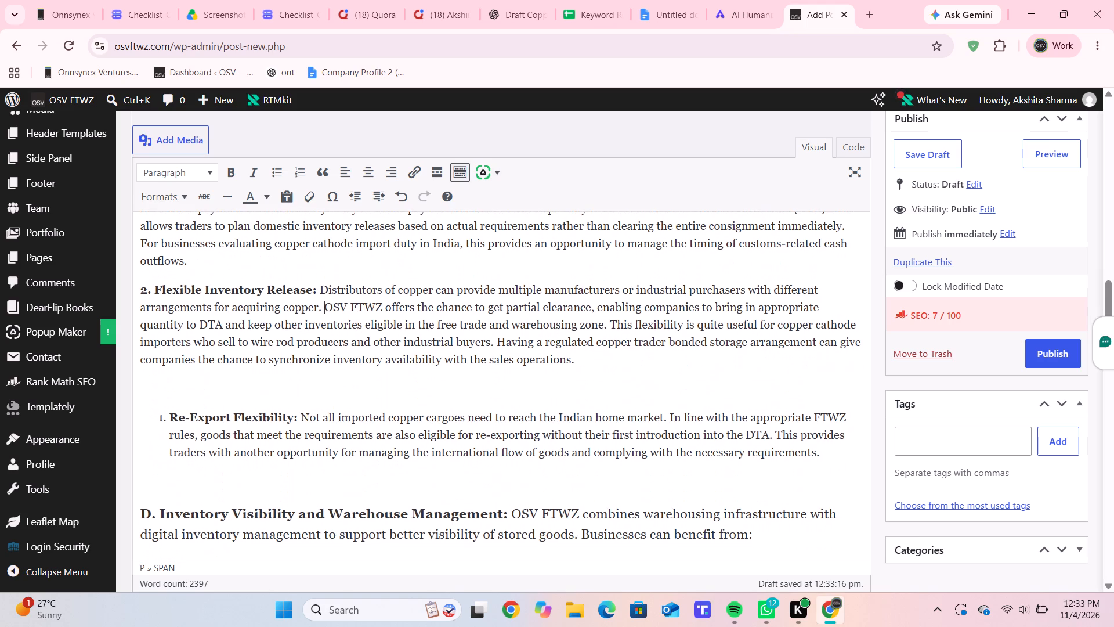
left_click(170, 408)
key("BackSpace")
key("BackSpace")
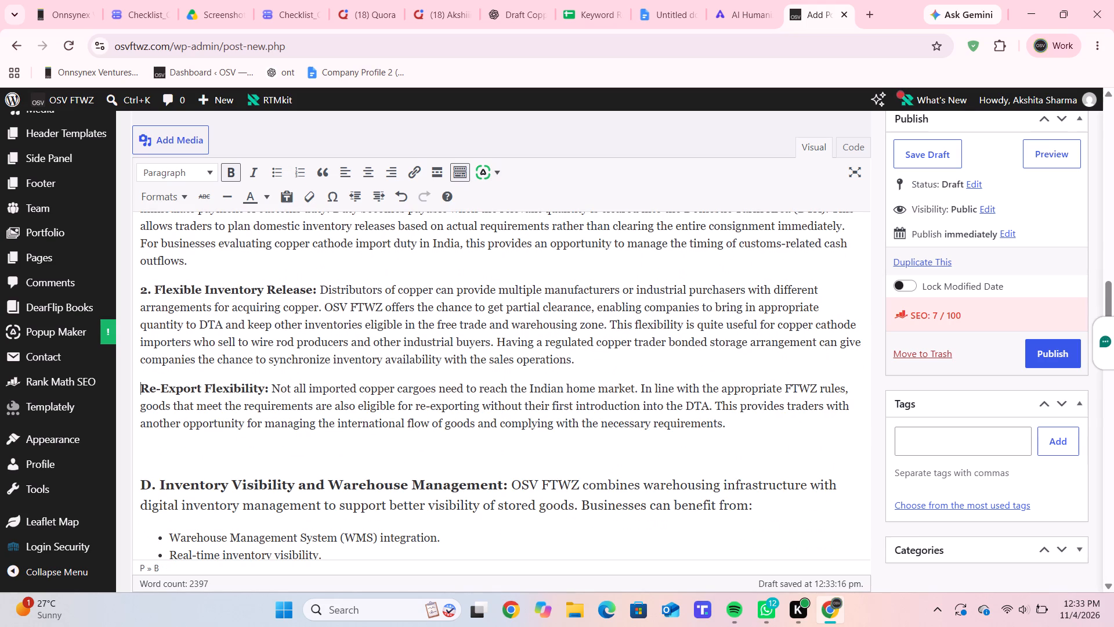
key("3")
key("period")
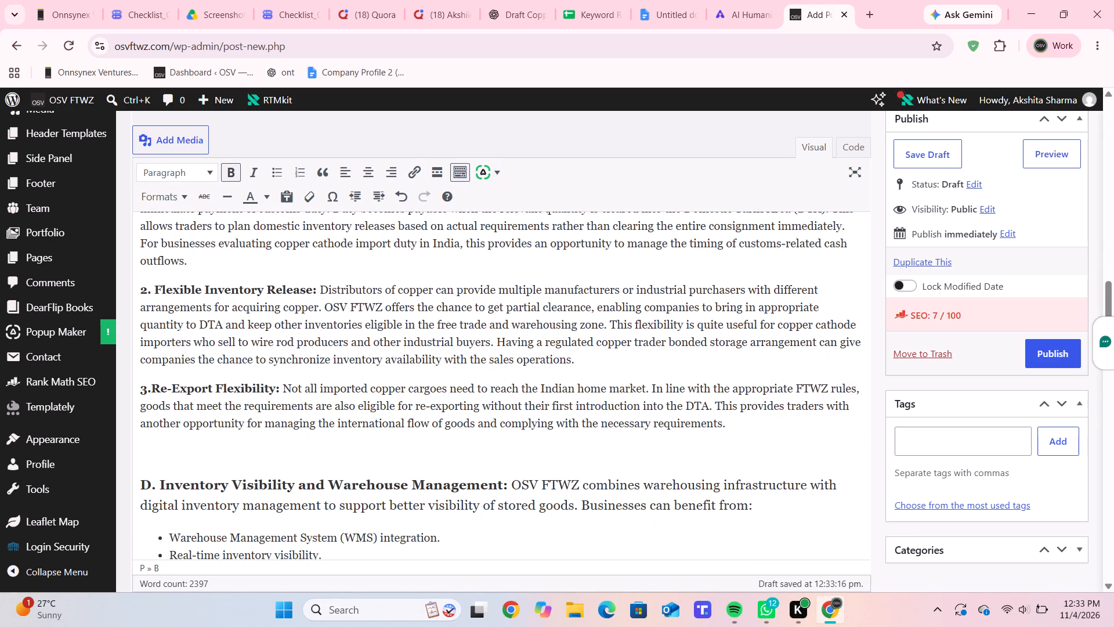
key("space")
Replace the "D." label before "Inventory Visibility and Warehouse Management" with "4.".
scroll(245, 329, "down", 1)
scroll(222, 427, "down", 3)
left_click(221, 417)
scroll(221, 417, "up", 5)
scroll(221, 417, "right", 1)
scroll(221, 417, "down", 1)
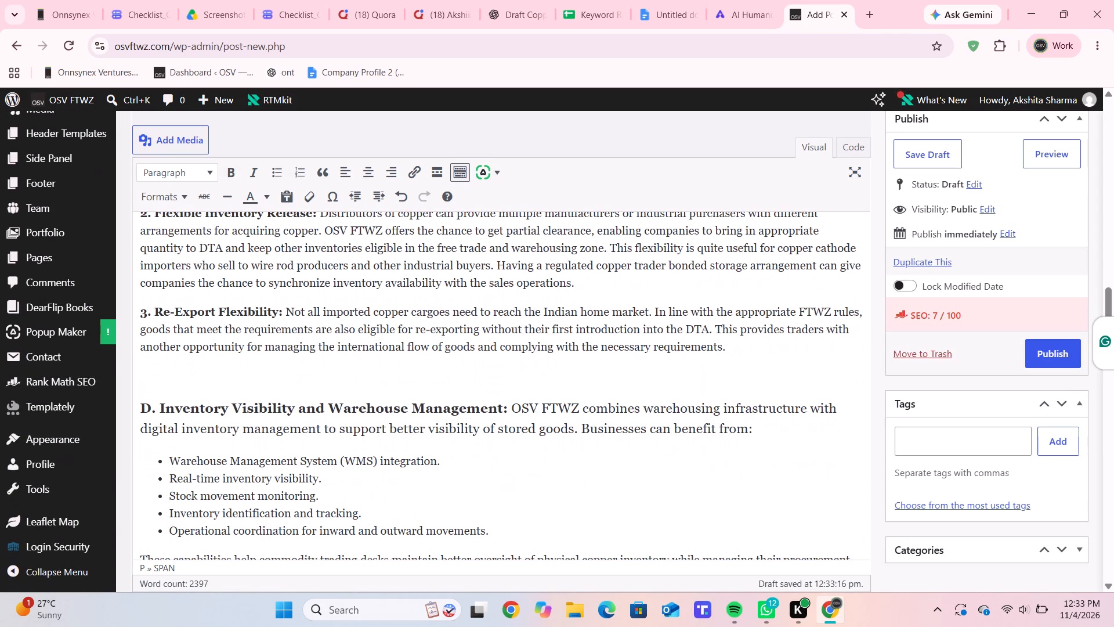
left_click(161, 415)
key("BackSpace")
key("BackSpace")
key("BackSpace")
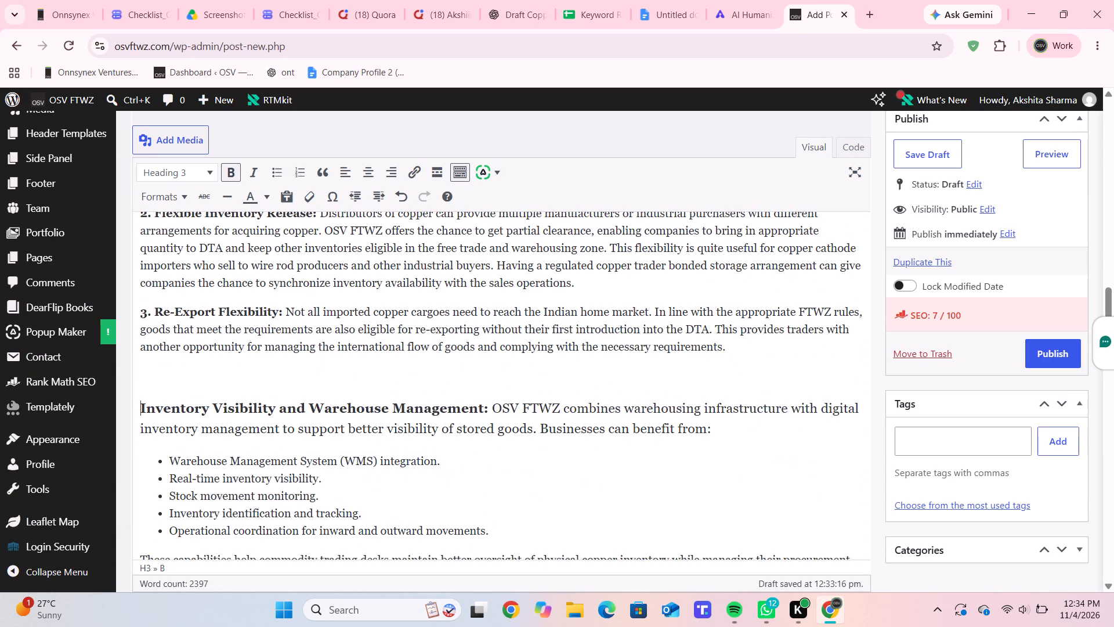
type("4.")
key("space")
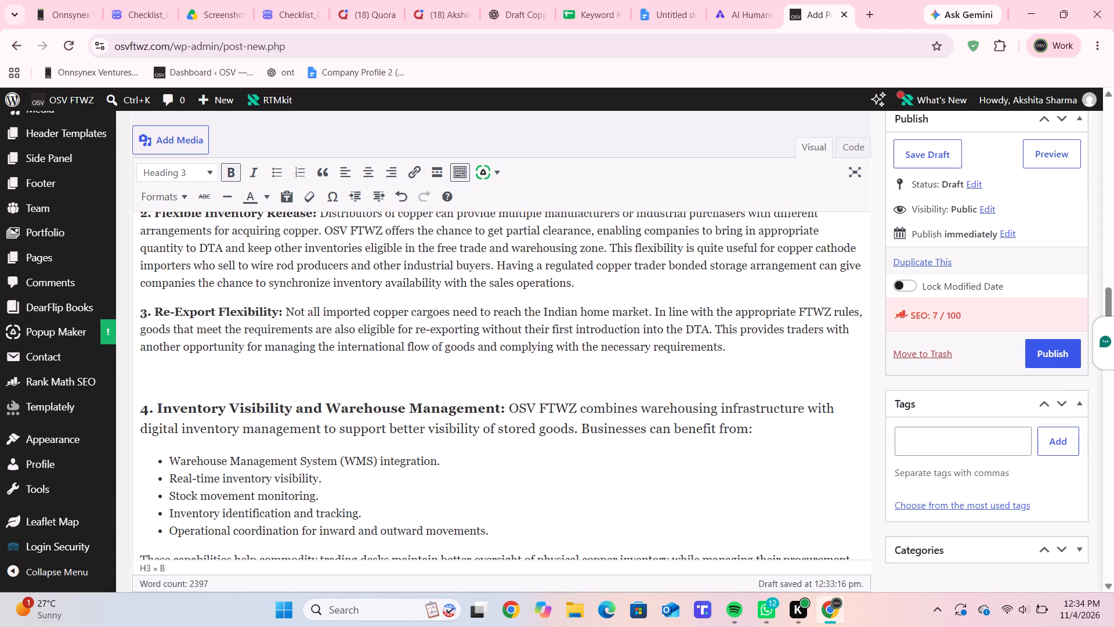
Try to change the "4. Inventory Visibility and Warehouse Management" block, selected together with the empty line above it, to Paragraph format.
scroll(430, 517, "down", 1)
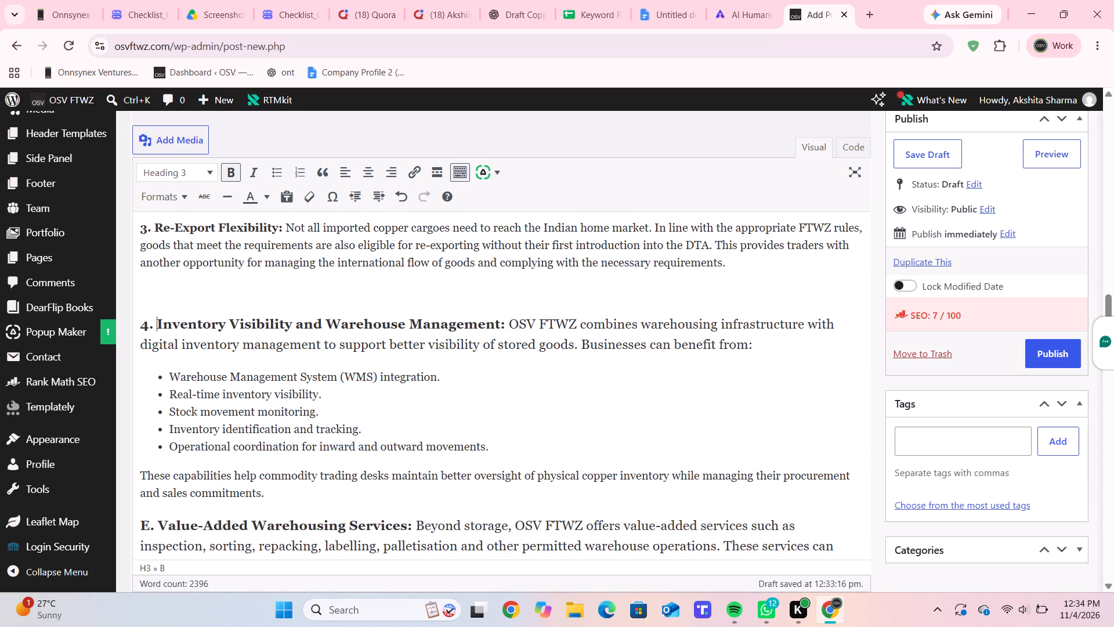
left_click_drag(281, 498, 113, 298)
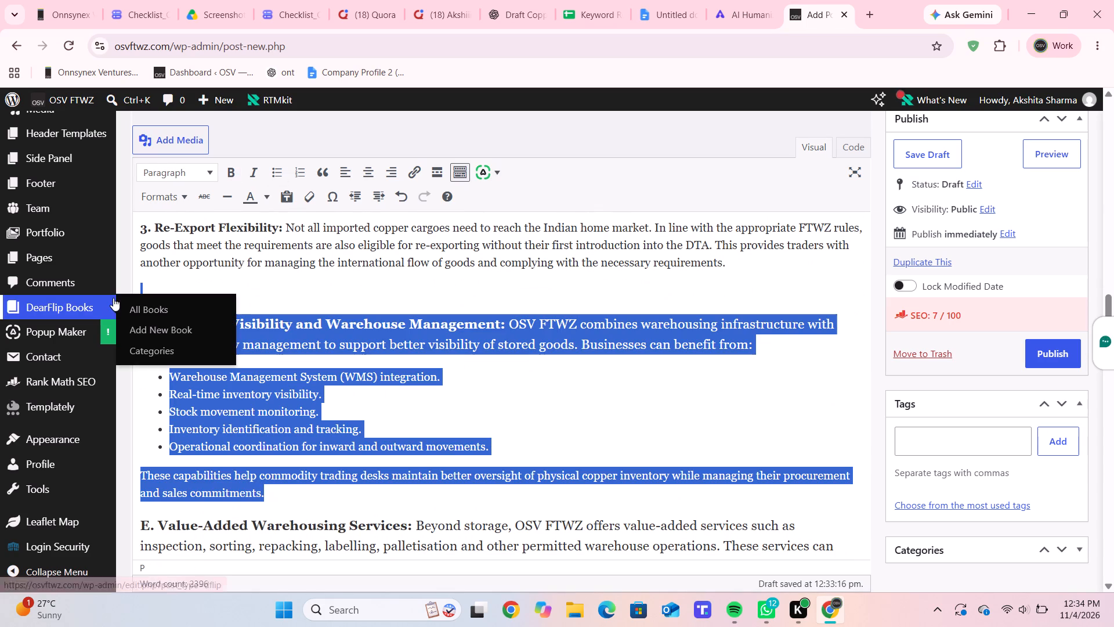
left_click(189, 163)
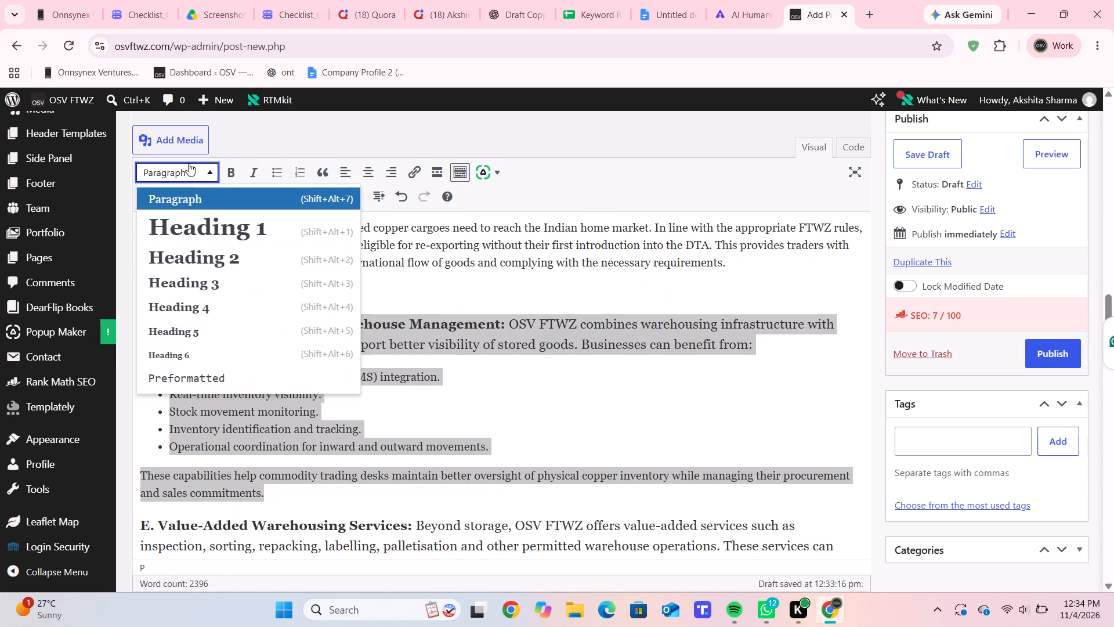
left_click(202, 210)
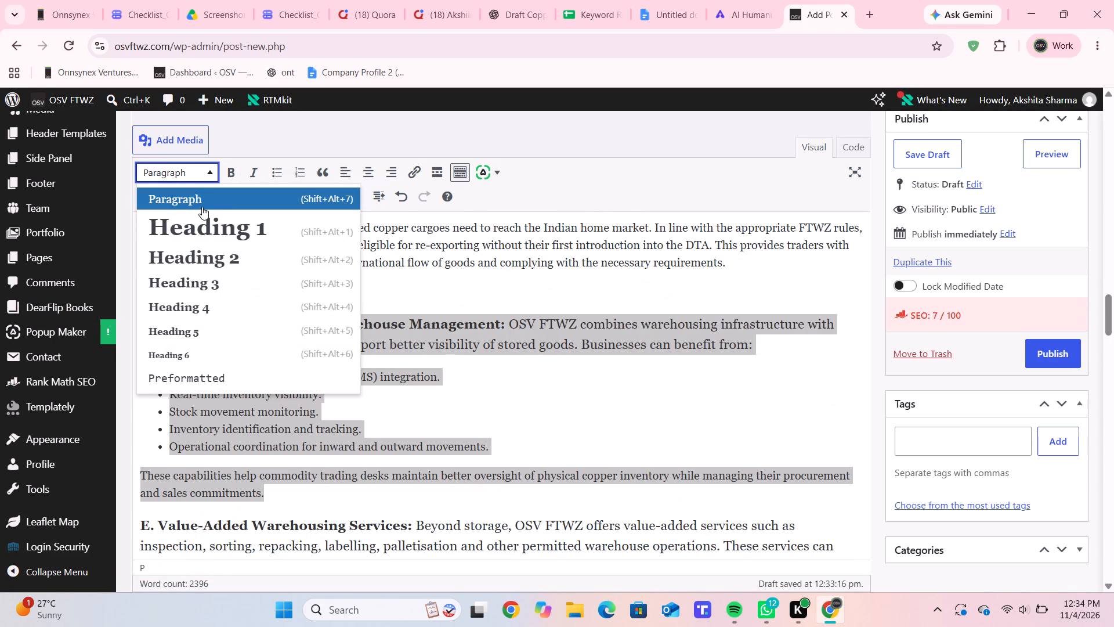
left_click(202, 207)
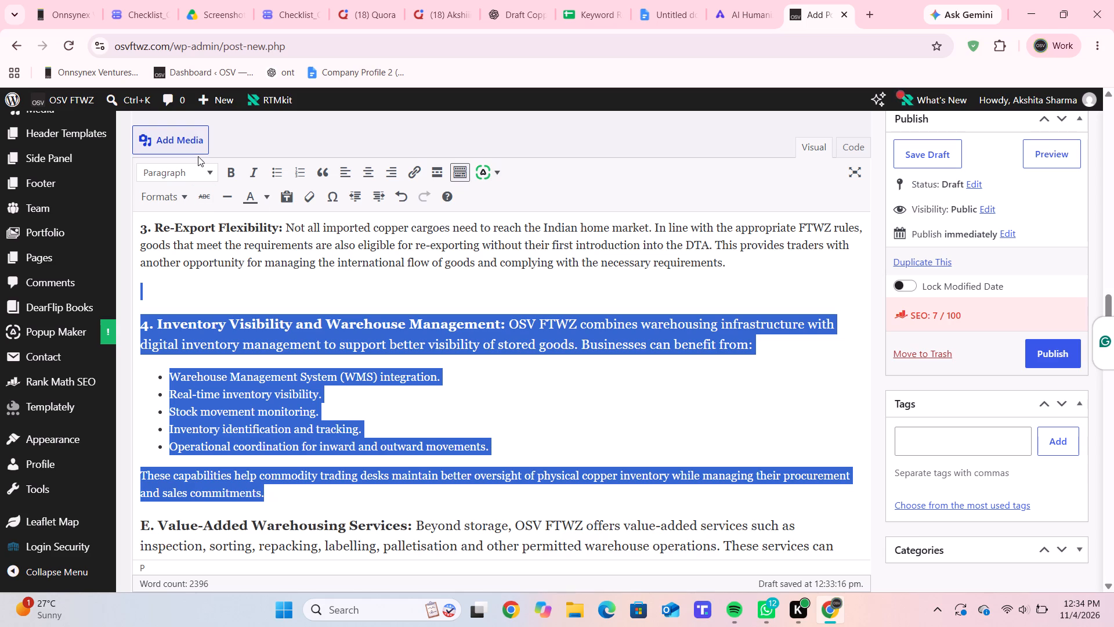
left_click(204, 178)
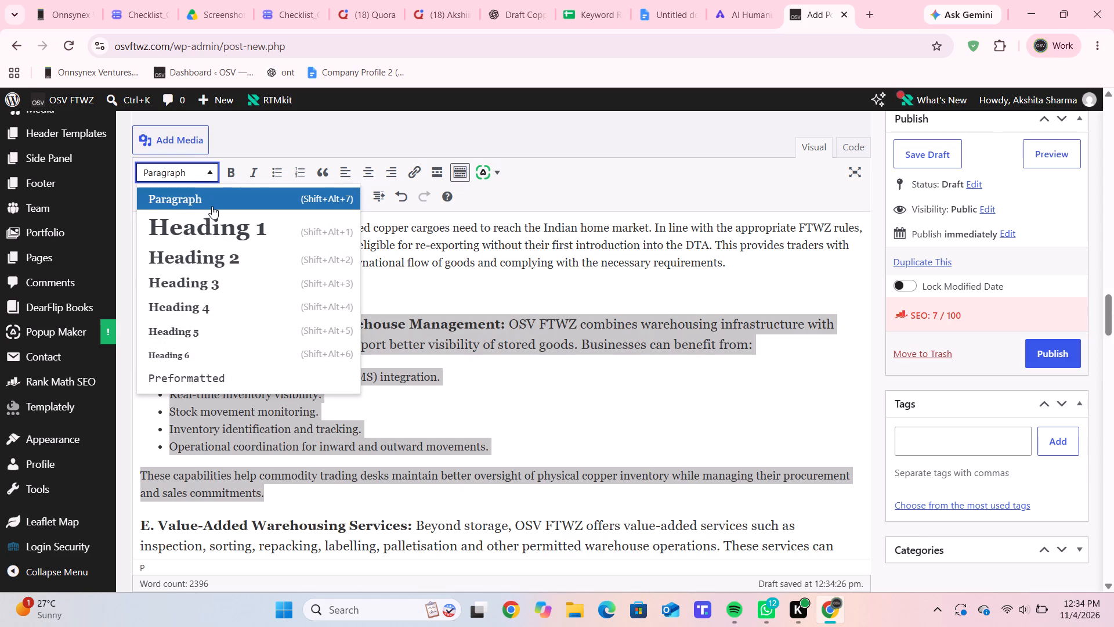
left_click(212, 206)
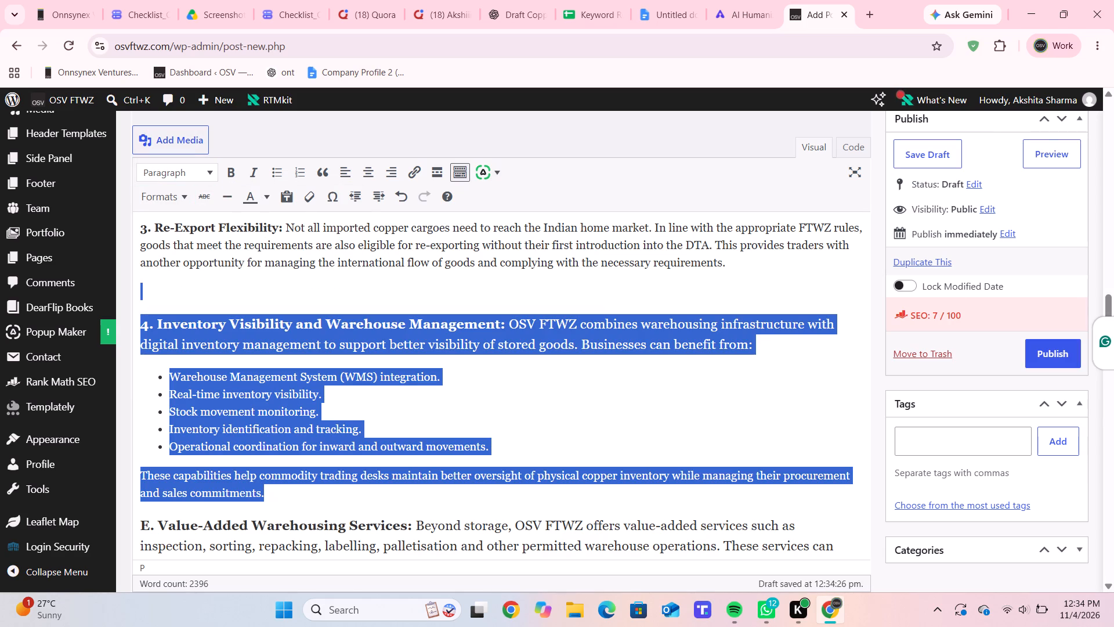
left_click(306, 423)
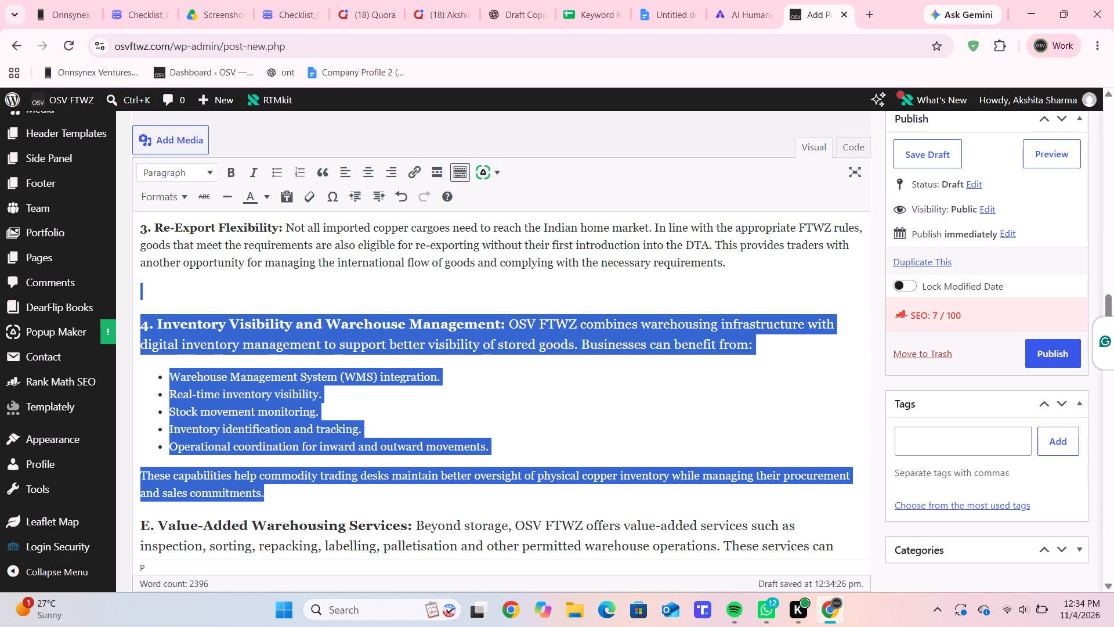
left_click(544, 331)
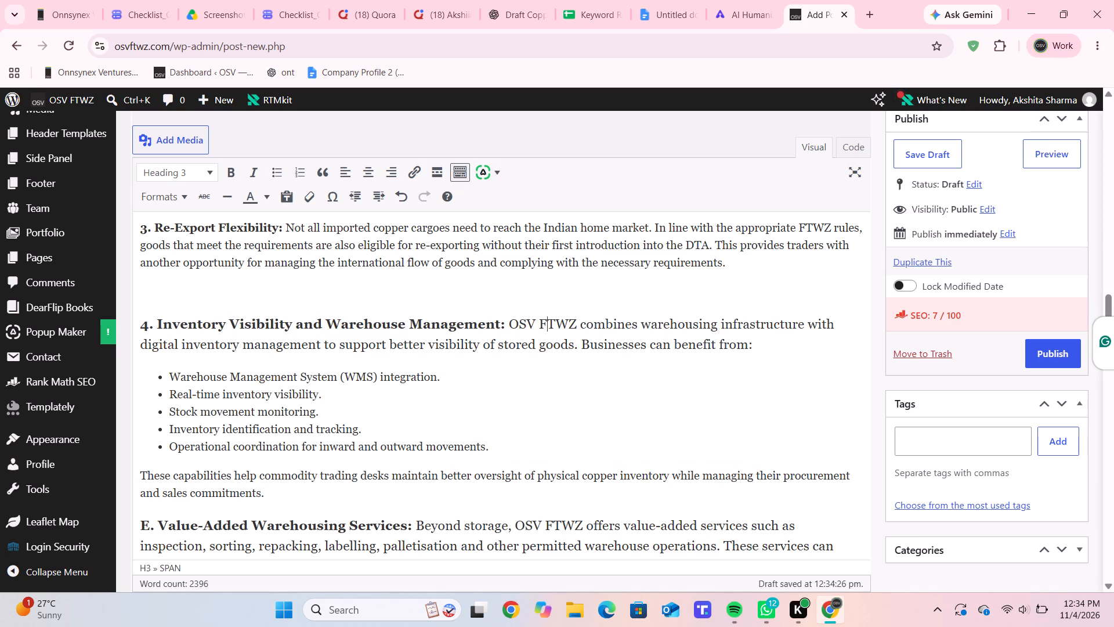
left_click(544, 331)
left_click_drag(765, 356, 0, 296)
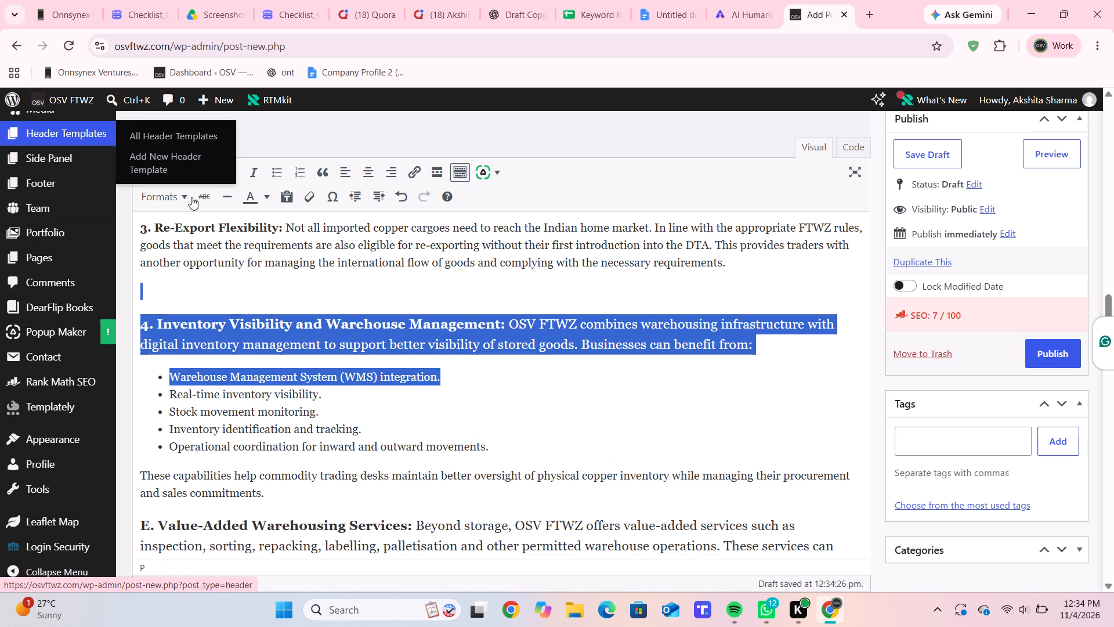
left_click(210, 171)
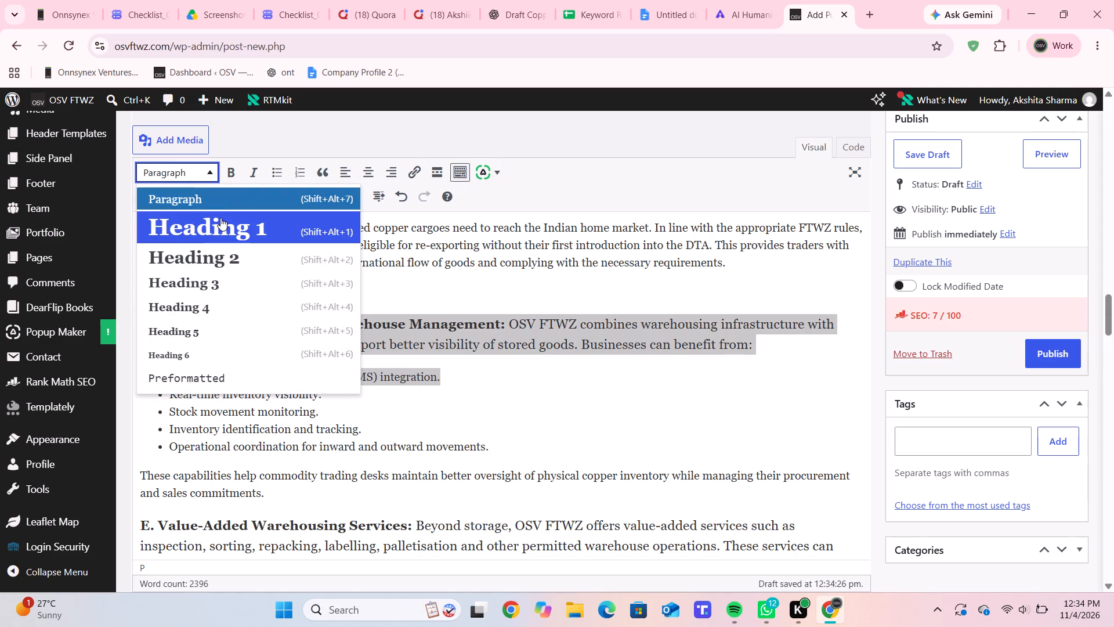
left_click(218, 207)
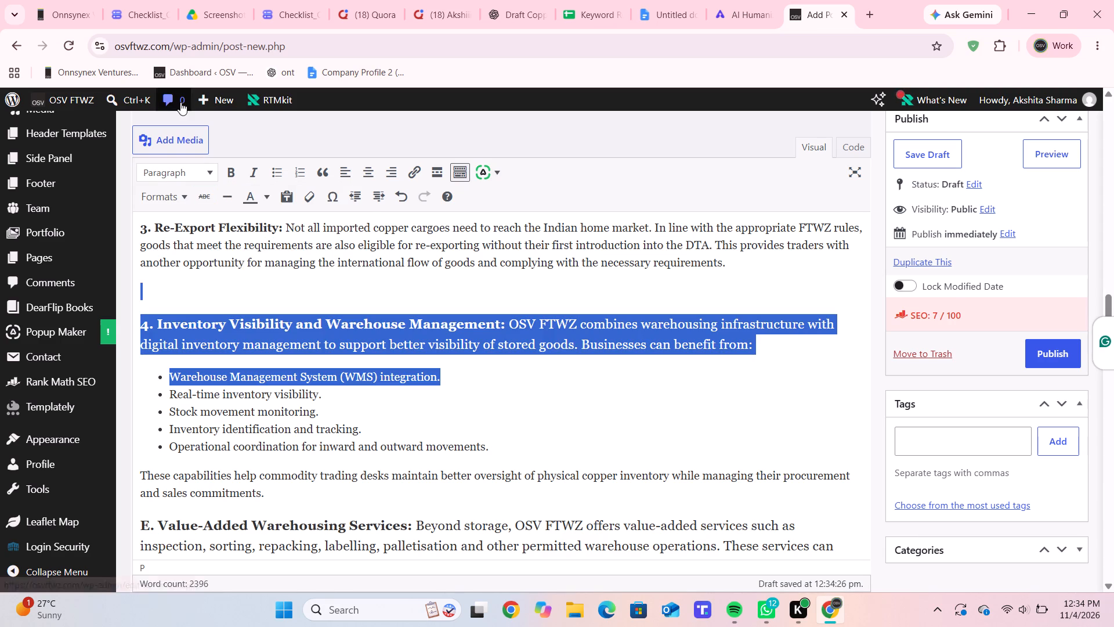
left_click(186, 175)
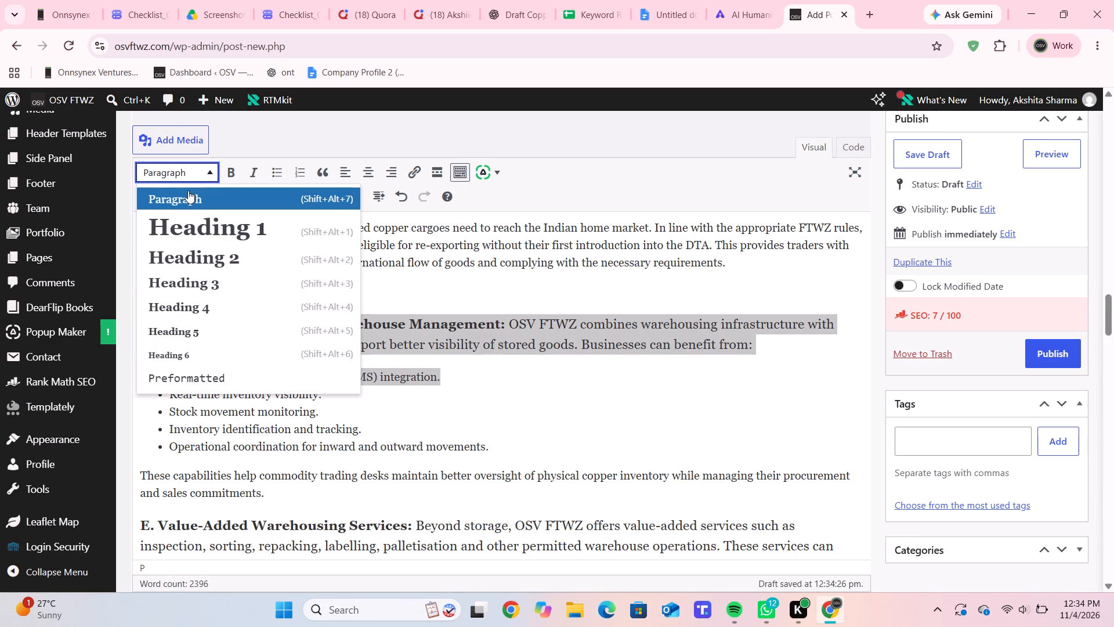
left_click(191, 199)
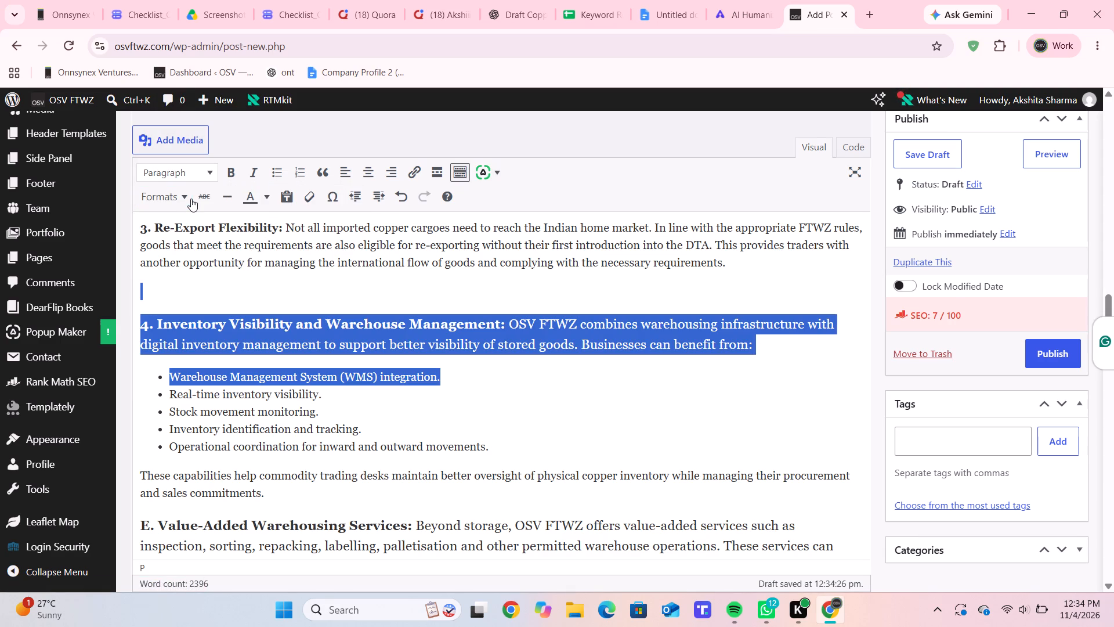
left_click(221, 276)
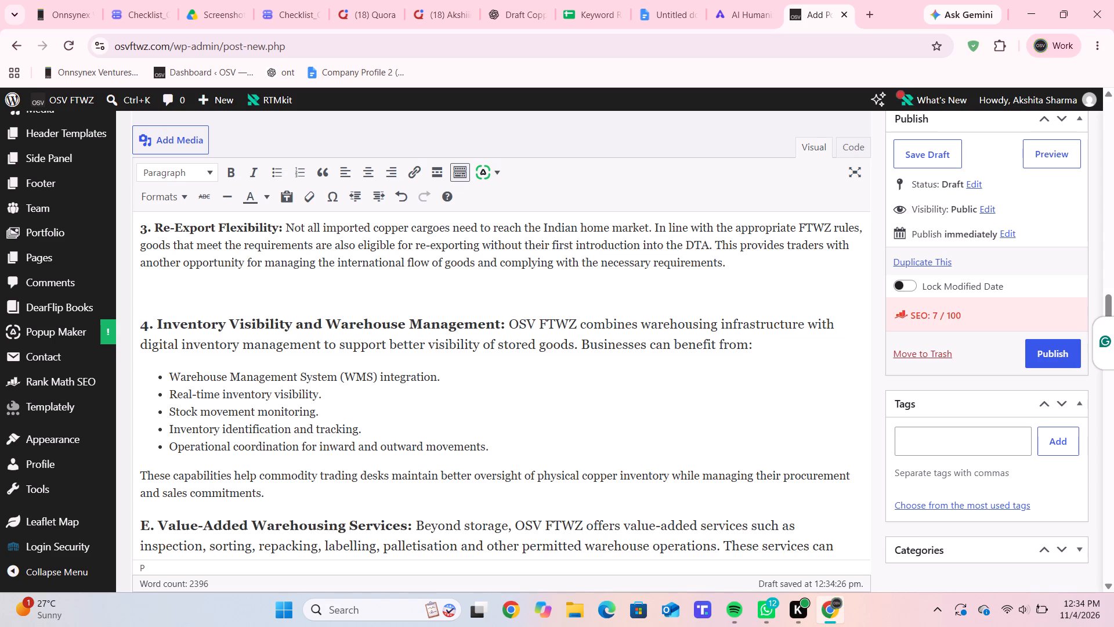
Change the "4. Inventory Visibility and Warehouse Management" text from its heading style to Paragraph format.
left_click_drag(368, 399, 99, 312)
left_click(171, 180)
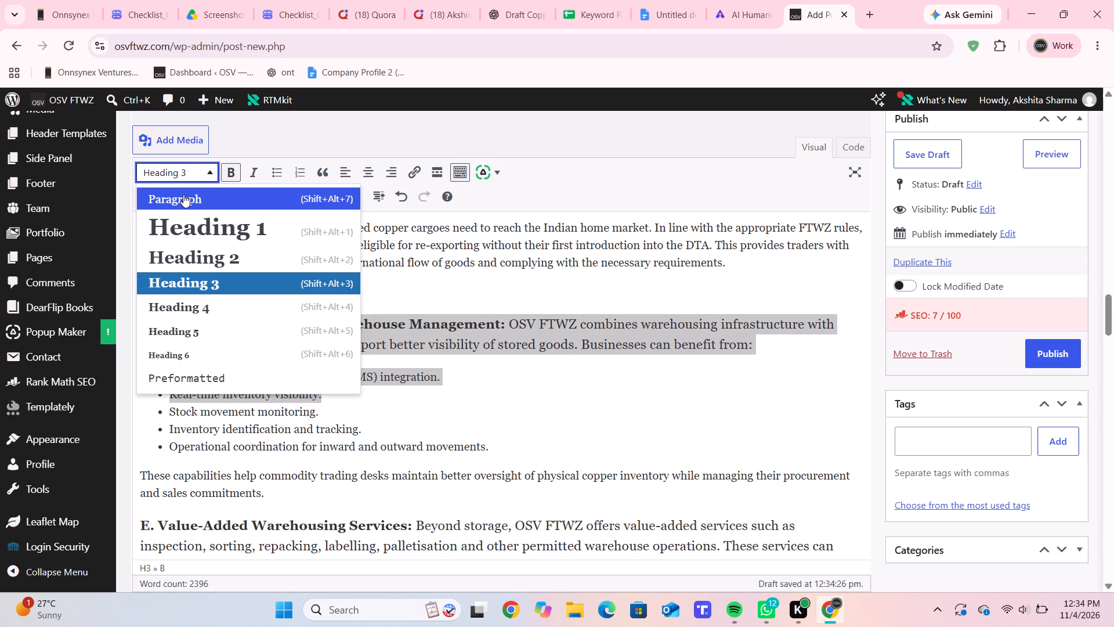
left_click(183, 194)
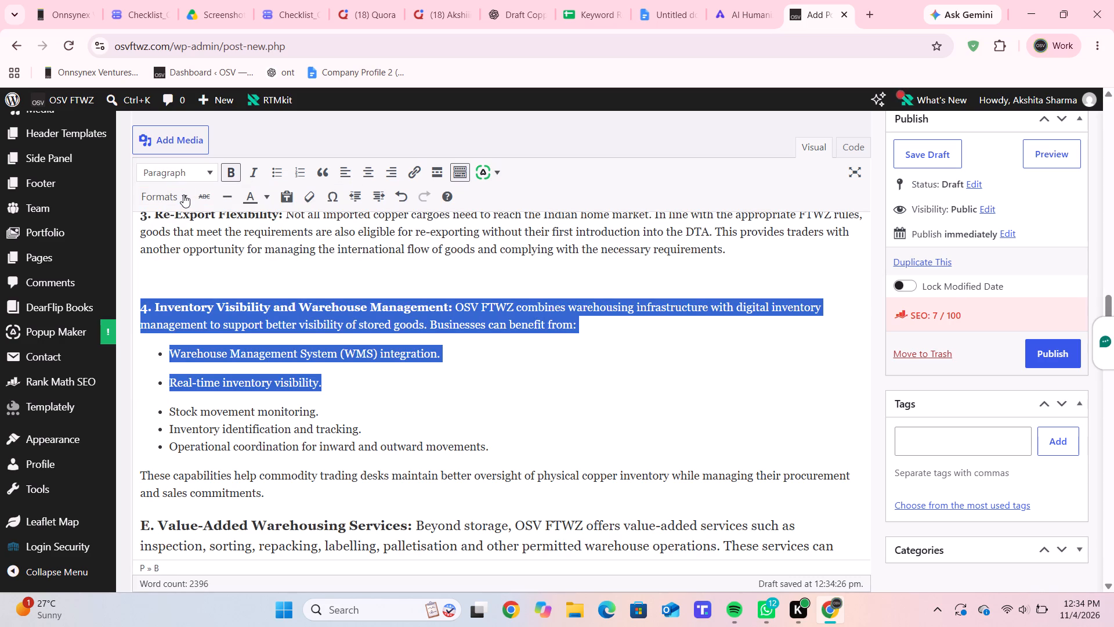
left_click(290, 374)
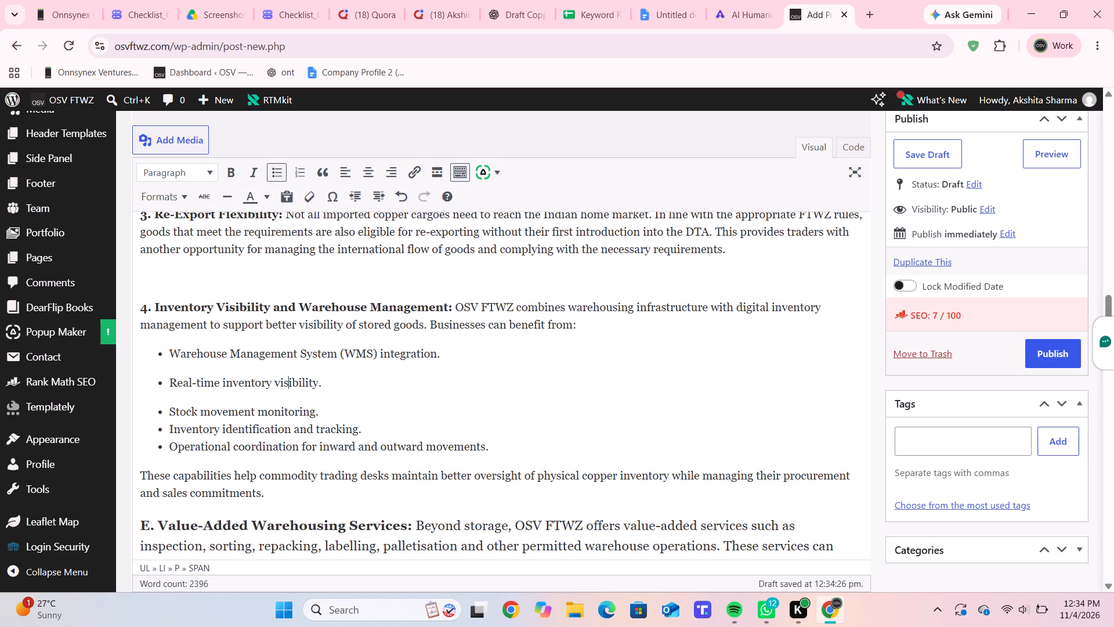
Remove the empty line above the "4. Inventory Visibility and Warehouse Management" paragraph.
left_click_drag(456, 301, 140, 320)
left_click(140, 320)
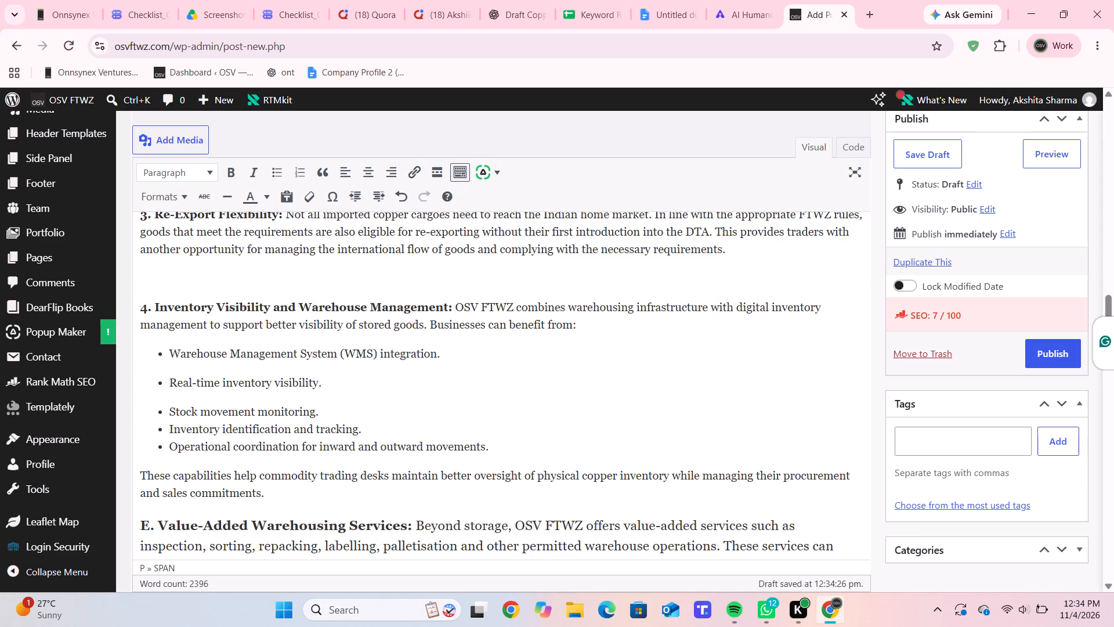
left_click(138, 306)
key("BackSpace")
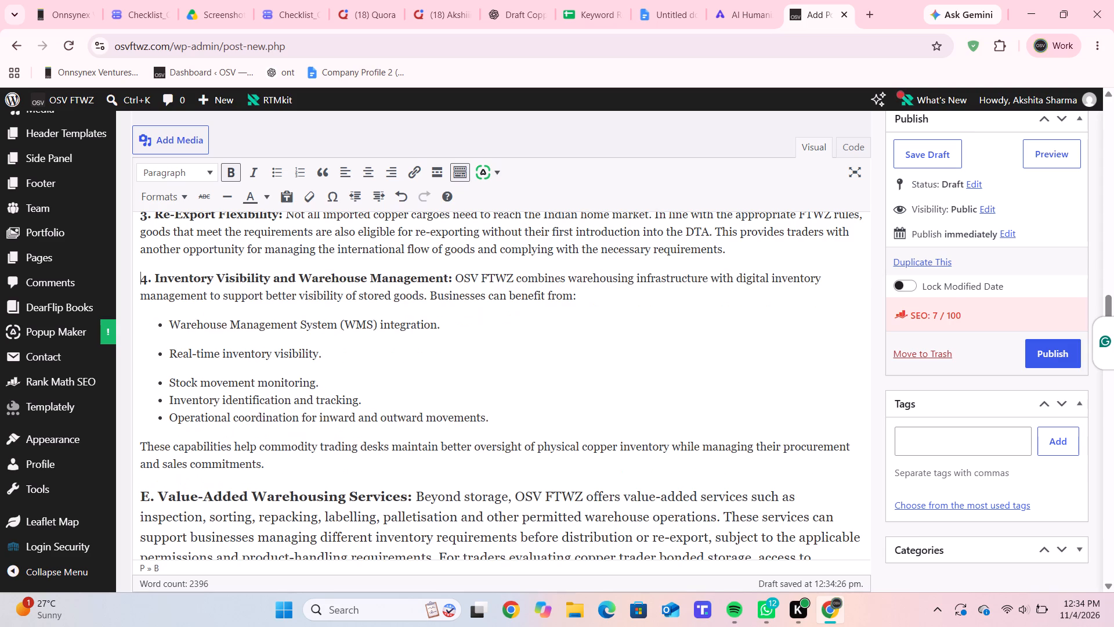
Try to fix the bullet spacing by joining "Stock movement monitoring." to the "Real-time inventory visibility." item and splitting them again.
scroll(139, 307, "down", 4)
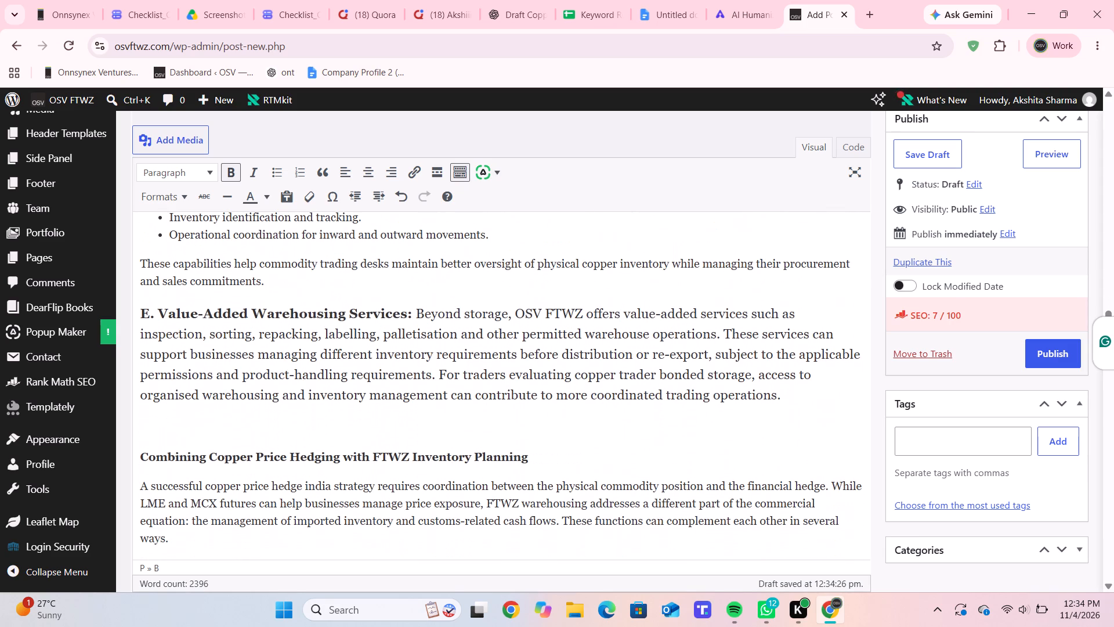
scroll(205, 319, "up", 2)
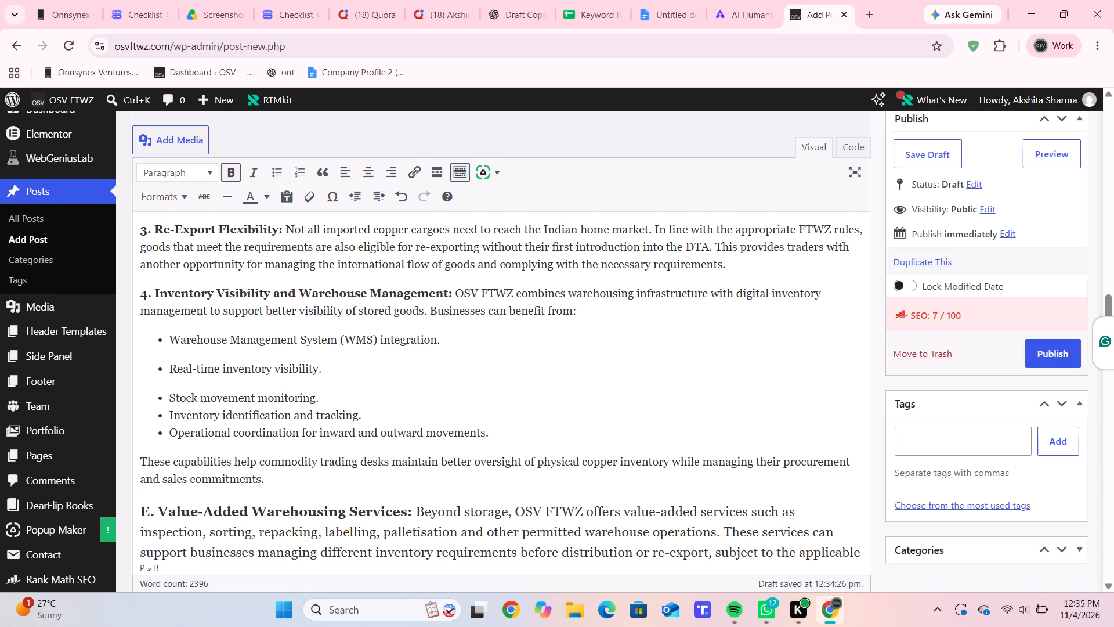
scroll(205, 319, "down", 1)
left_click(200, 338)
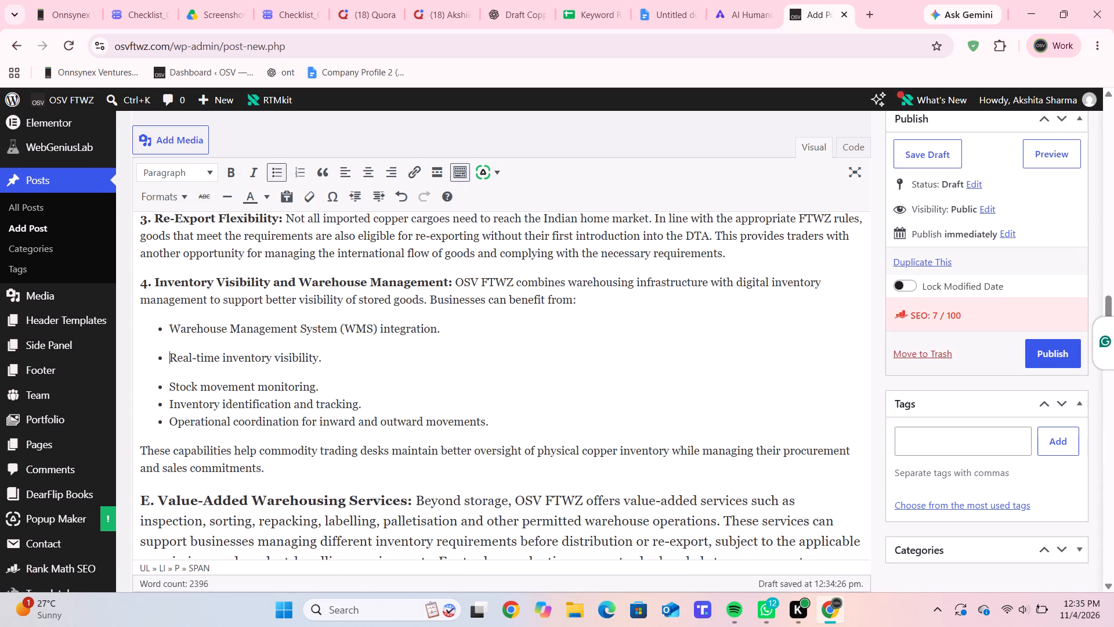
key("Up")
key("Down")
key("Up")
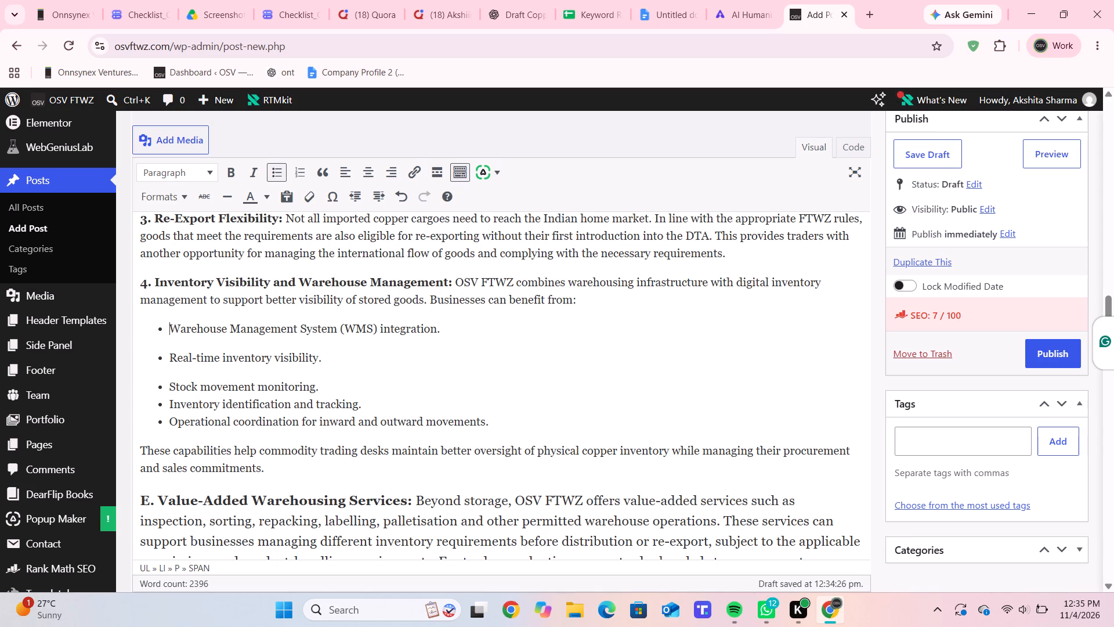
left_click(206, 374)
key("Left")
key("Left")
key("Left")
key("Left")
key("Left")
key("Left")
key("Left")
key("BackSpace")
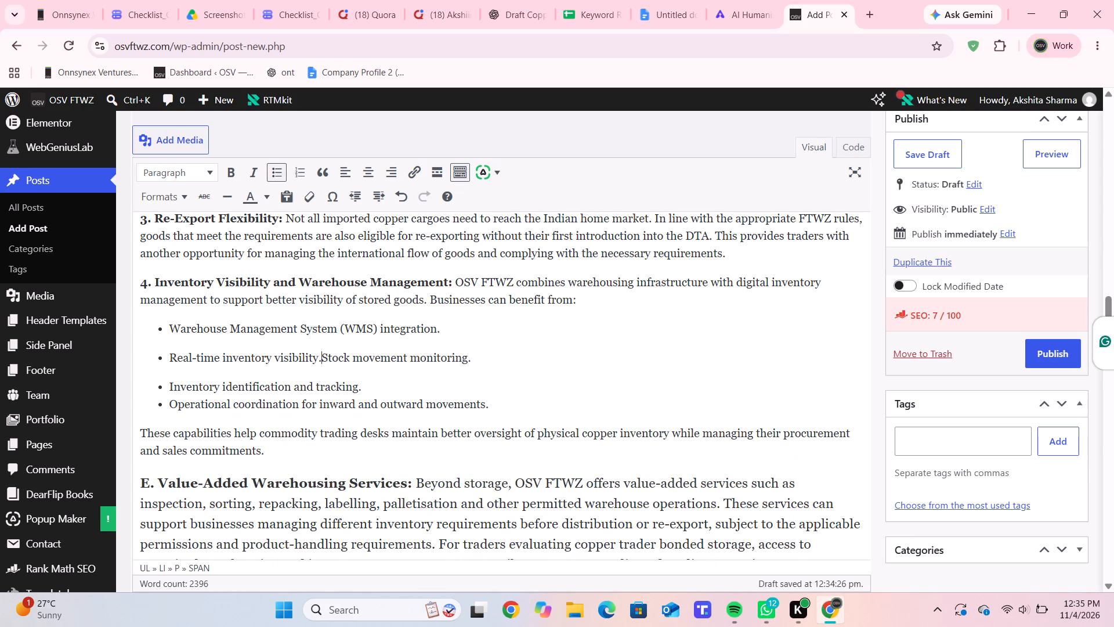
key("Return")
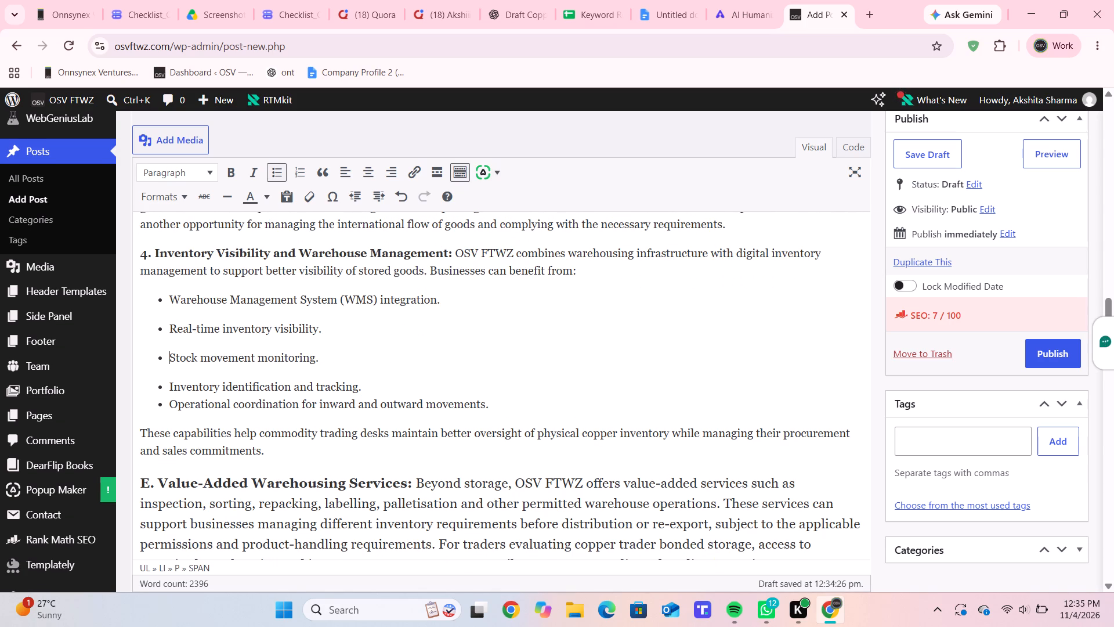
Remove and reapply the bulleted list on the five items from "Warehouse Management System (WMS) integration." to "Operational coordination" to even out their spacing.
left_click_drag(497, 403, 169, 304)
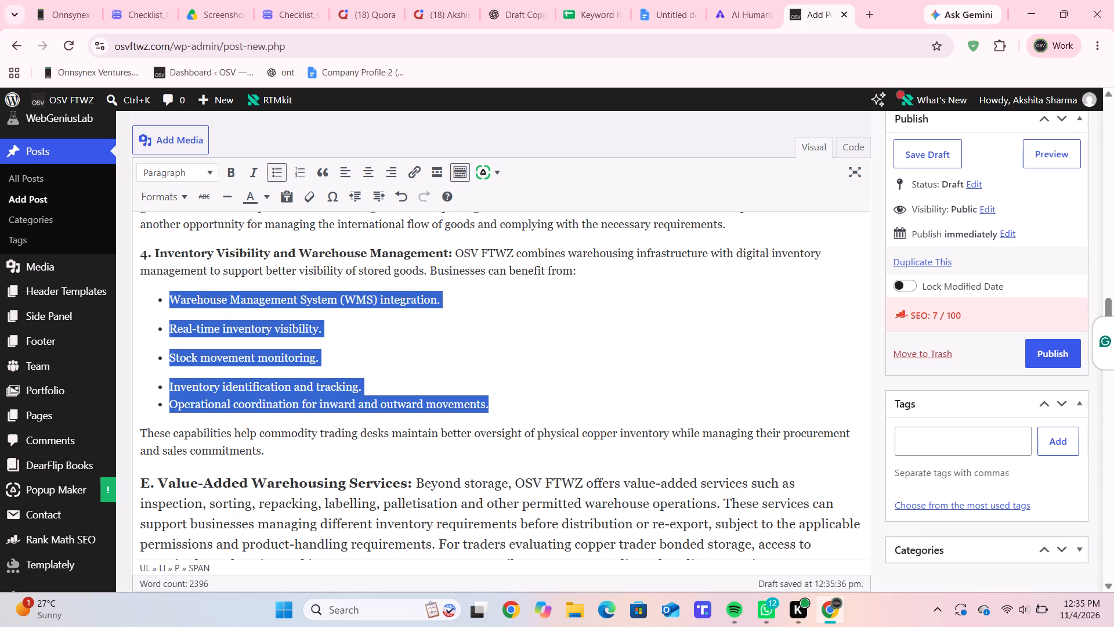
left_click(280, 181)
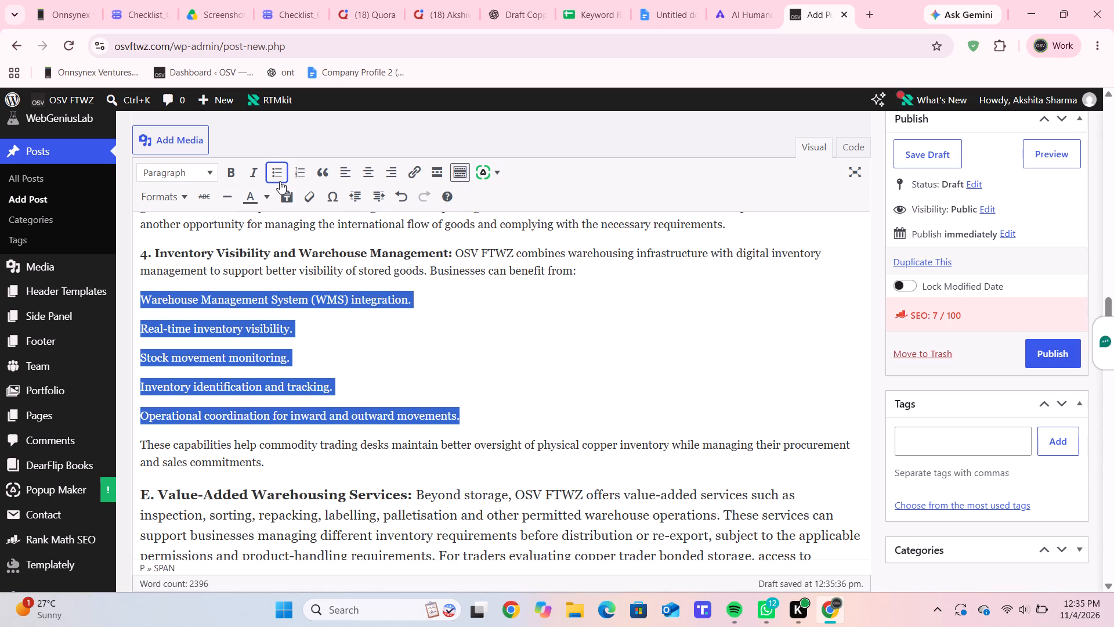
left_click(280, 181)
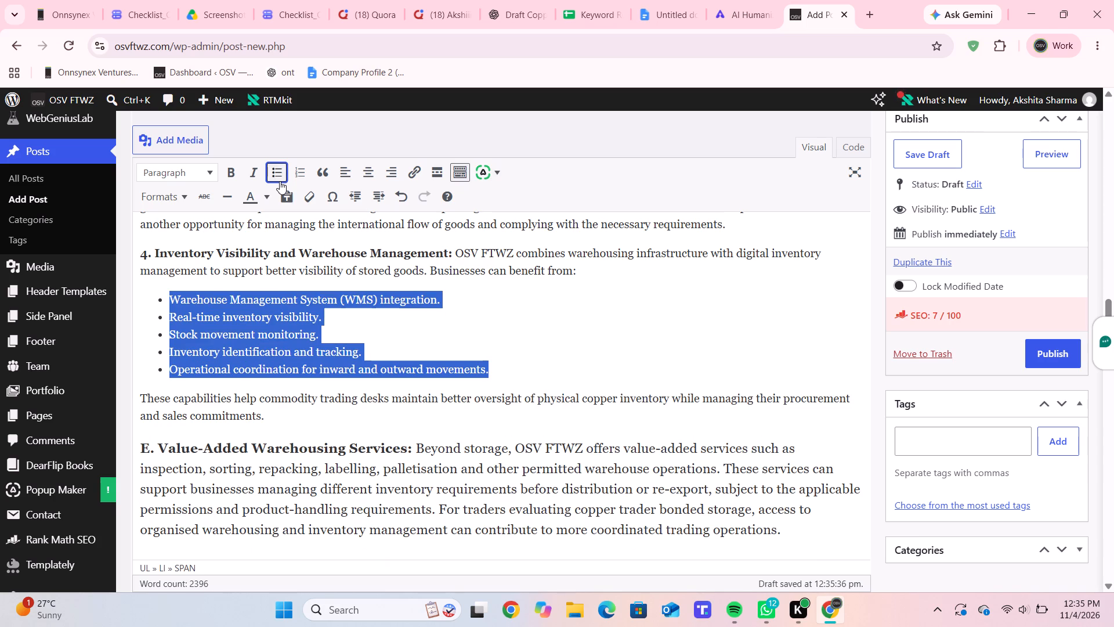
Change the "E. Value-Added Warehousing Services" text from its heading style to Paragraph format.
scroll(259, 456, "down", 1)
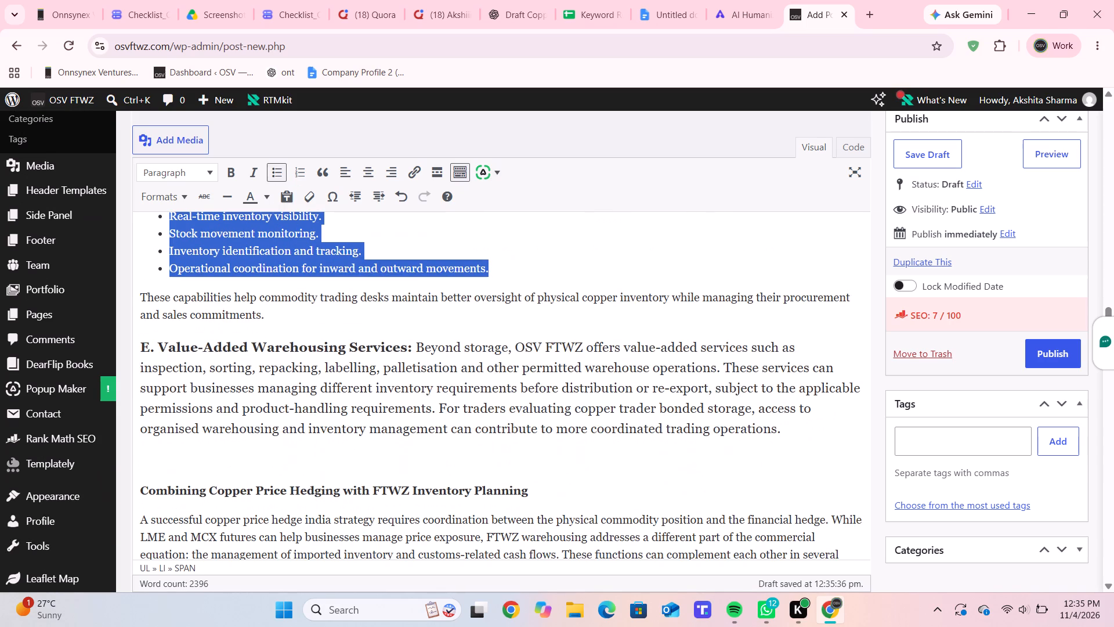
left_click_drag(802, 438, 97, 356)
scroll(173, 325, "up", 2)
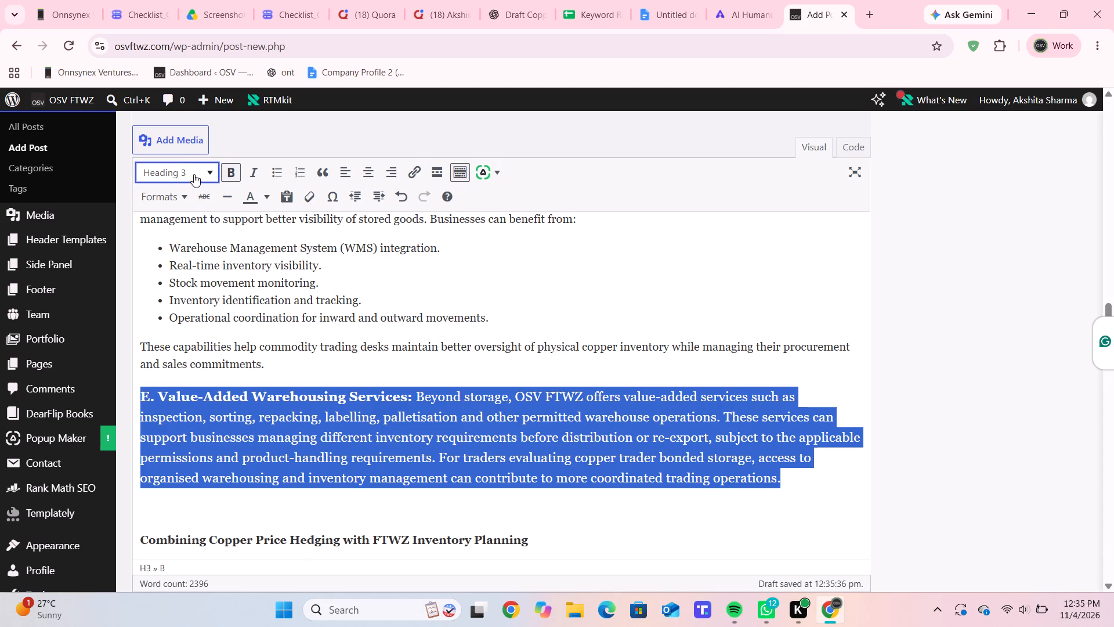
left_click(193, 165)
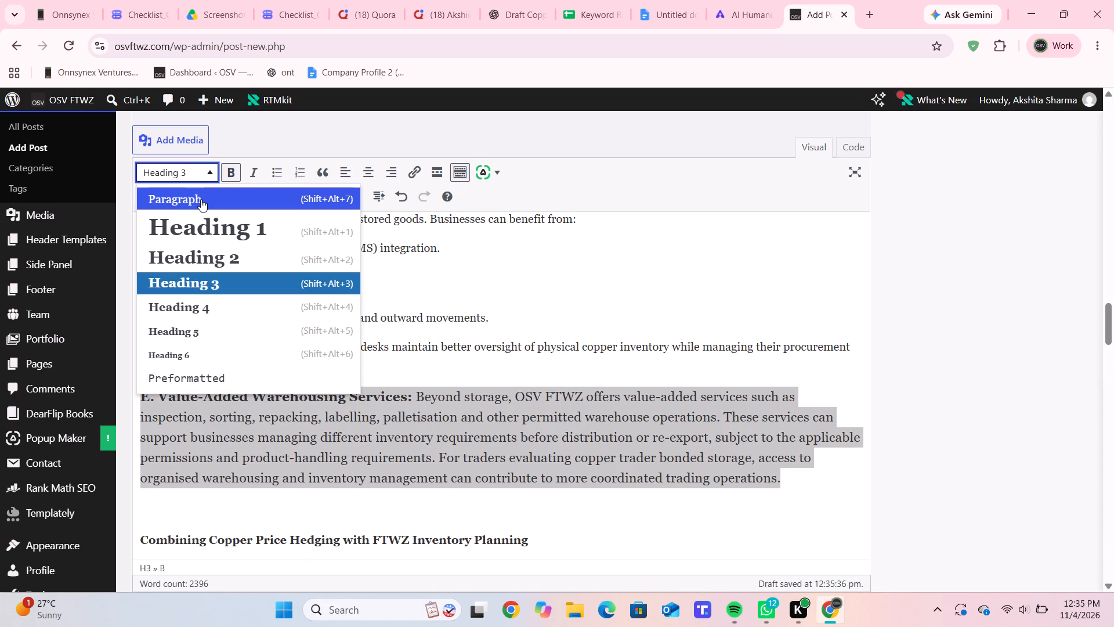
left_click(201, 199)
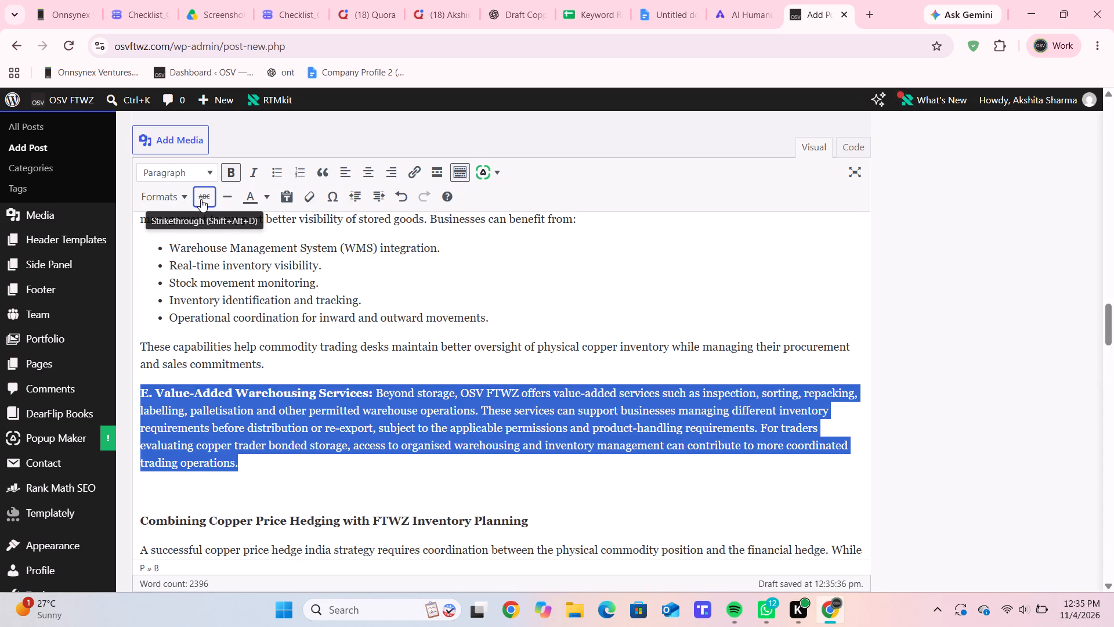
left_click(275, 416)
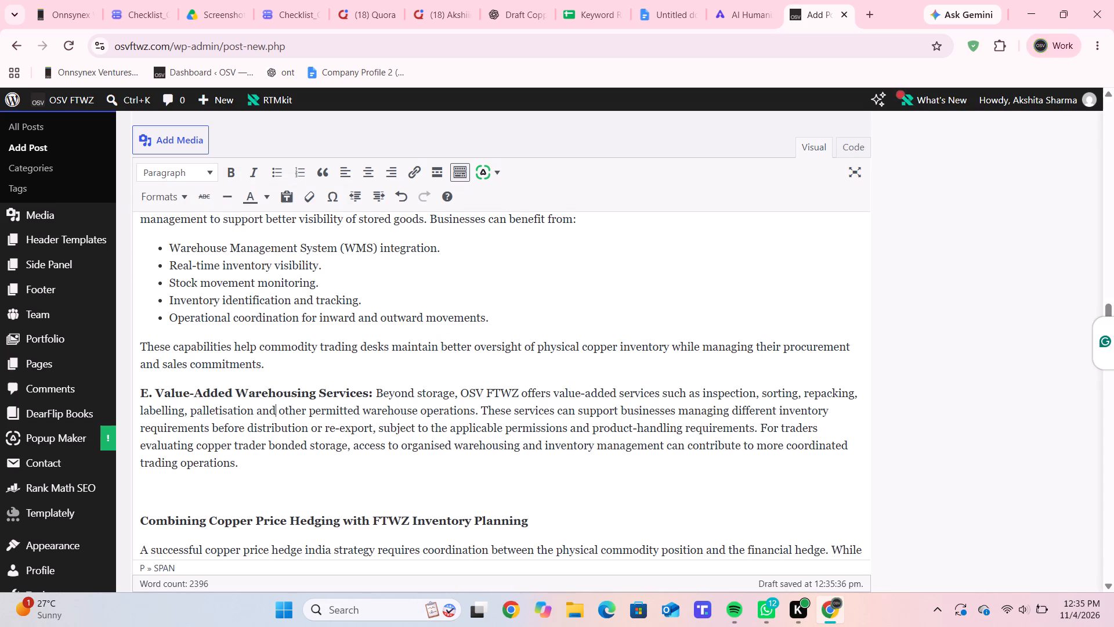
Renumber the "Value-Added Warehousing Services" subheading from E to 5.
left_click(147, 392)
key("BackSpace")
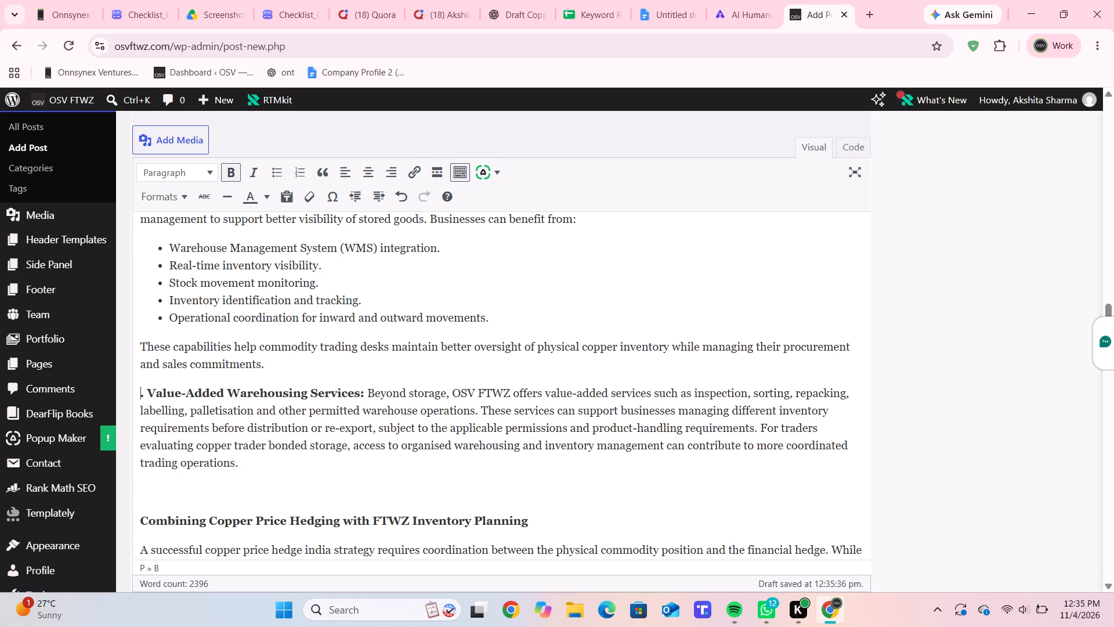
key("5")
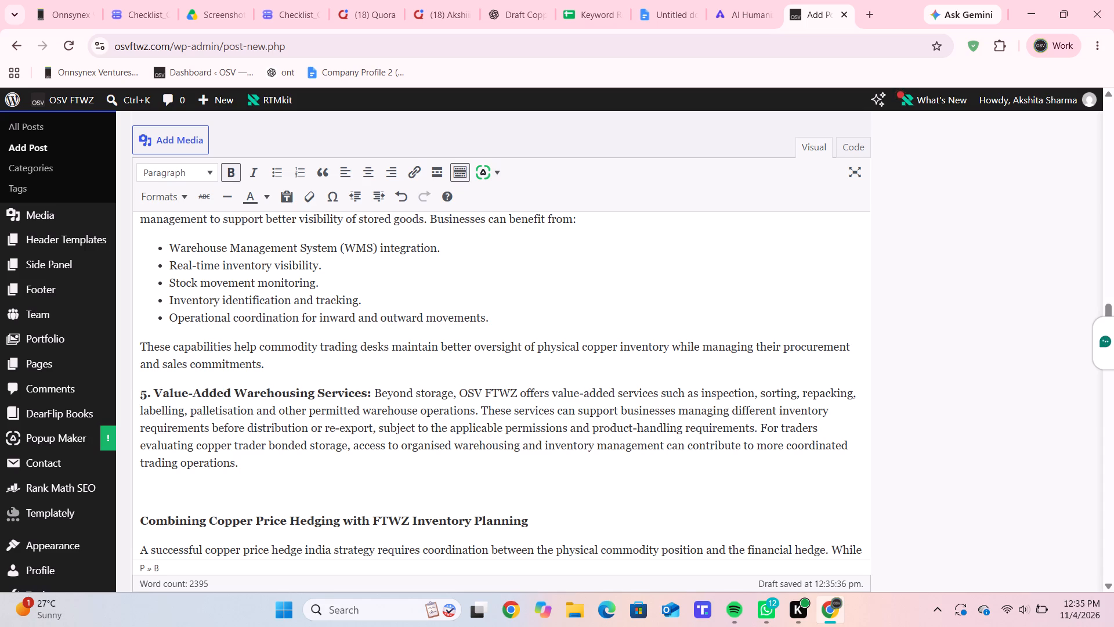
Remove the empty line above "Combining Copper Price Hedging with FTWZ Inventory Planning" and format that title as Heading 2.
scroll(270, 442, "right", 2)
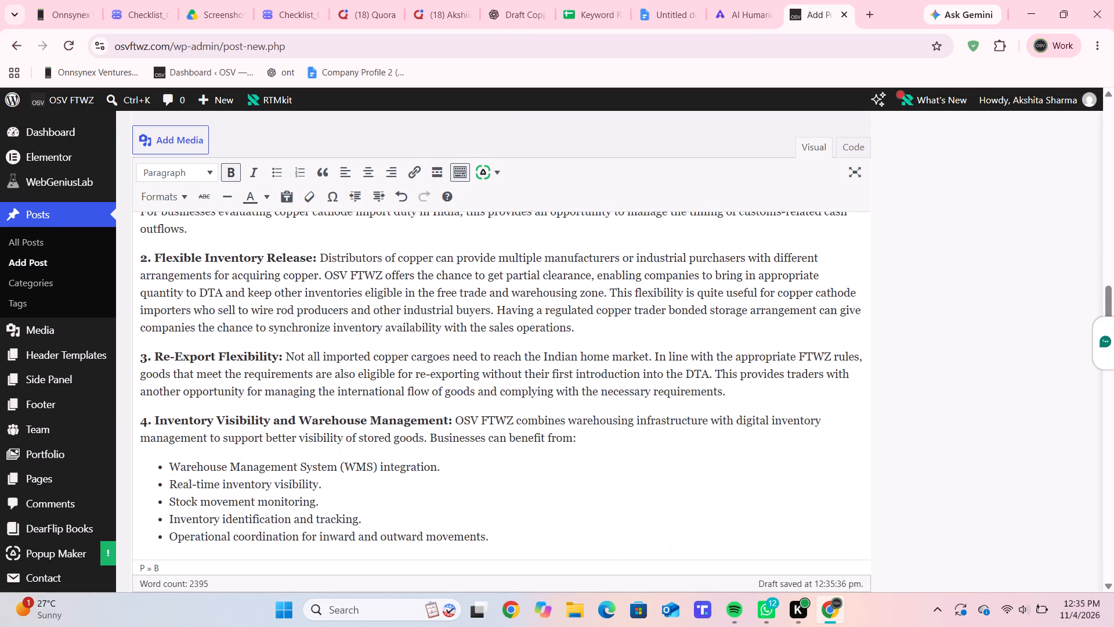
scroll(270, 442, "right", 1)
scroll(270, 442, "down", 1)
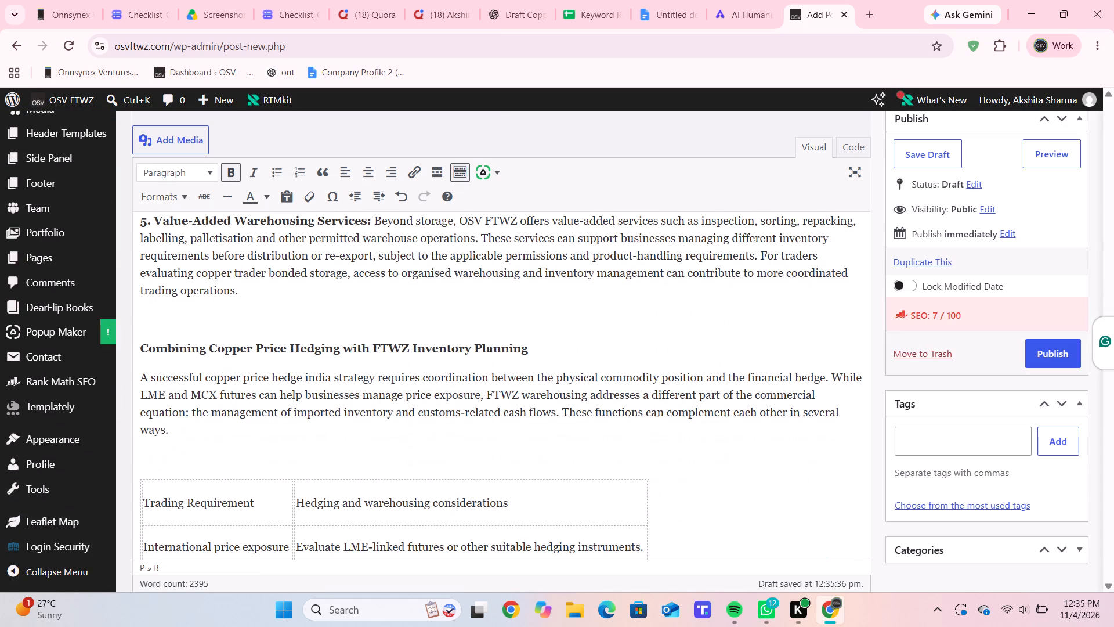
left_click(187, 311)
key("BackSpace")
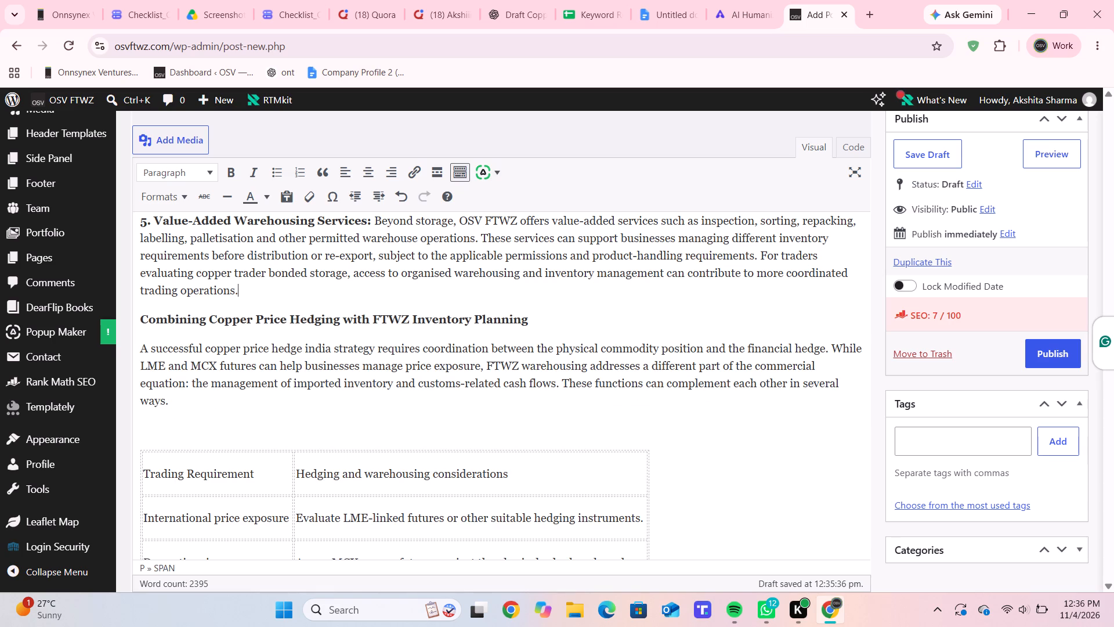
left_click_drag(545, 323, 143, 311)
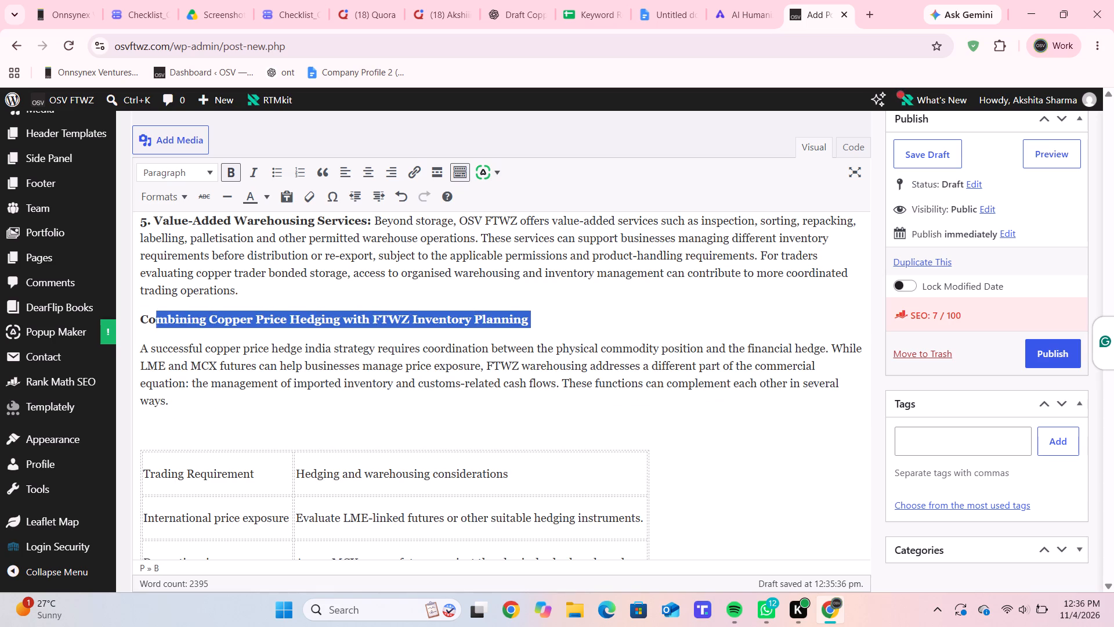
left_click_drag(143, 311, 106, 313)
left_click(193, 174)
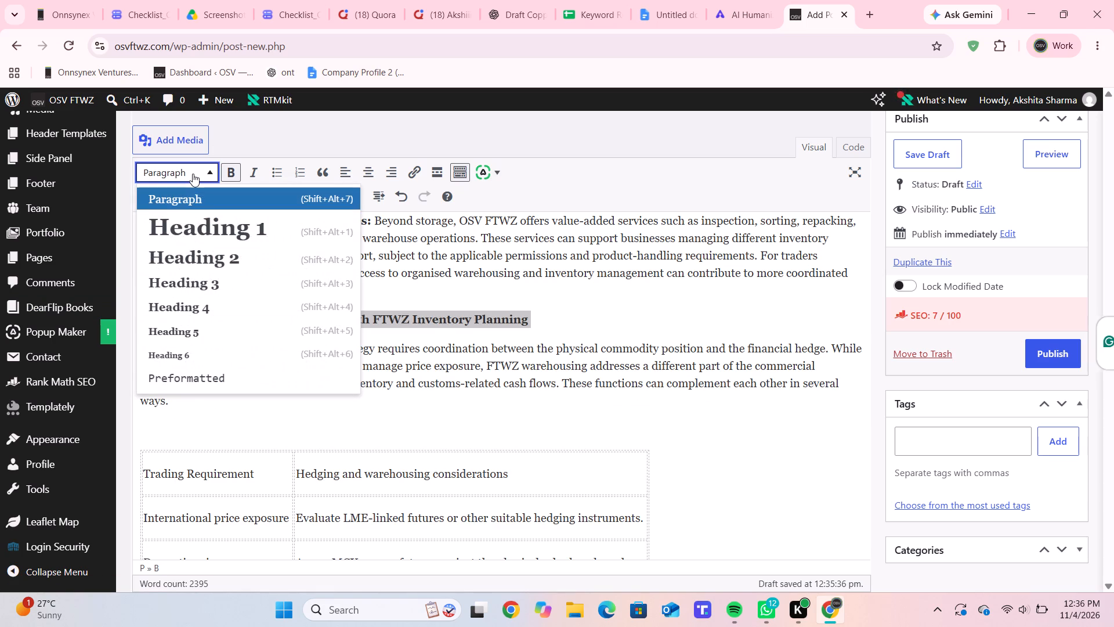
left_click(206, 253)
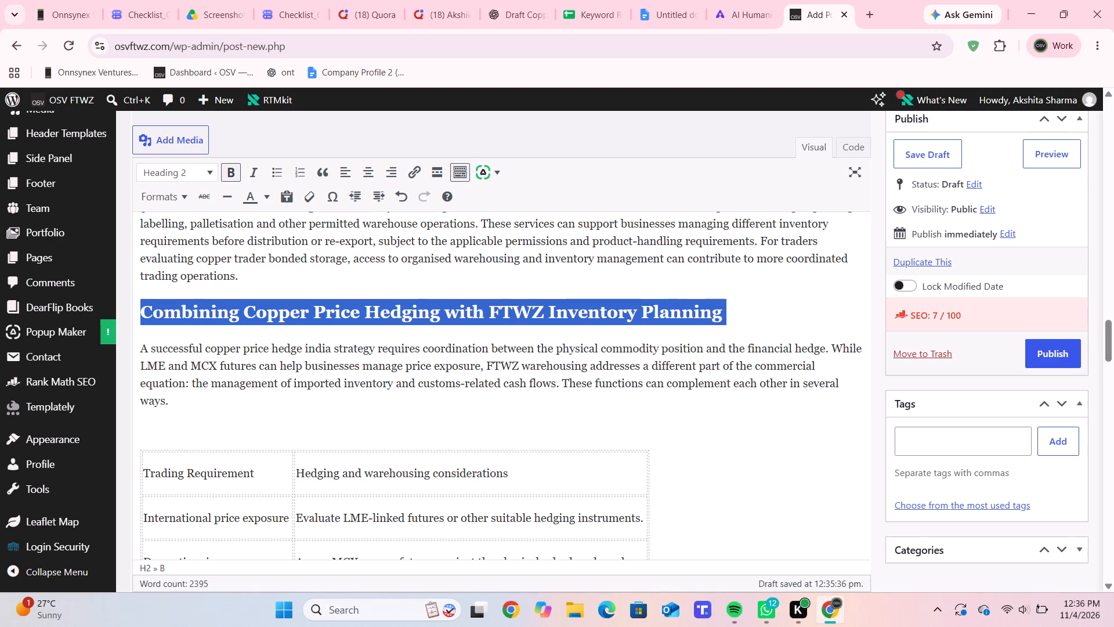
left_click(201, 336)
Merge the "Basis risk is when the price..." paragraph into the "A dependable copper price hedge india plan..." line, separated by a space.
scroll(201, 369, "down", 3)
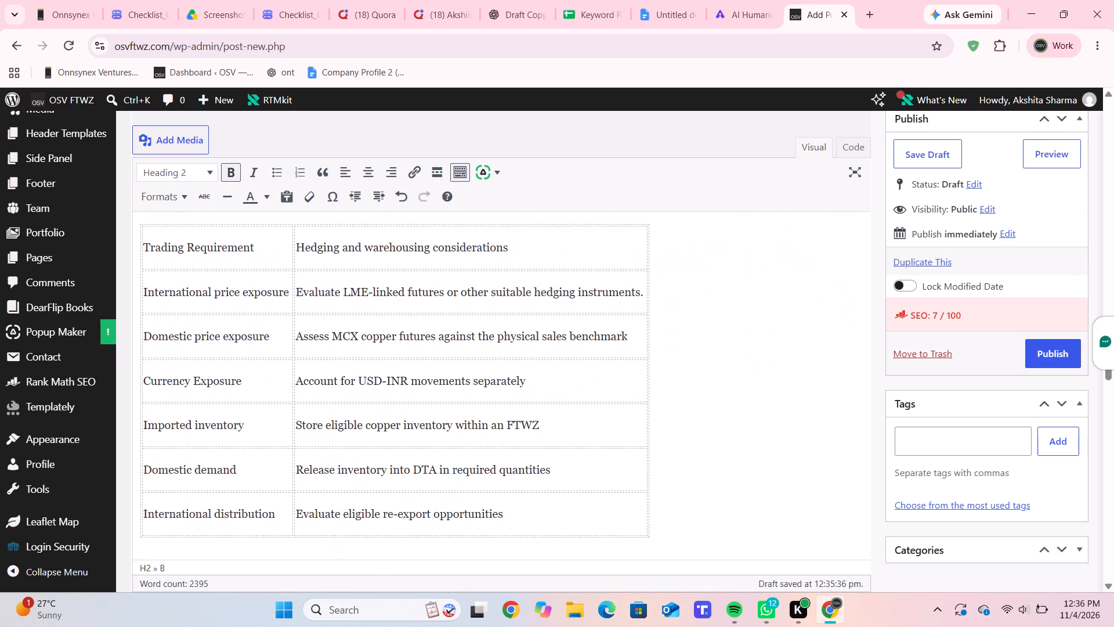
scroll(201, 369, "down", 4)
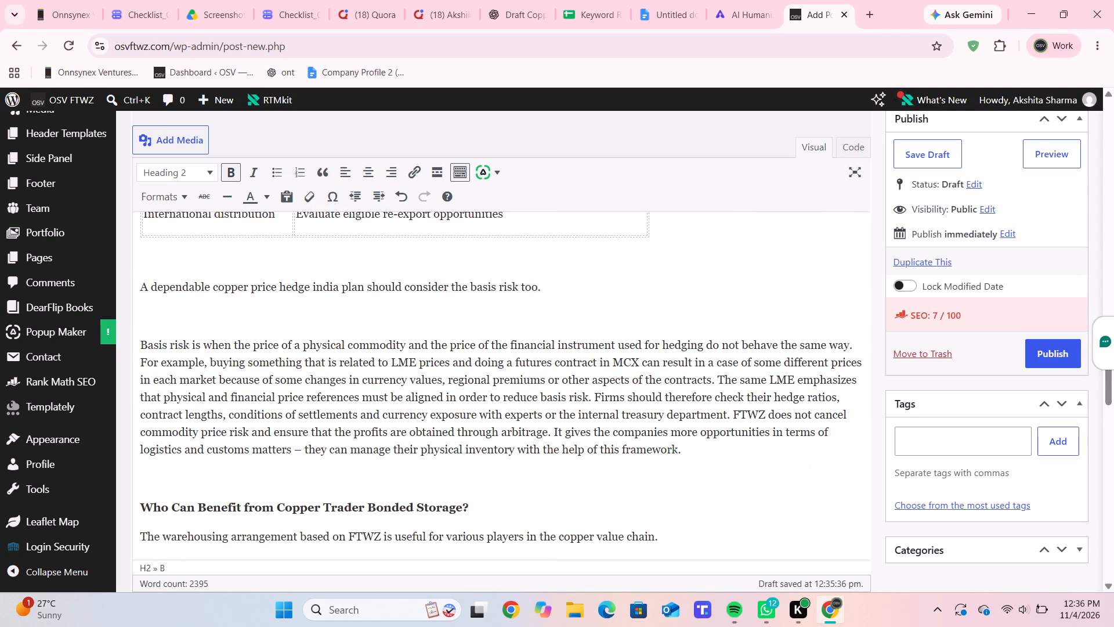
left_click(144, 349)
key("Left")
key("BackSpace")
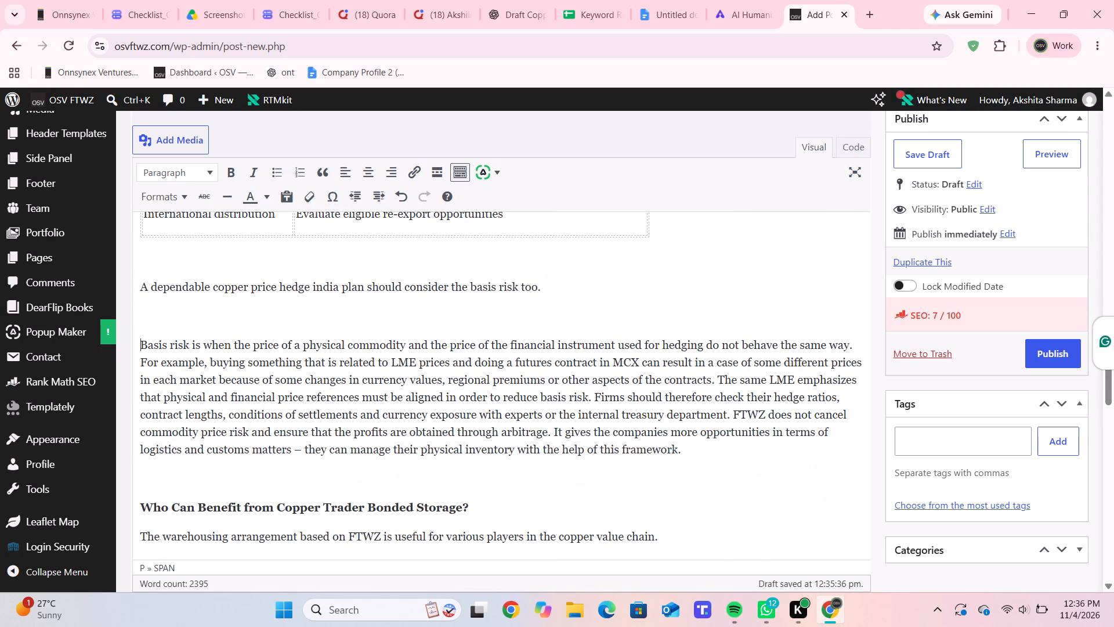
key("BackSpace")
key("space")
Remove the empty line between the trading requirement table and the "A dependable copper price hedge india plan" paragraph.
scroll(144, 349, "up", 1)
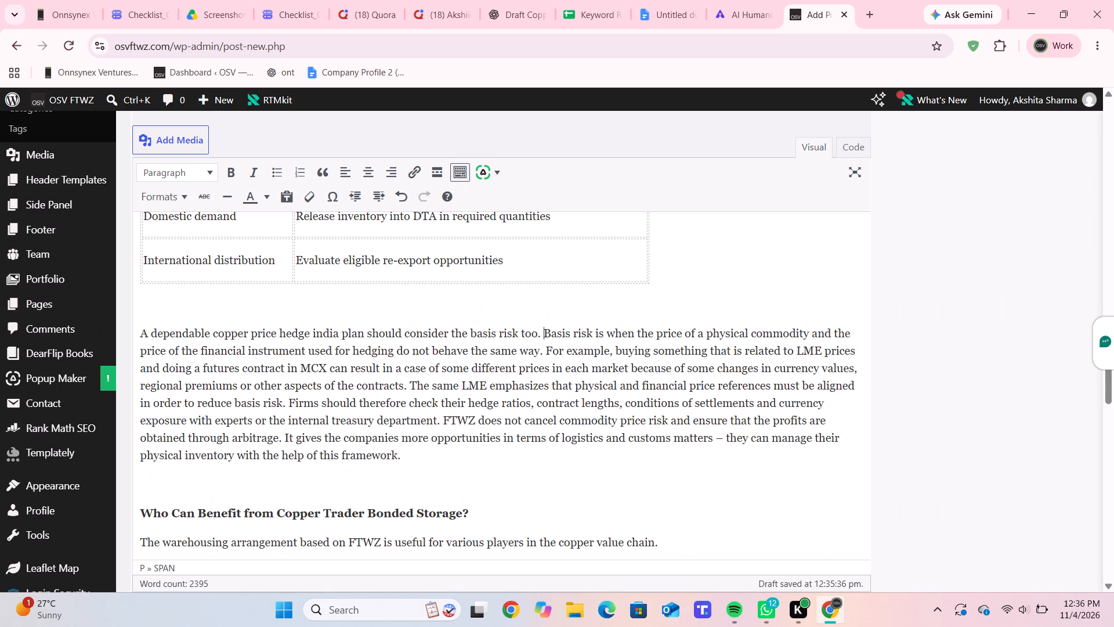
key("Left")
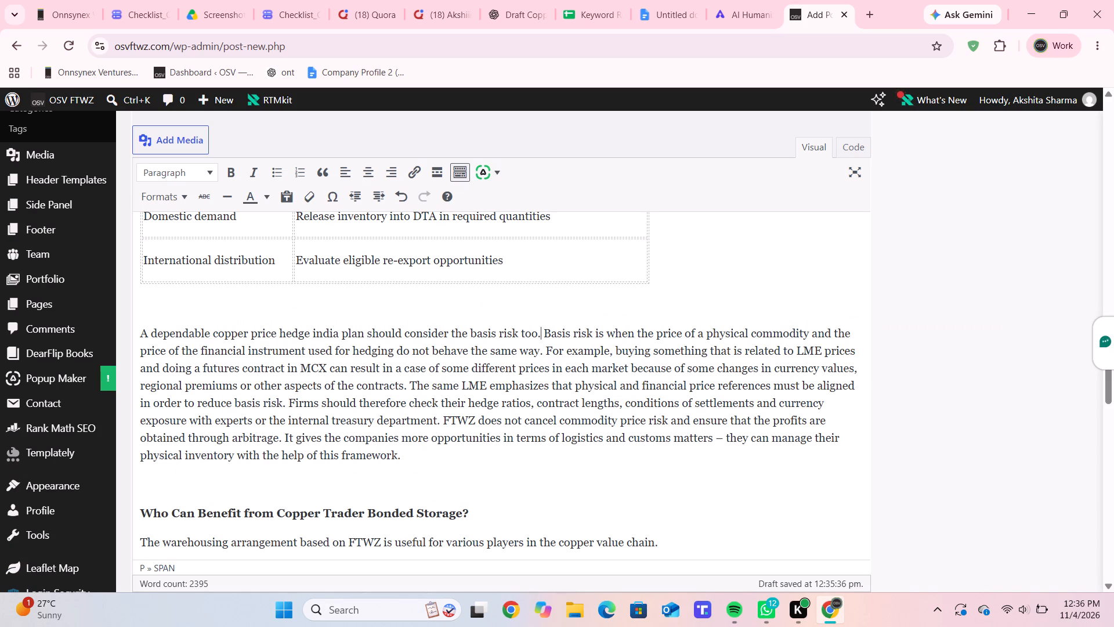
left_click(144, 330)
key("Left")
key("BackSpace")
Remove the empty line above "Who Can Benefit from Copper Trader Bonded Storage?" and format that title as Heading 2.
scroll(144, 330, "down", 1)
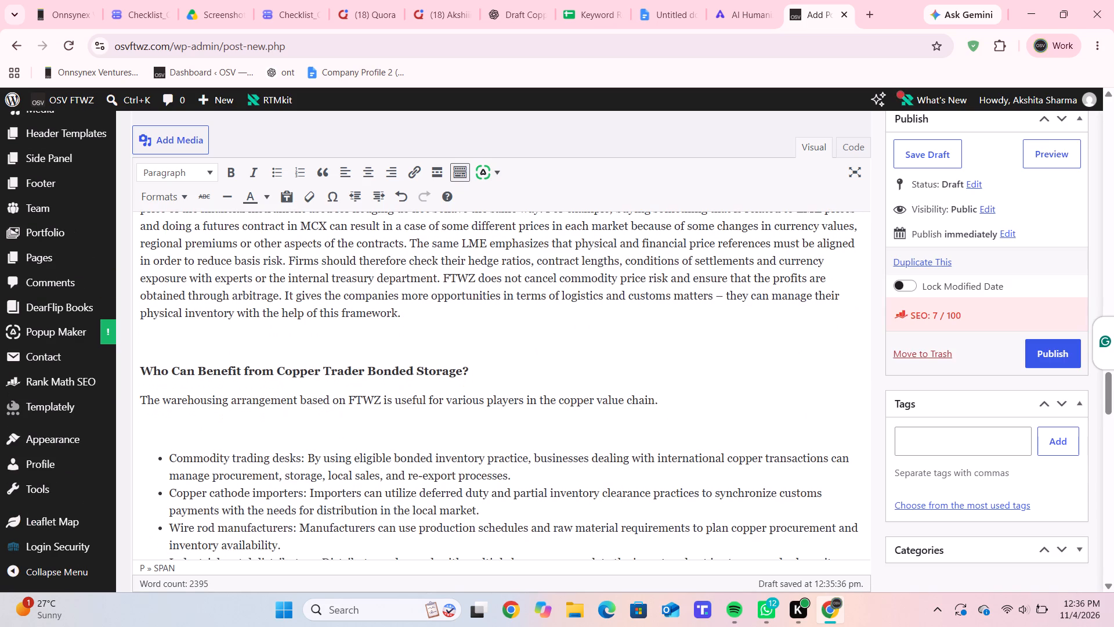
left_click(181, 325)
key("BackSpace")
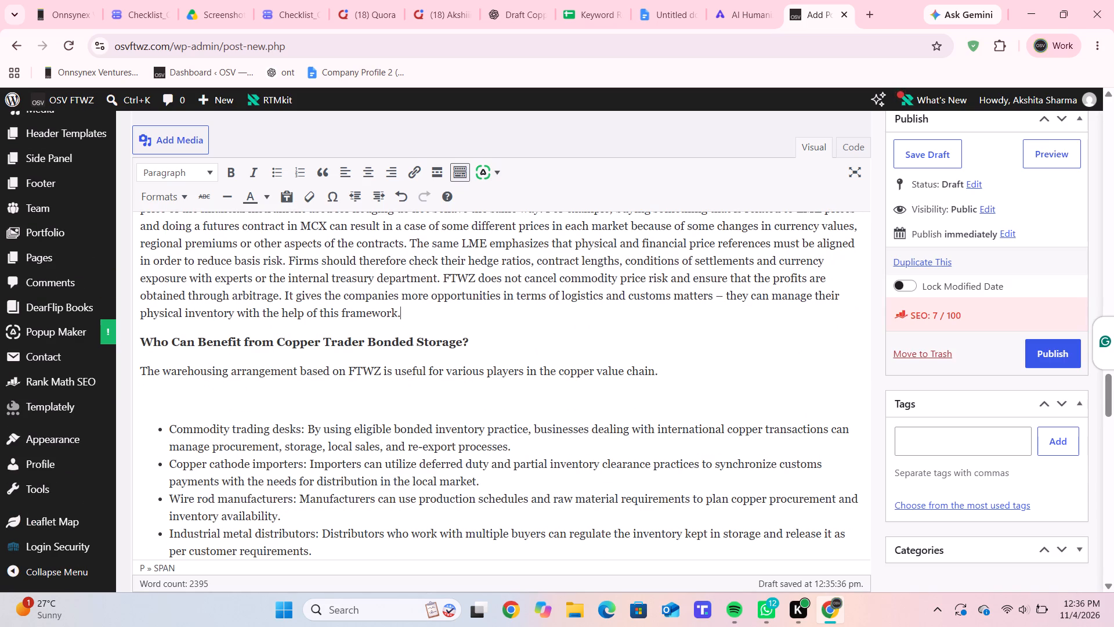
left_click_drag(516, 348, 139, 350)
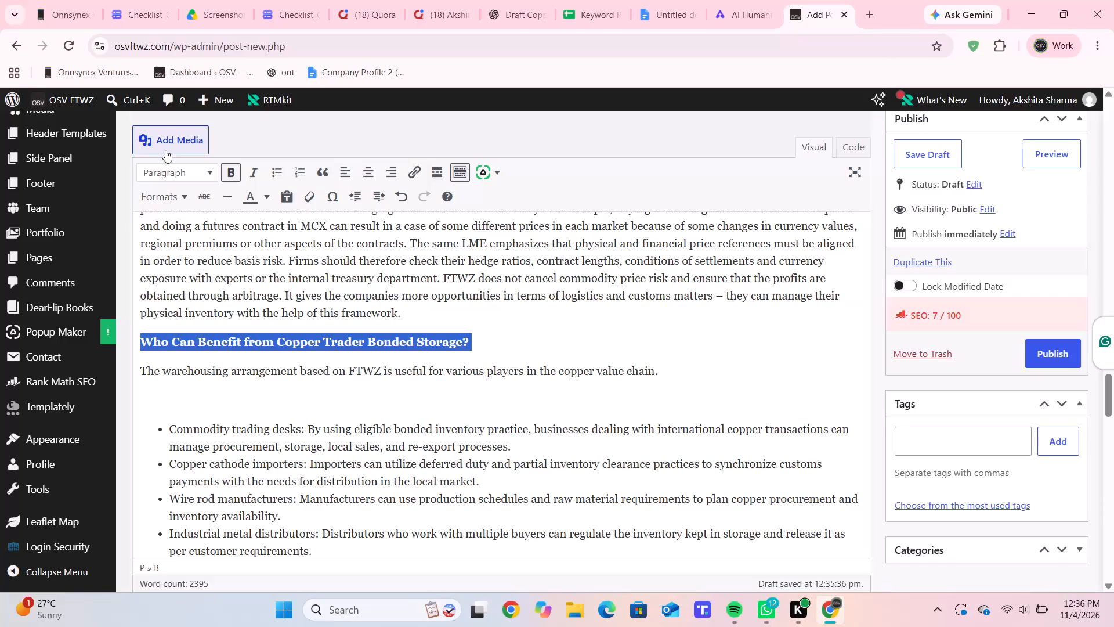
left_click(167, 170)
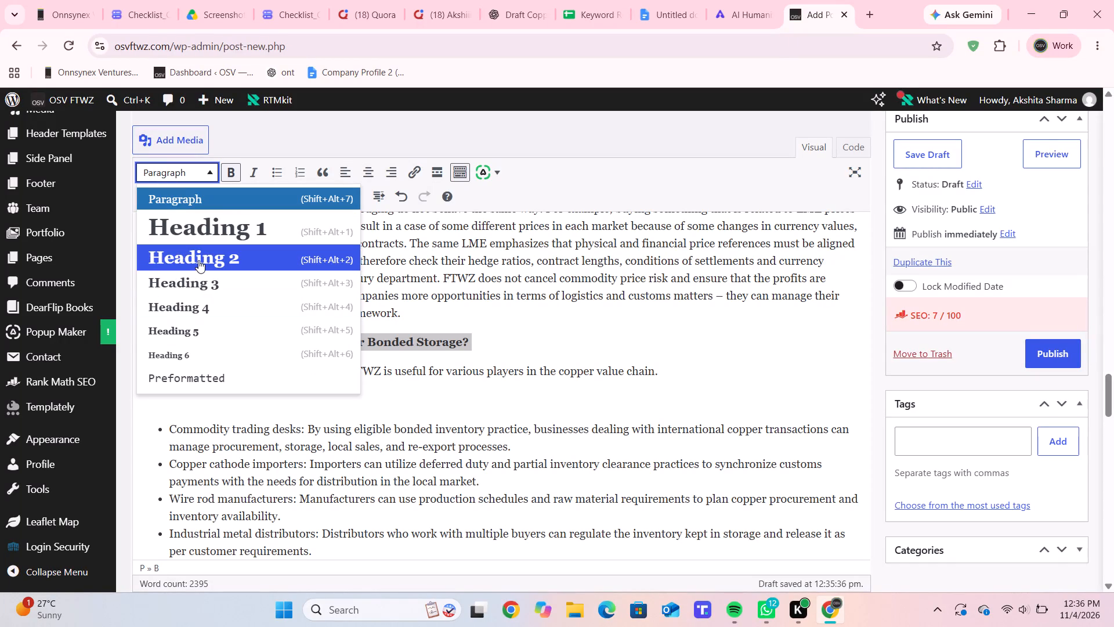
left_click(198, 260)
Remove the empty lines before and after the bulleted list running from commodity trading desks to industrial metal distributors.
left_click(147, 392)
key("BackSpace")
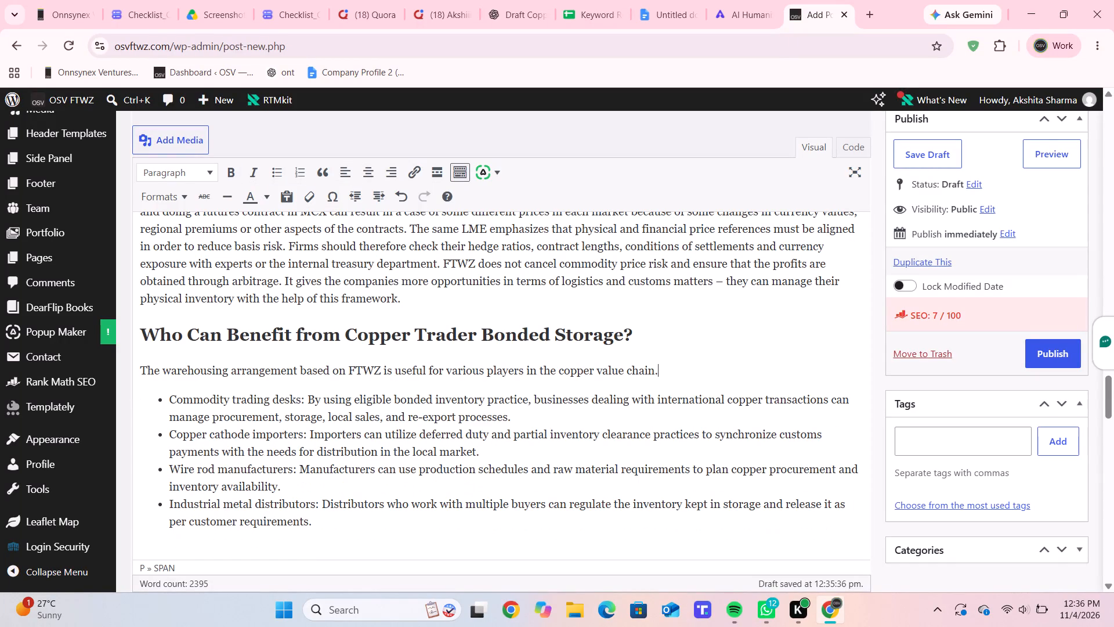
scroll(147, 392, "down", 2)
left_click(144, 456)
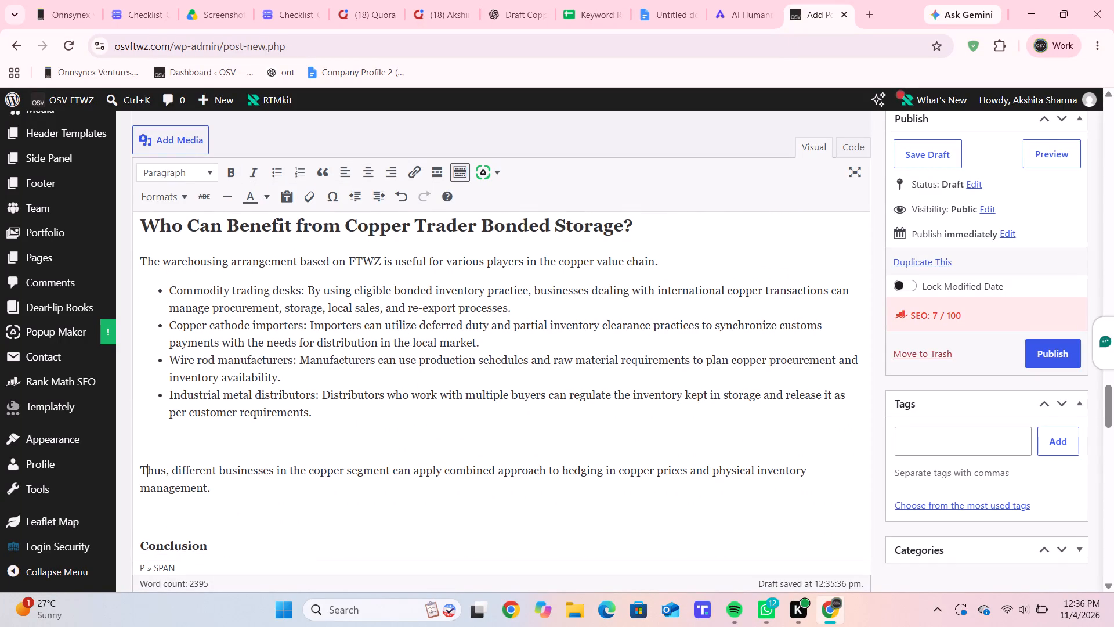
key("Left")
key("BackSpace")
Remove the empty line above "Conclusion" and format that title as Heading 2.
scroll(144, 456, "down", 1)
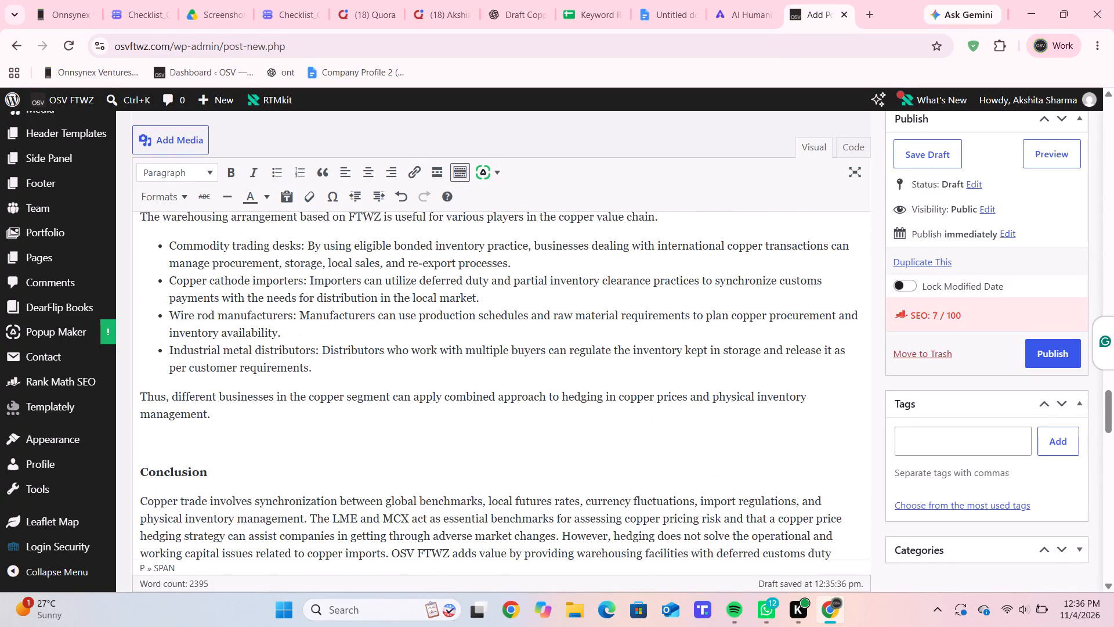
scroll(144, 456, "down", 1)
left_click(156, 416)
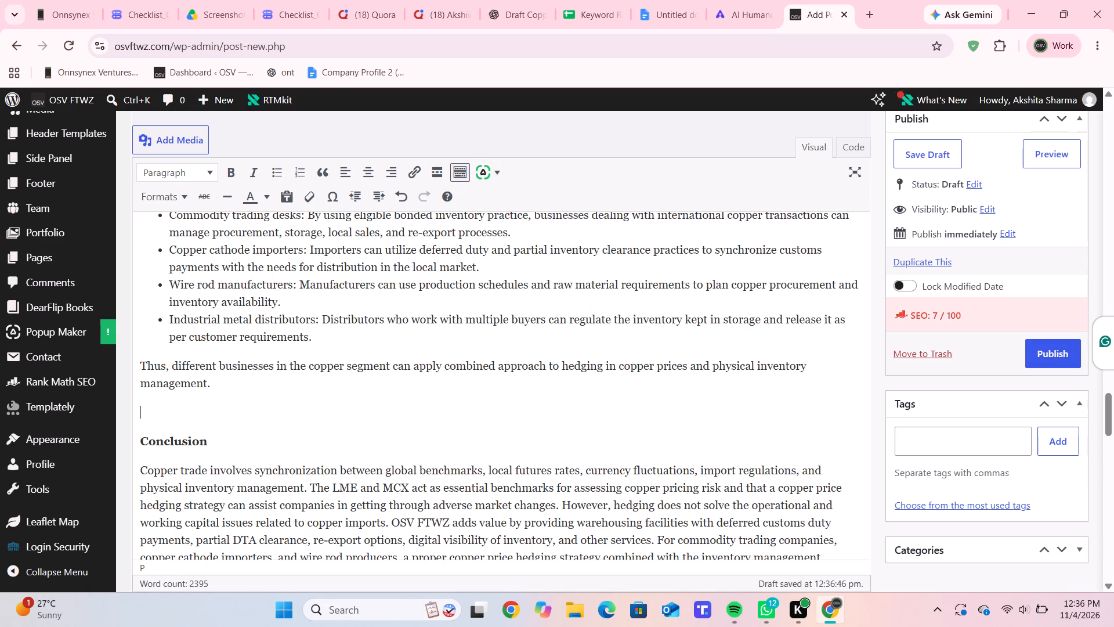
key("BackSpace")
left_click_drag(223, 419, 138, 417)
left_click(188, 180)
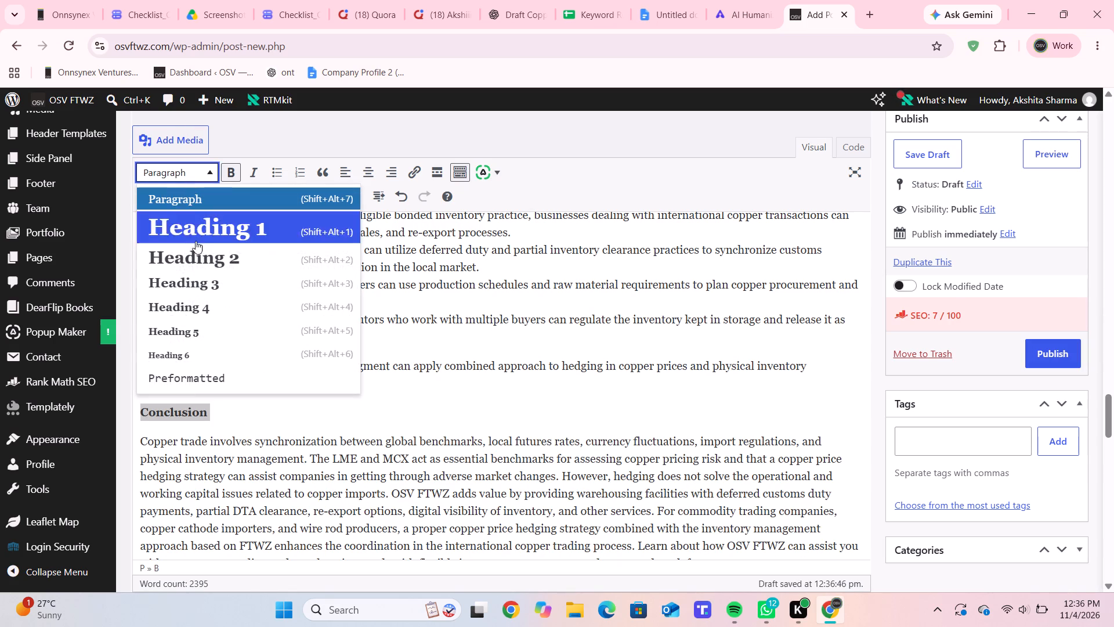
left_click(198, 254)
Review the end of the post, the FAQ and Rank Math SEO sections below it, and the post from its title.
scroll(200, 348, "down", 2)
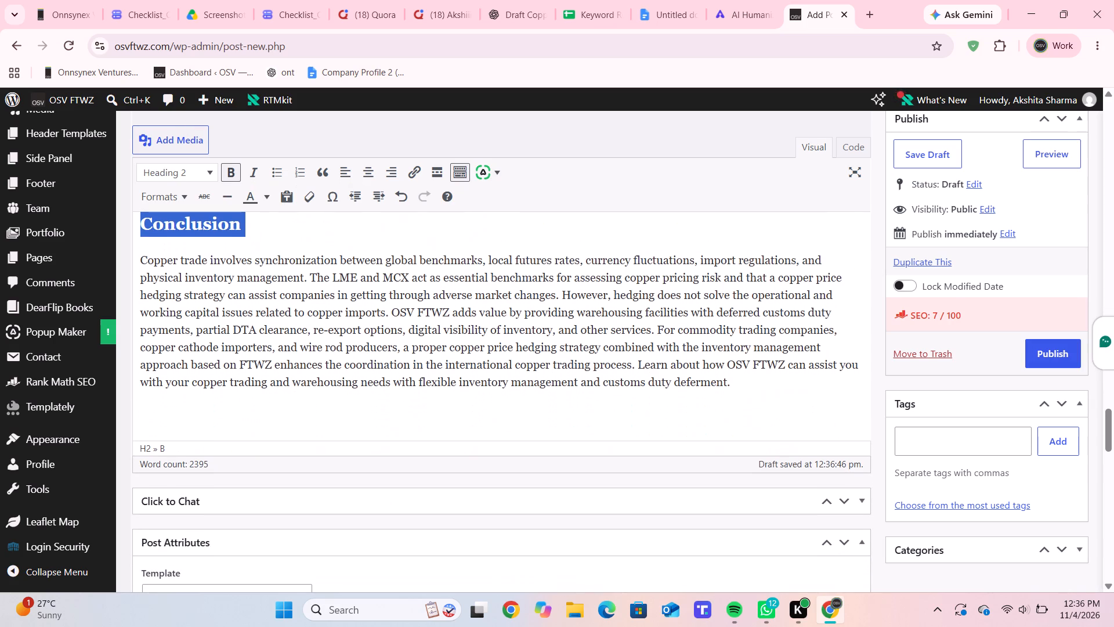
scroll(200, 348, "down", 8)
scroll(291, 203, "down", 6)
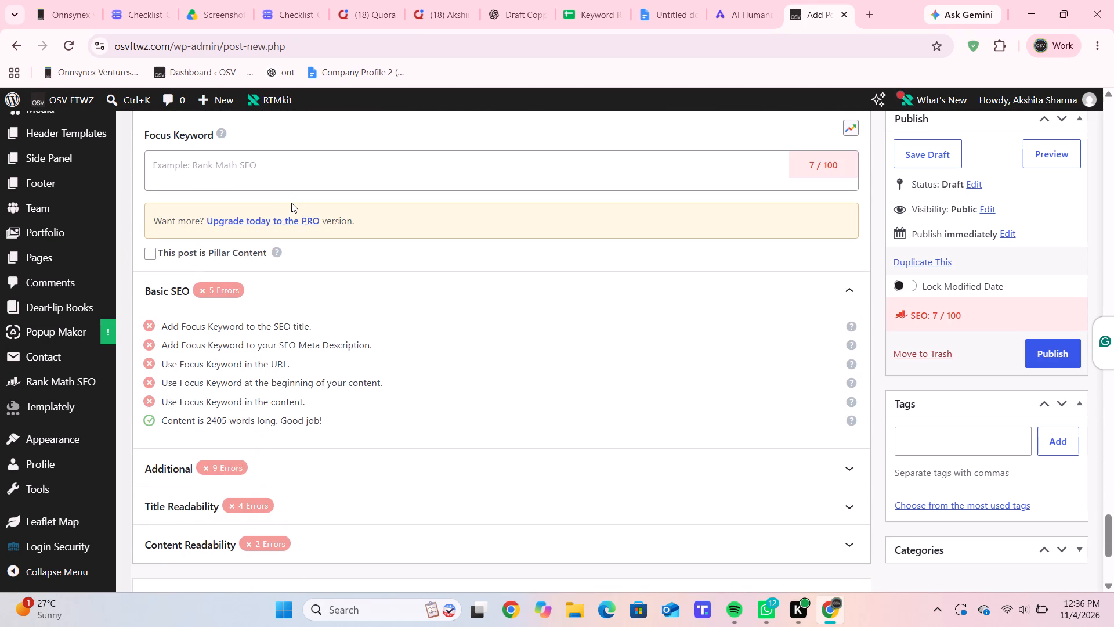
scroll(291, 203, "up", 4)
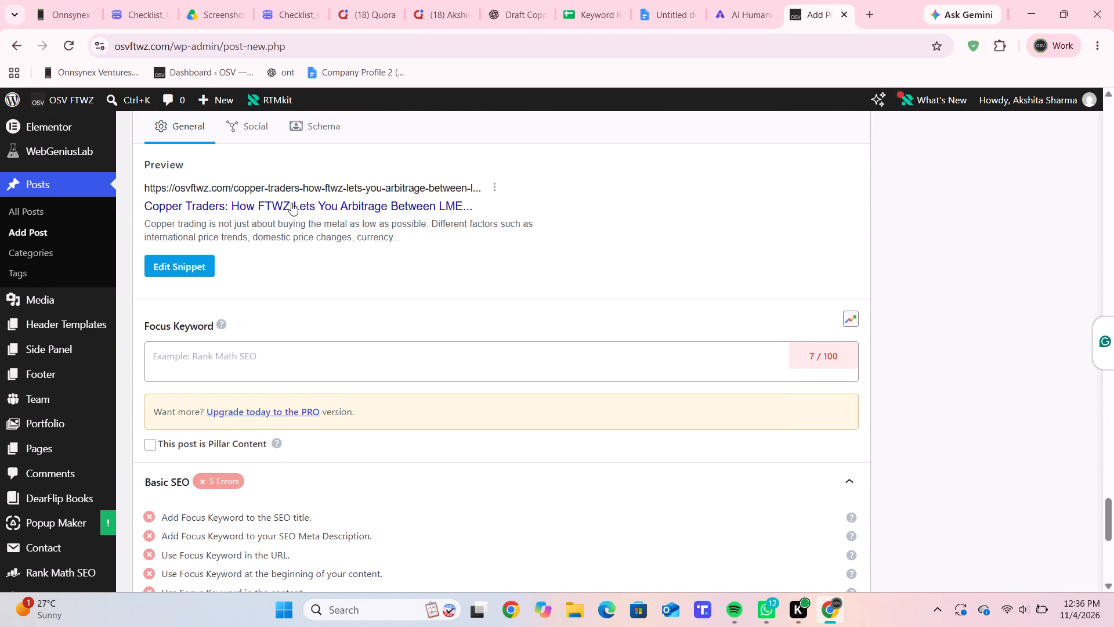
scroll(291, 203, "up", 8)
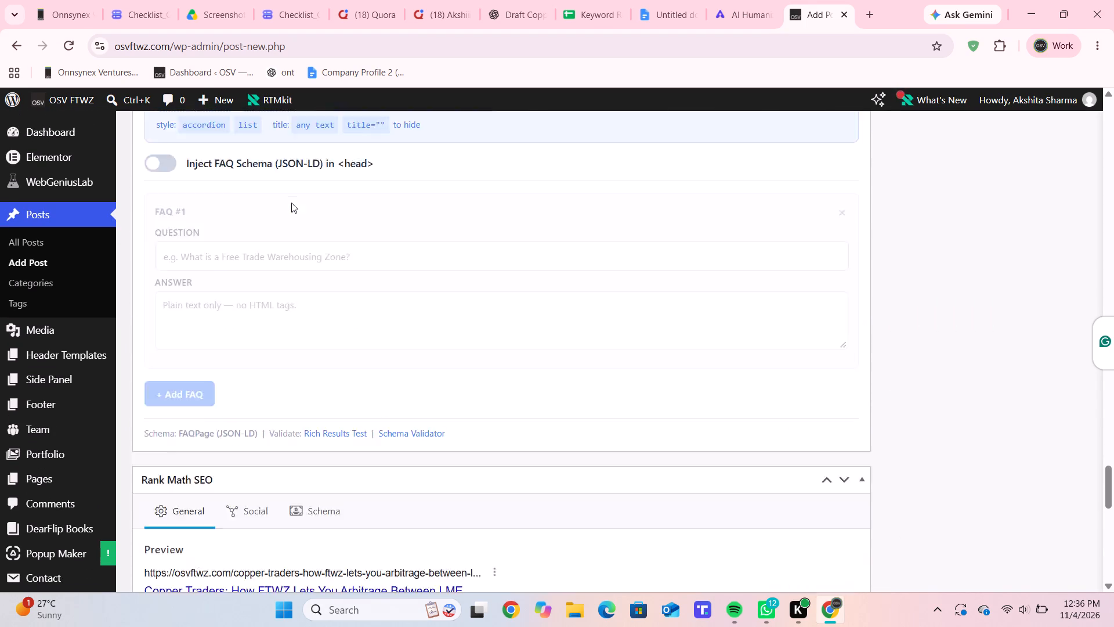
scroll(291, 203, "up", 6)
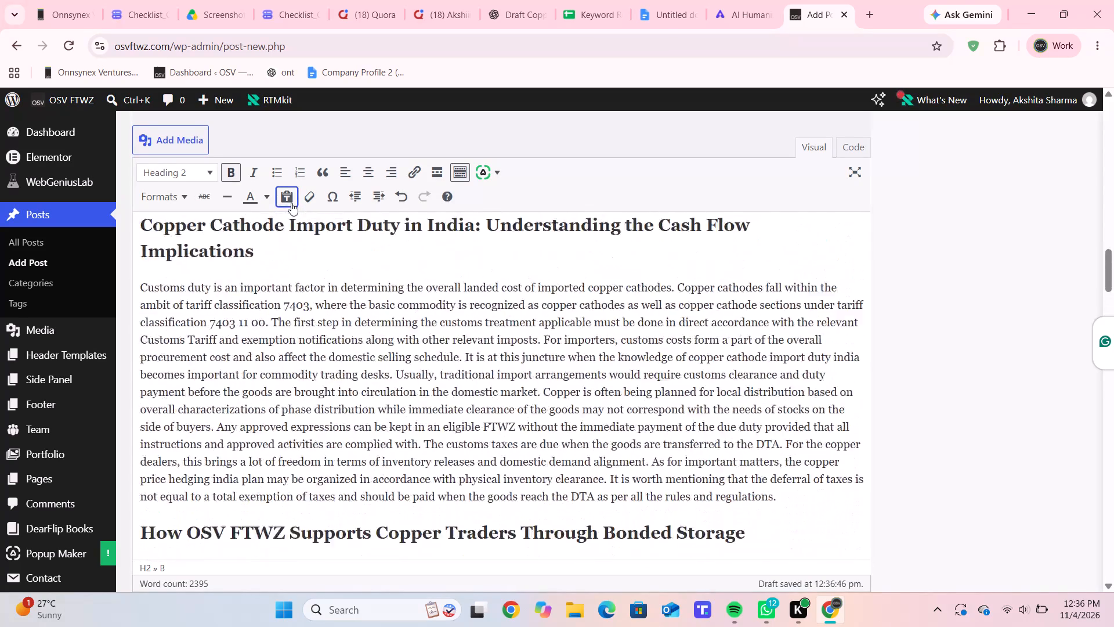
scroll(314, 363, "up", 7)
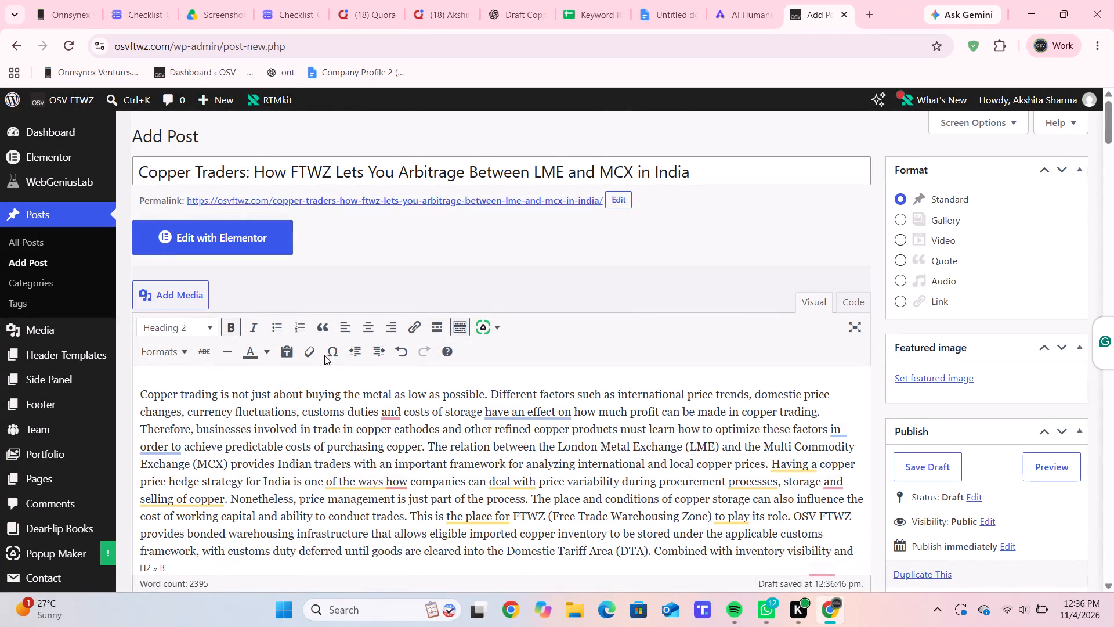
Switch to the Keyword Research sheet and copy the primary keyword "copper price hedge india" from row 12, leaving out the volume and notes.
left_click(587, 0)
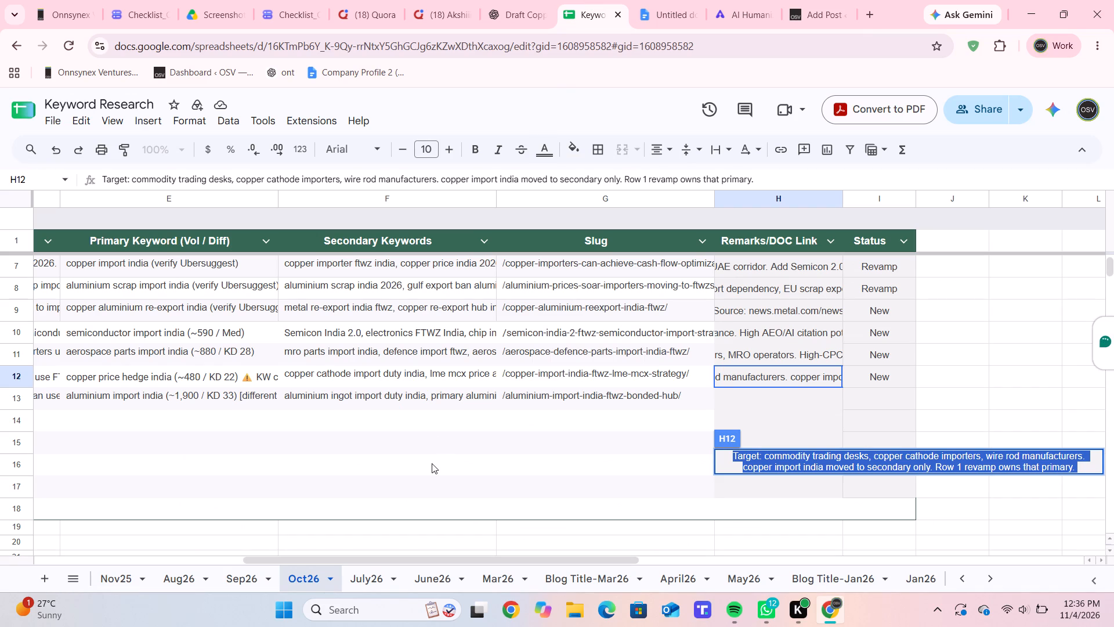
left_click(432, 463)
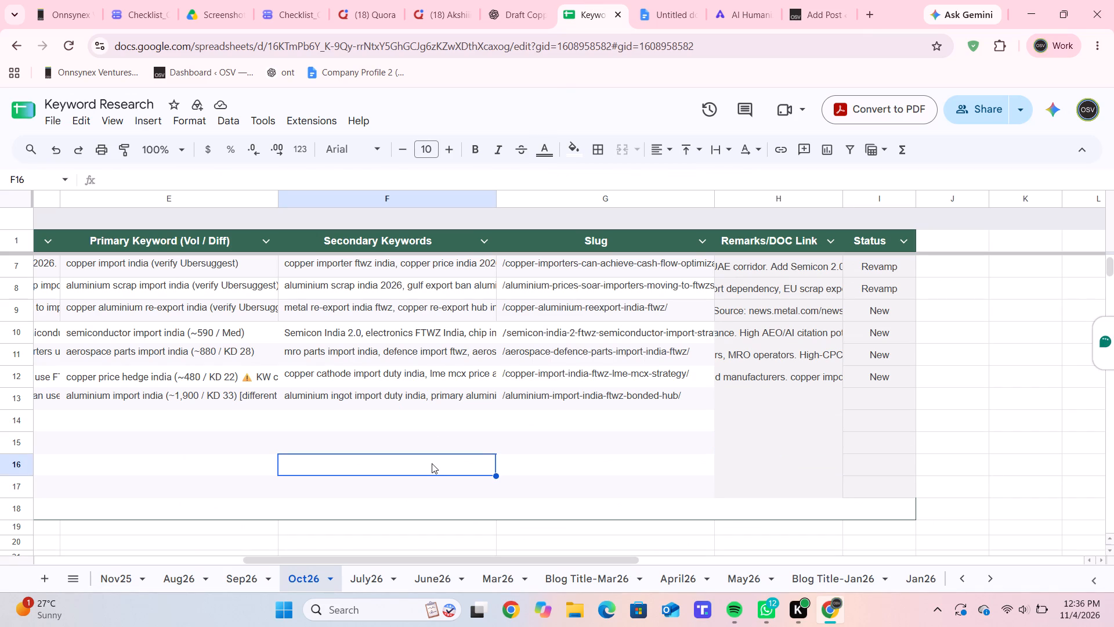
scroll(432, 463, "right", 3)
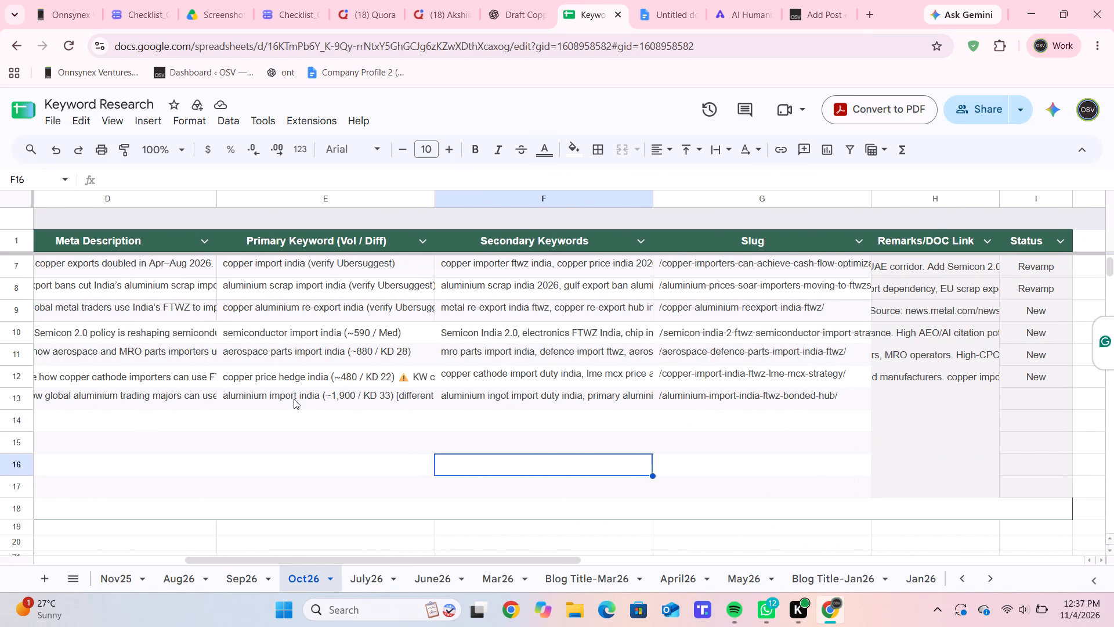
double_click(293, 385)
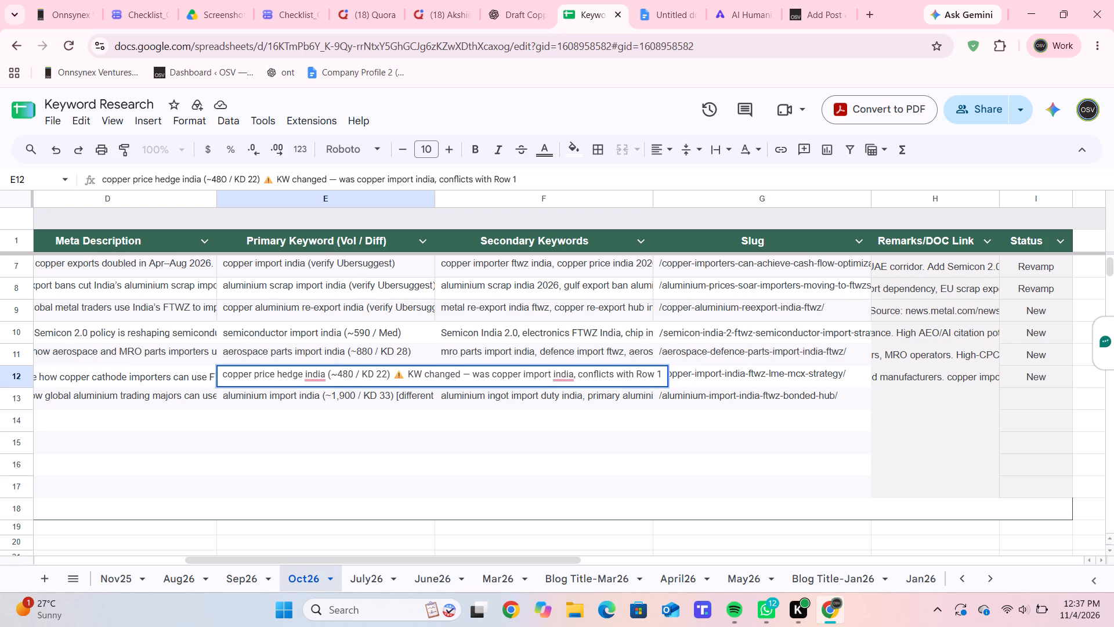
left_click(326, 373)
left_click_drag(326, 373, 227, 379)
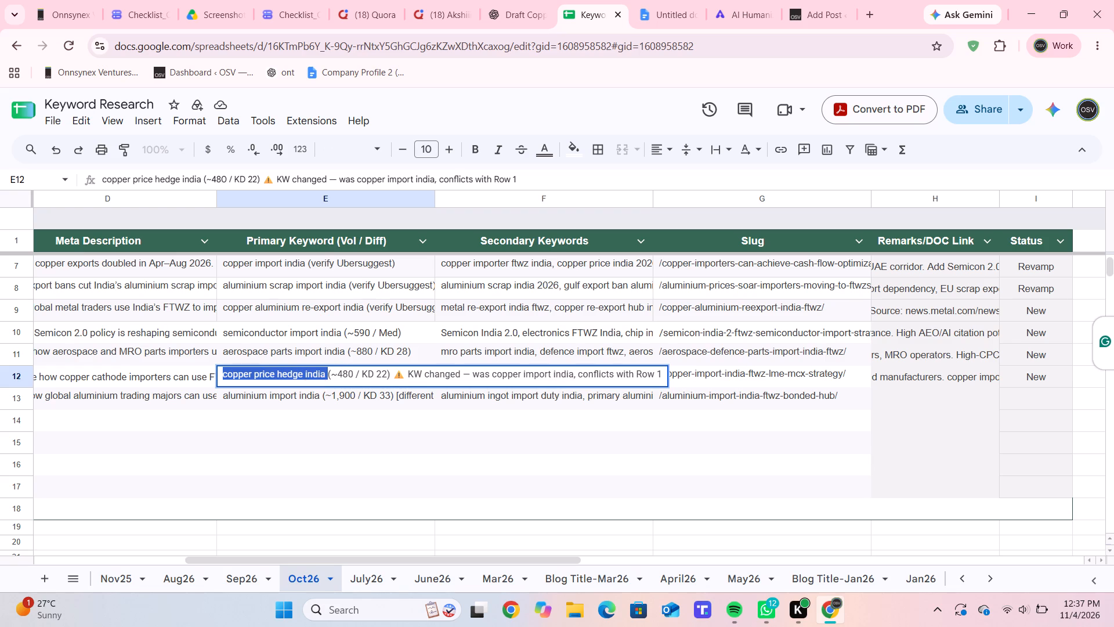
key("ctrl+c")
key("ctrl+c")
key("ctrl+c")
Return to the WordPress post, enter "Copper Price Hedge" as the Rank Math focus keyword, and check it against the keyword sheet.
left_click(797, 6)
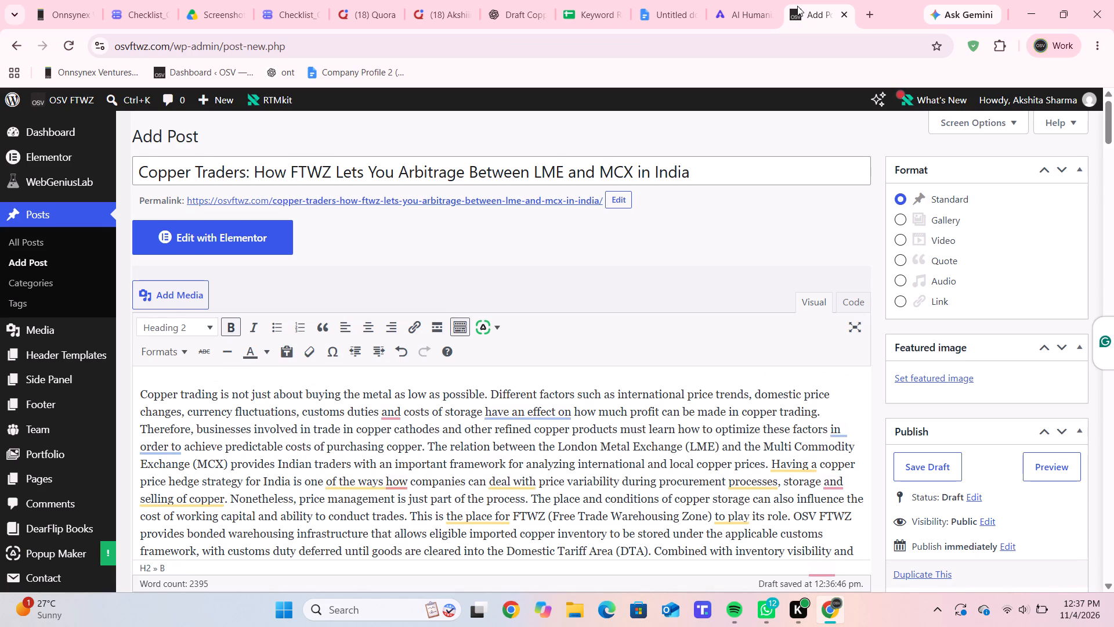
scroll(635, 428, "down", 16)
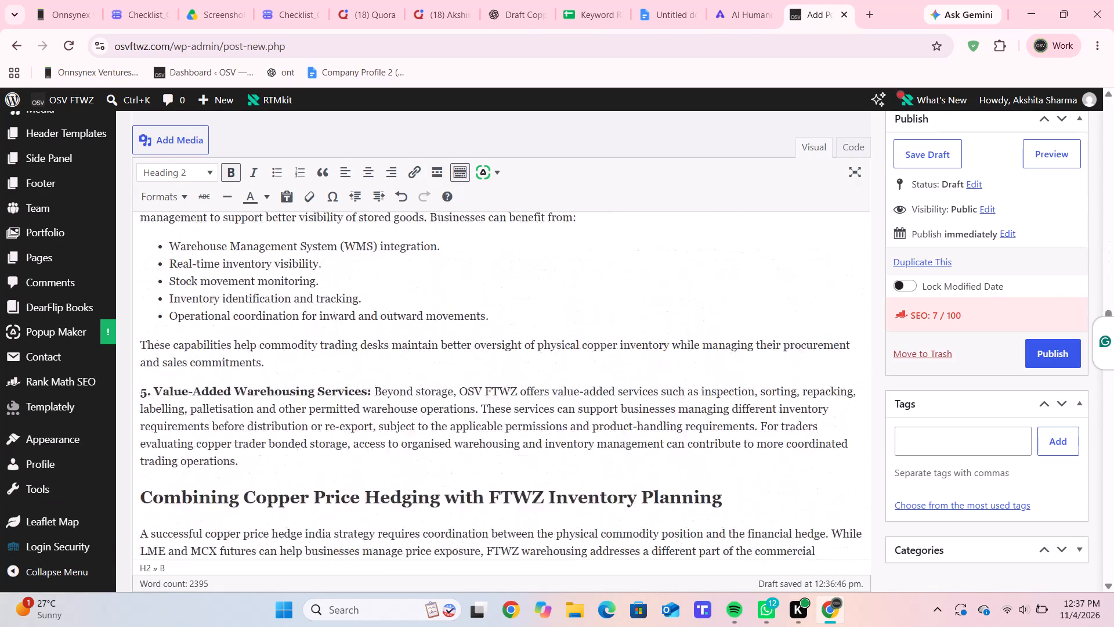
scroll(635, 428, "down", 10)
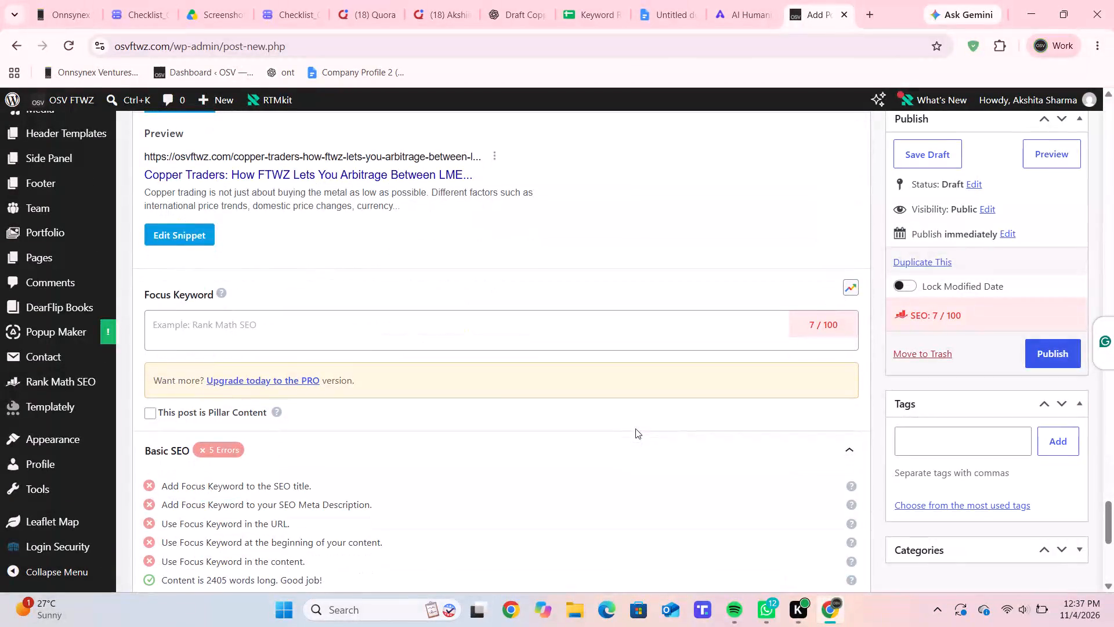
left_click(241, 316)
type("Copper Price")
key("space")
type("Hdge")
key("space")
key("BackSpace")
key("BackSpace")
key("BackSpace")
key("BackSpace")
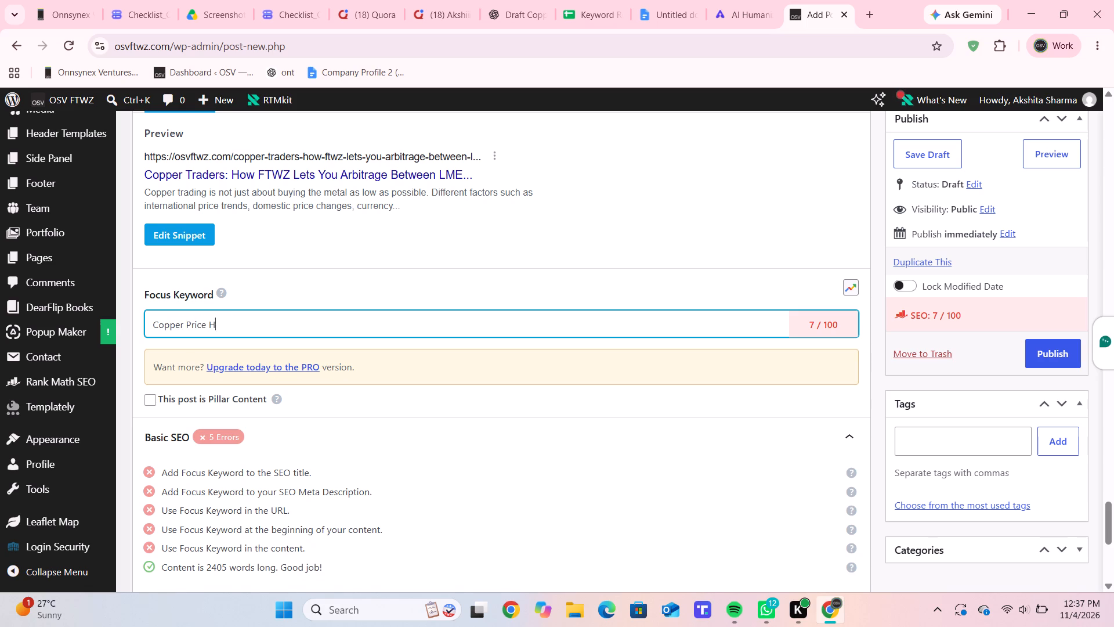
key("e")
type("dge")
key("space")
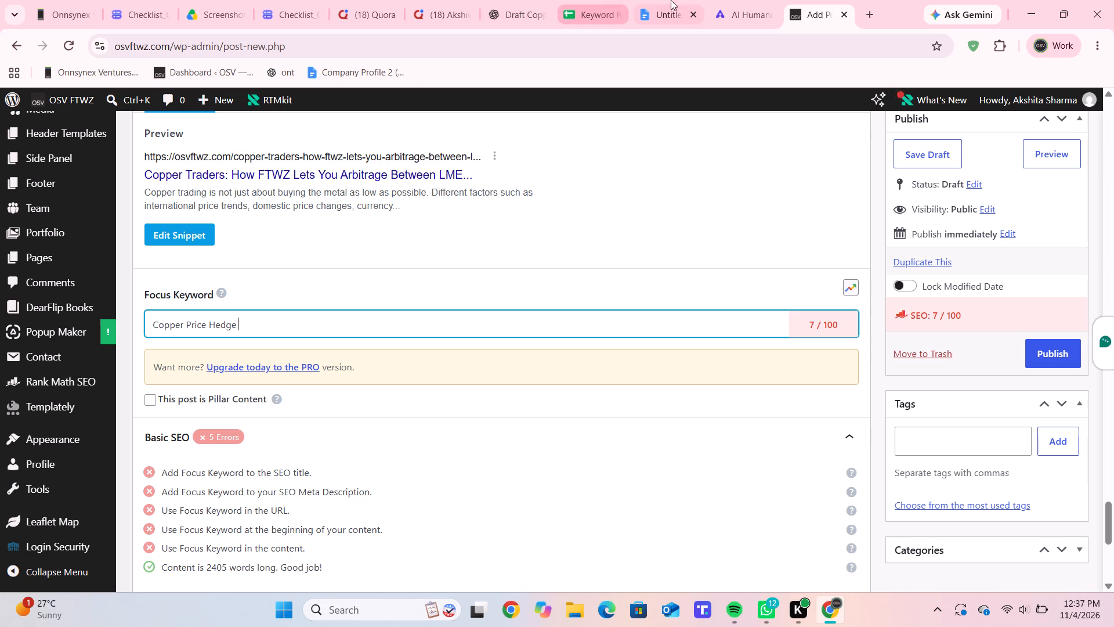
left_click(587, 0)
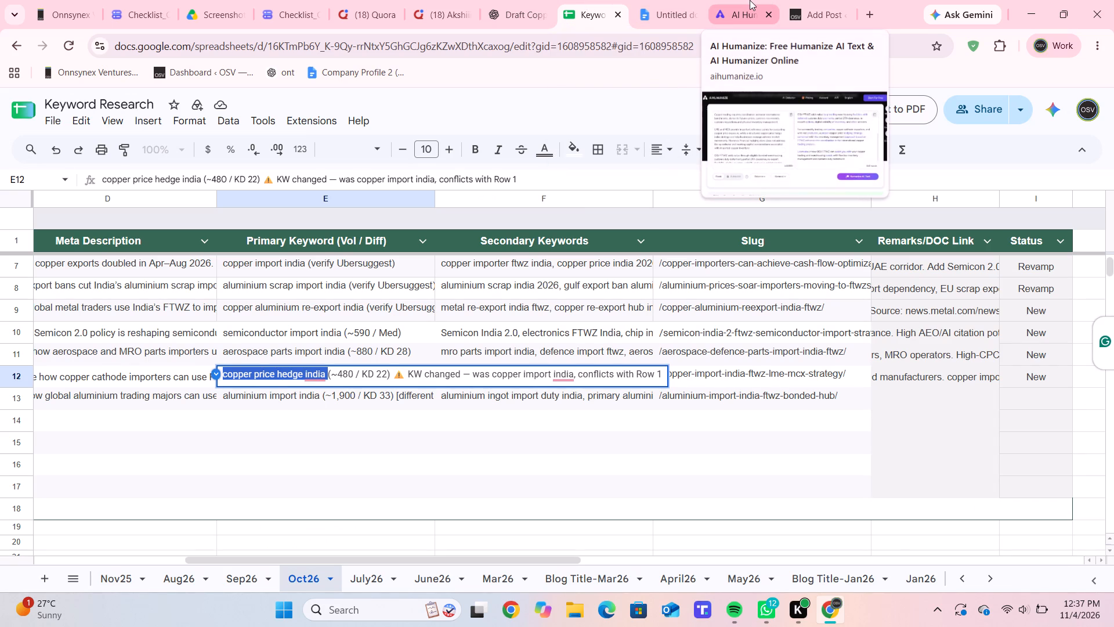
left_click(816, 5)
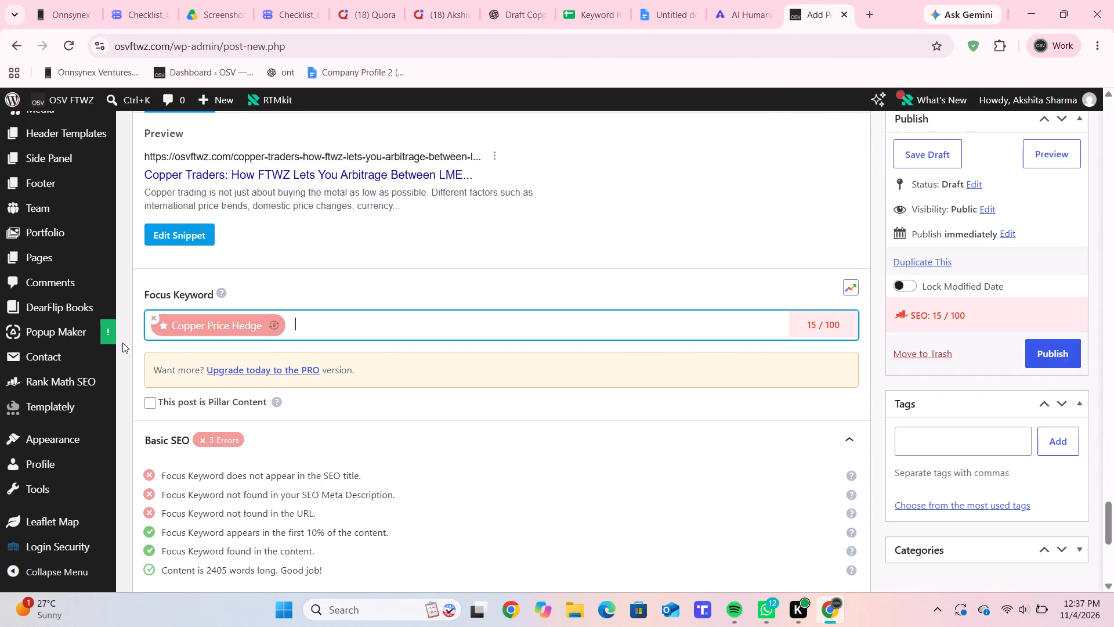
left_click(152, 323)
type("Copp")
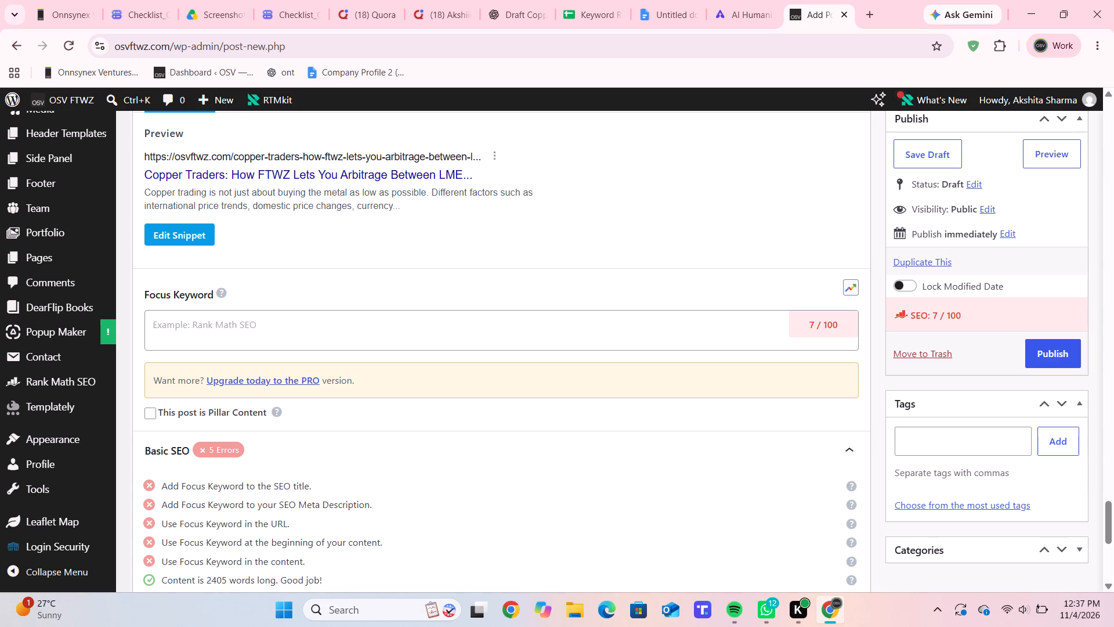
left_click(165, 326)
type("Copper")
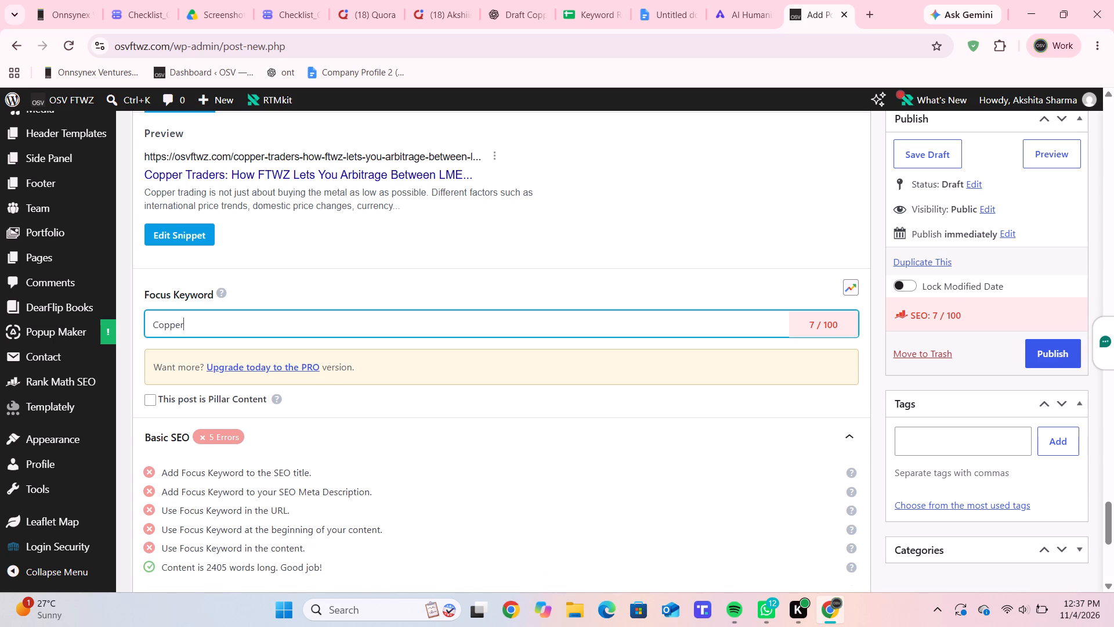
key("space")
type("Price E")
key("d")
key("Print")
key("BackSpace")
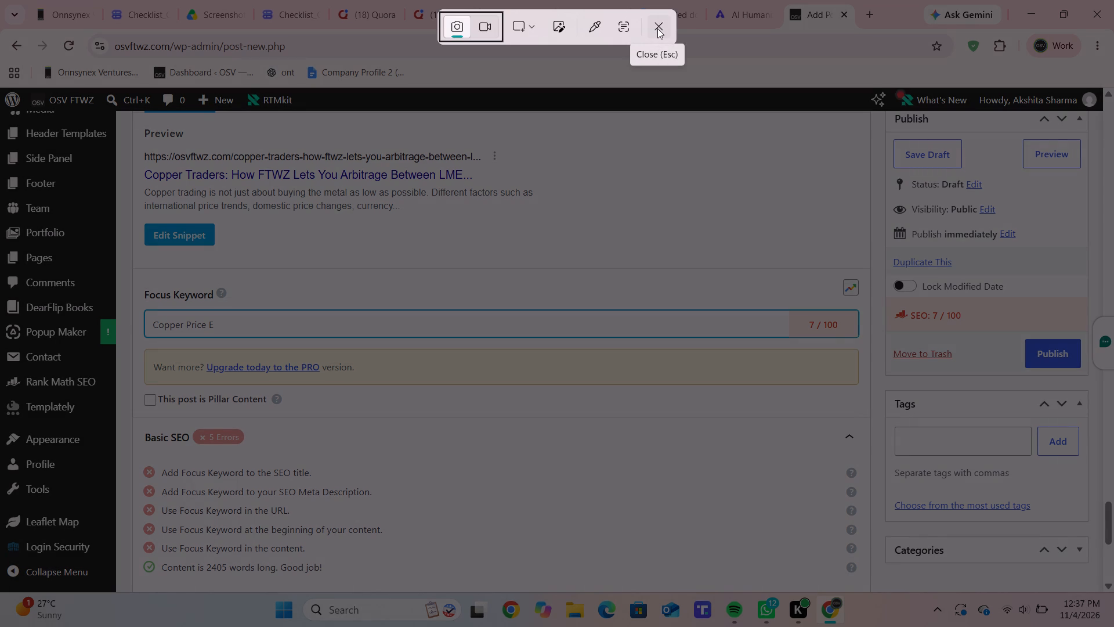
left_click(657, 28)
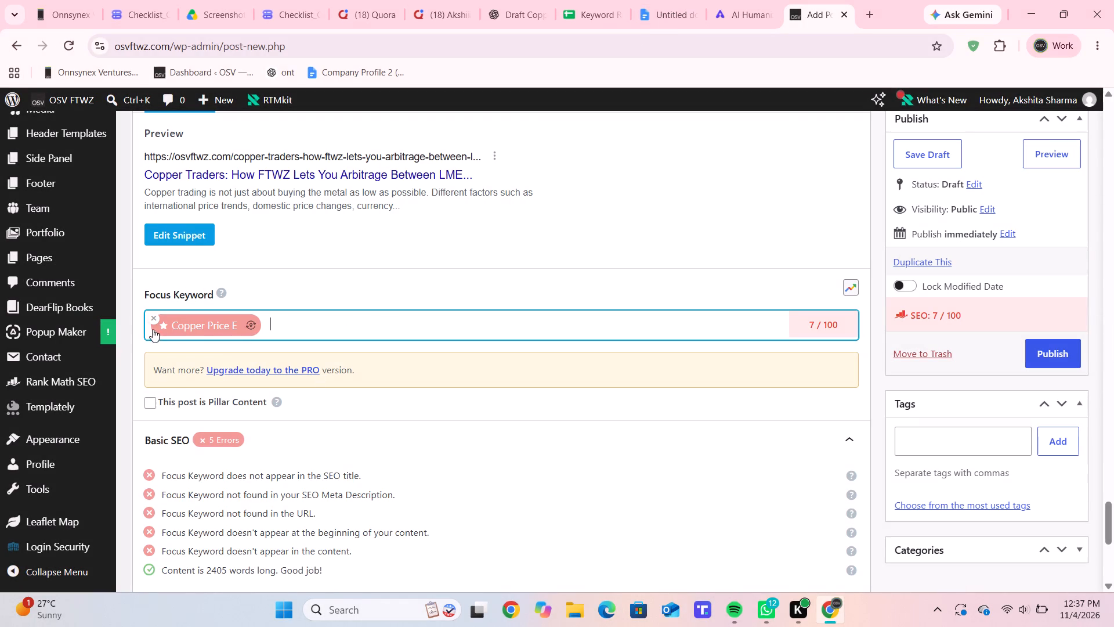
Clear the mistyped focus keyword and set it to "Copper Price Hedge India".
left_click(150, 322)
type("Copp")
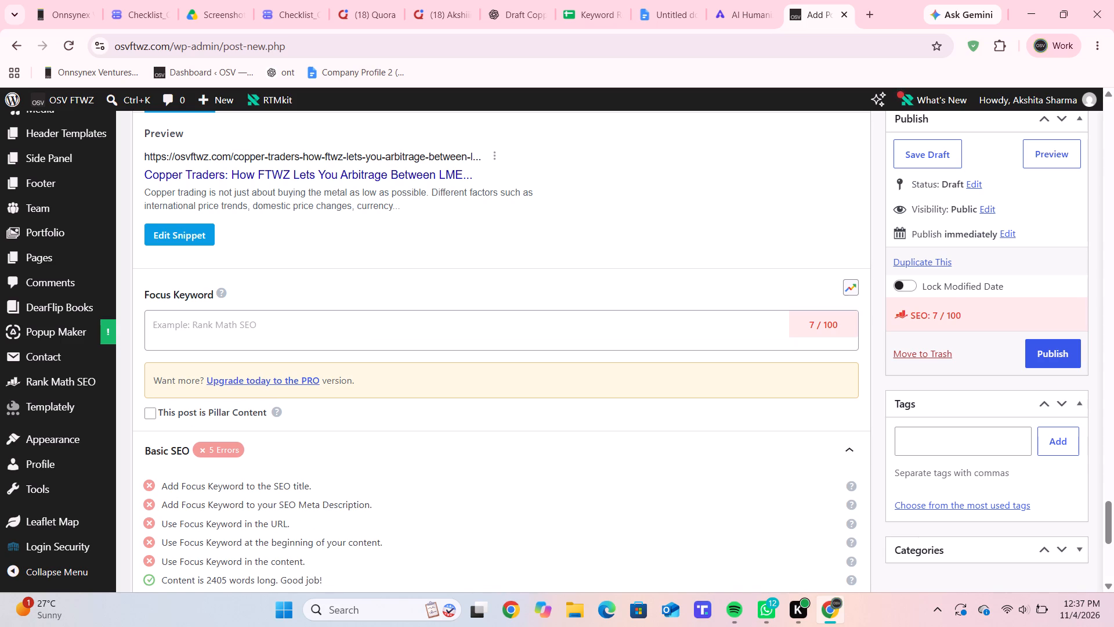
left_click(160, 323)
type("Copper Price")
key("space")
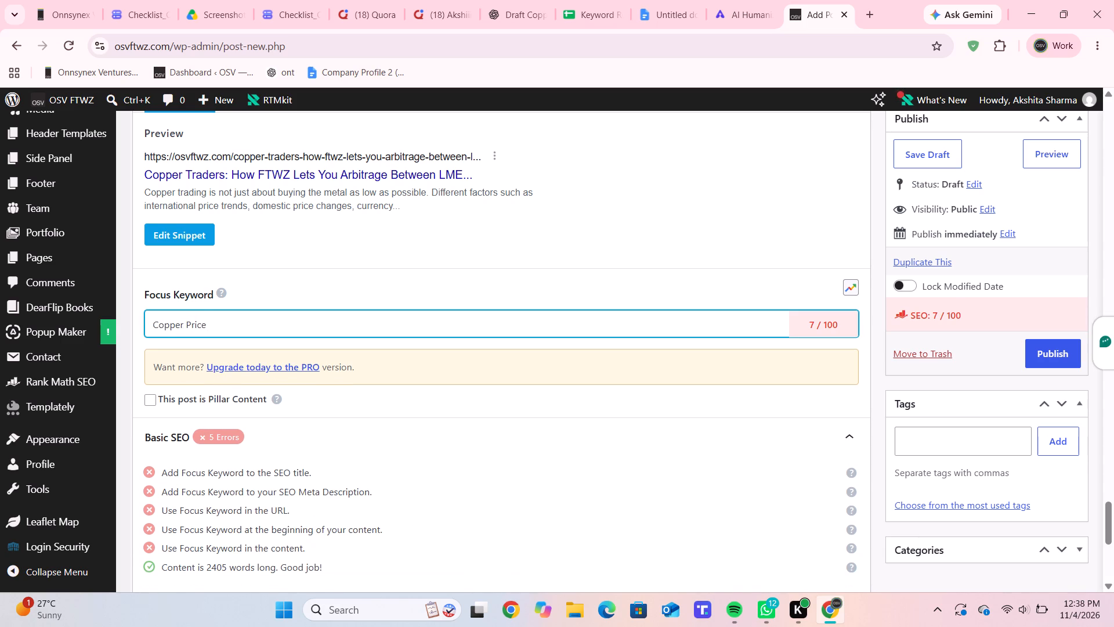
type("Heg")
key("BackSpace")
type("dge")
key("space")
key("space")
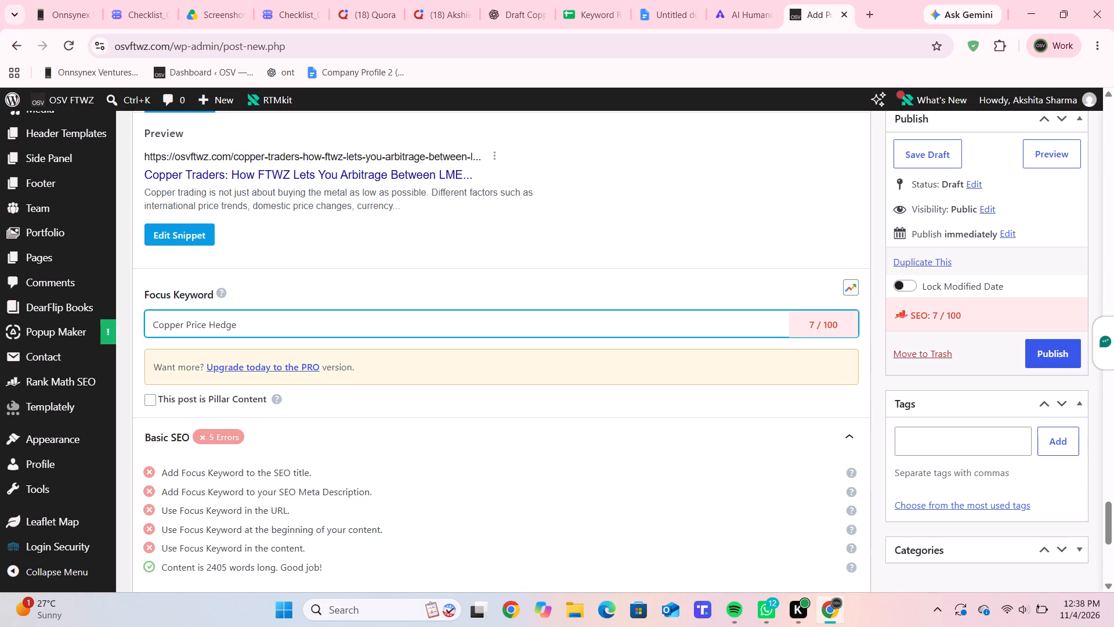
key("shift+i")
key("BackSpace")
key("BackSpace")
type("India")
key("space")
key("Return")
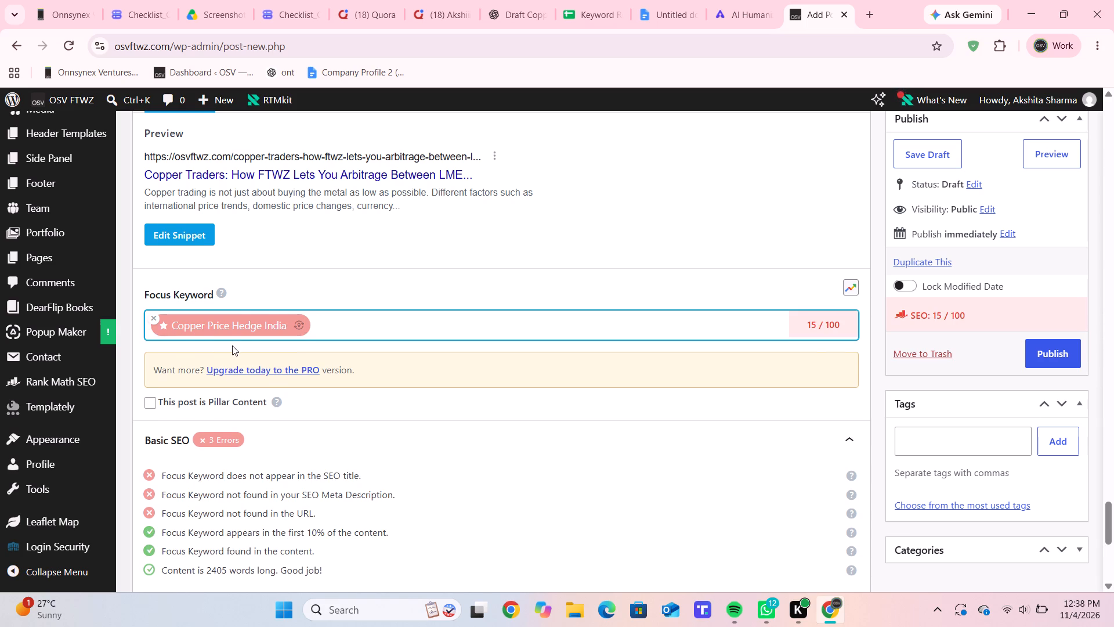
Review the Basic SEO checks for the focus keyword and expand the Additional checks.
scroll(232, 345, "down", 1)
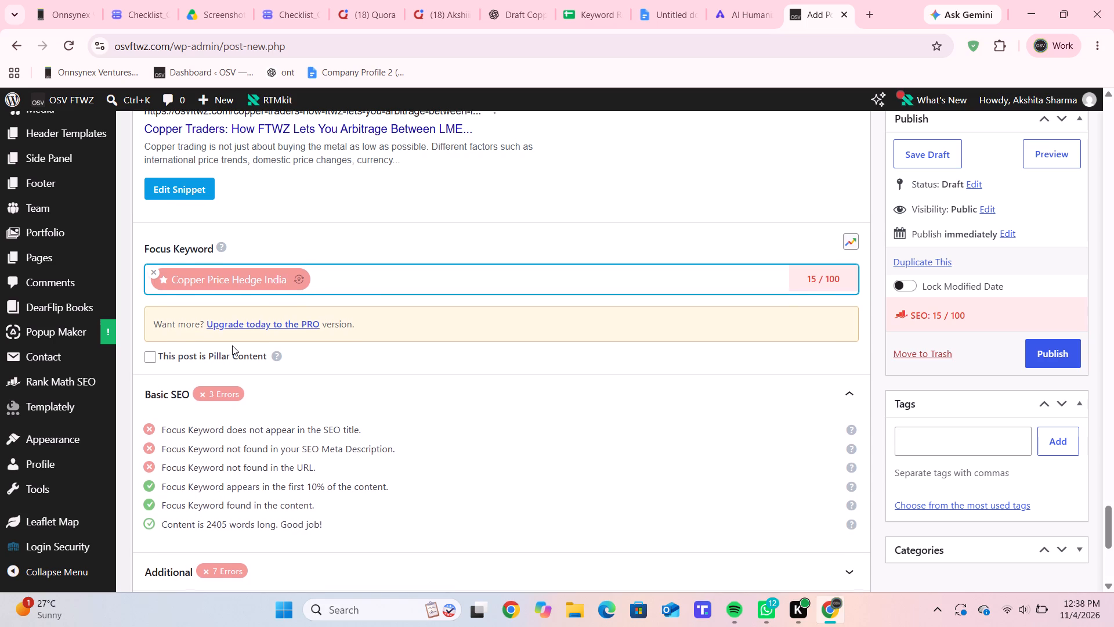
scroll(232, 345, "down", 3)
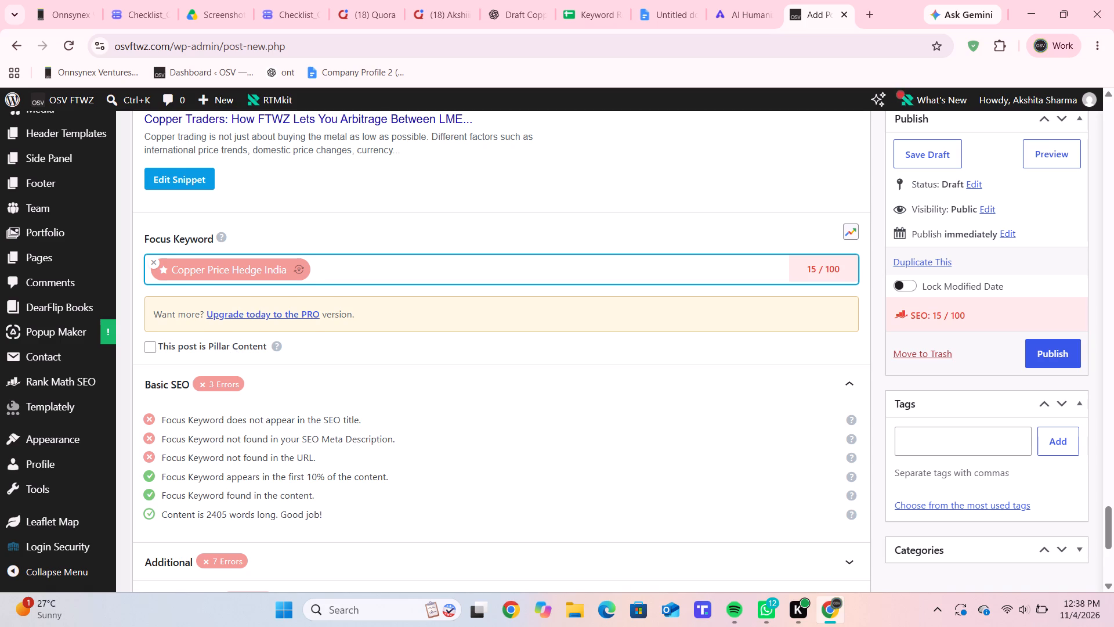
scroll(227, 418, "down", 1)
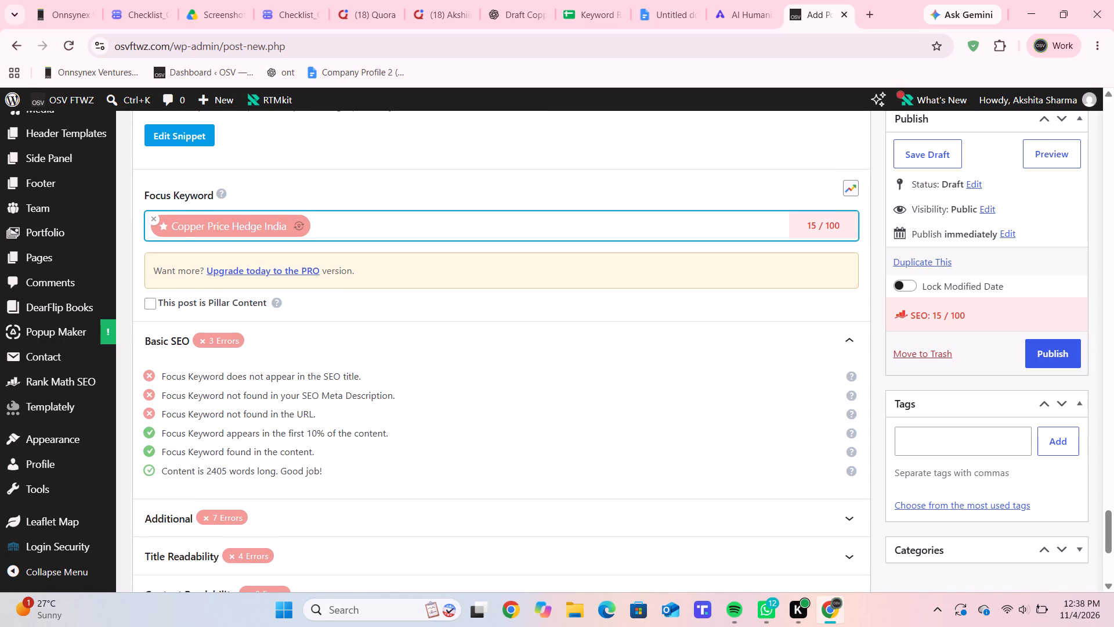
scroll(227, 418, "right", 1)
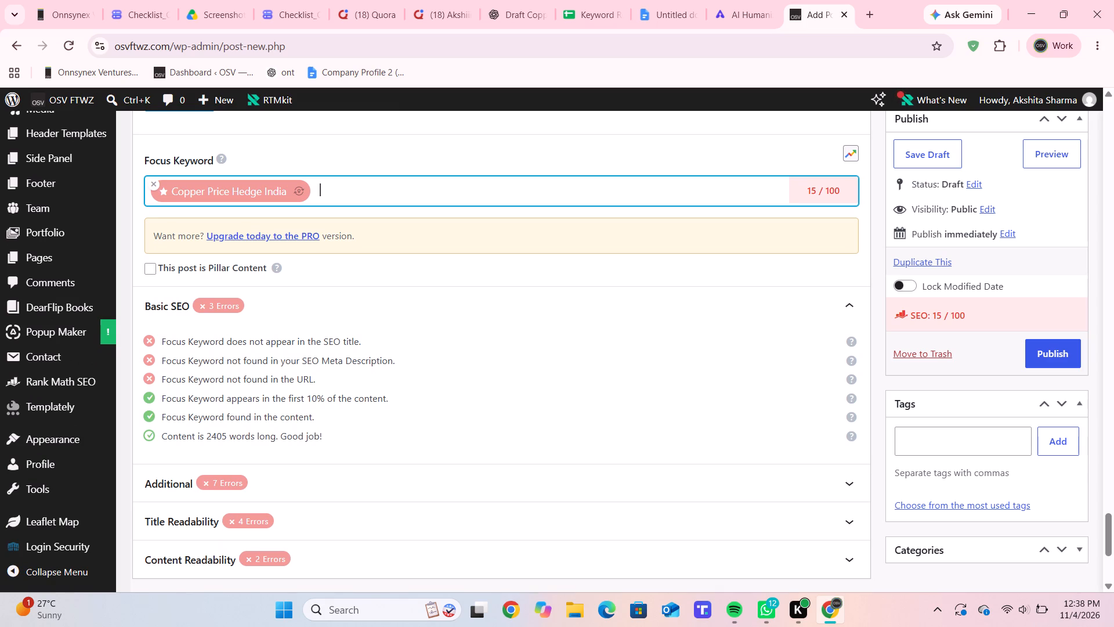
scroll(227, 418, "down", 1)
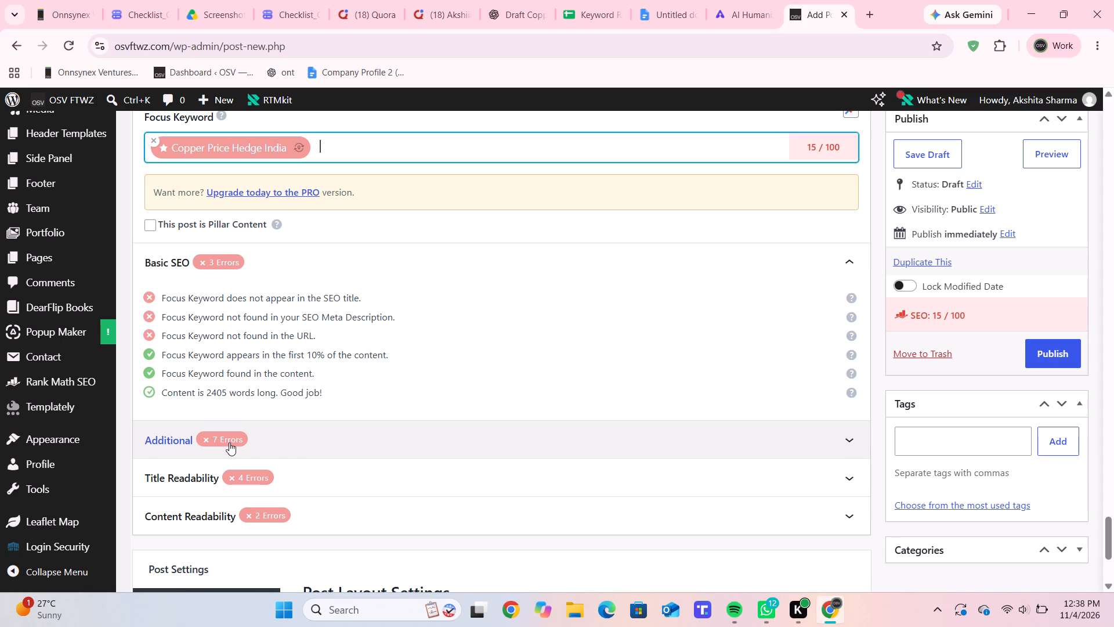
left_click(229, 442)
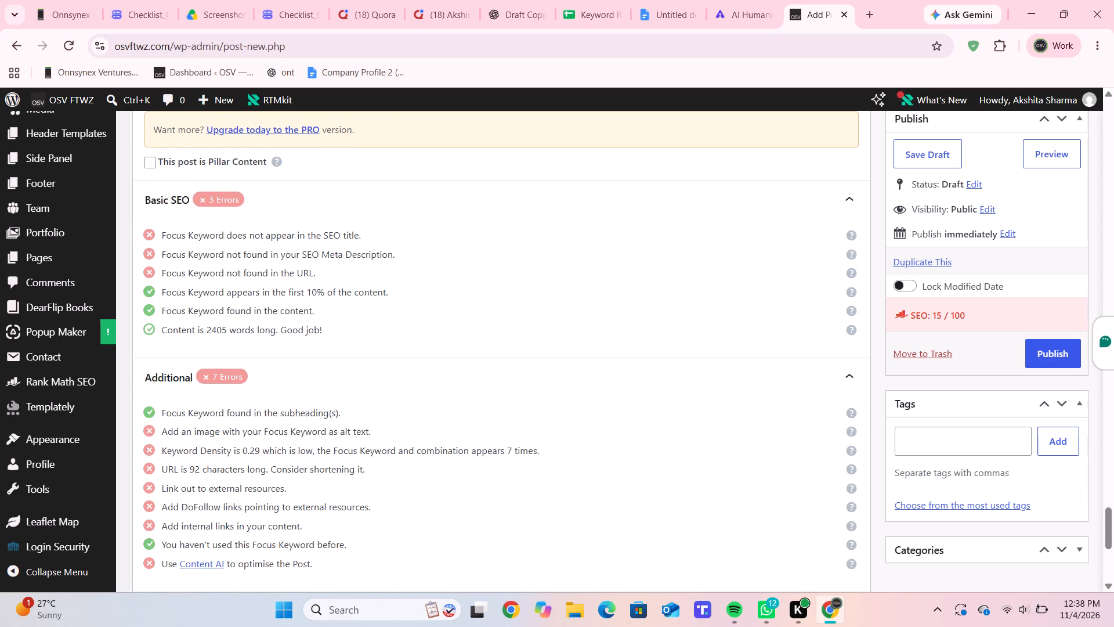
Review the Rank Math Basic SEO and Additional checks and the readability sections beneath them.
scroll(238, 474, "down", 9)
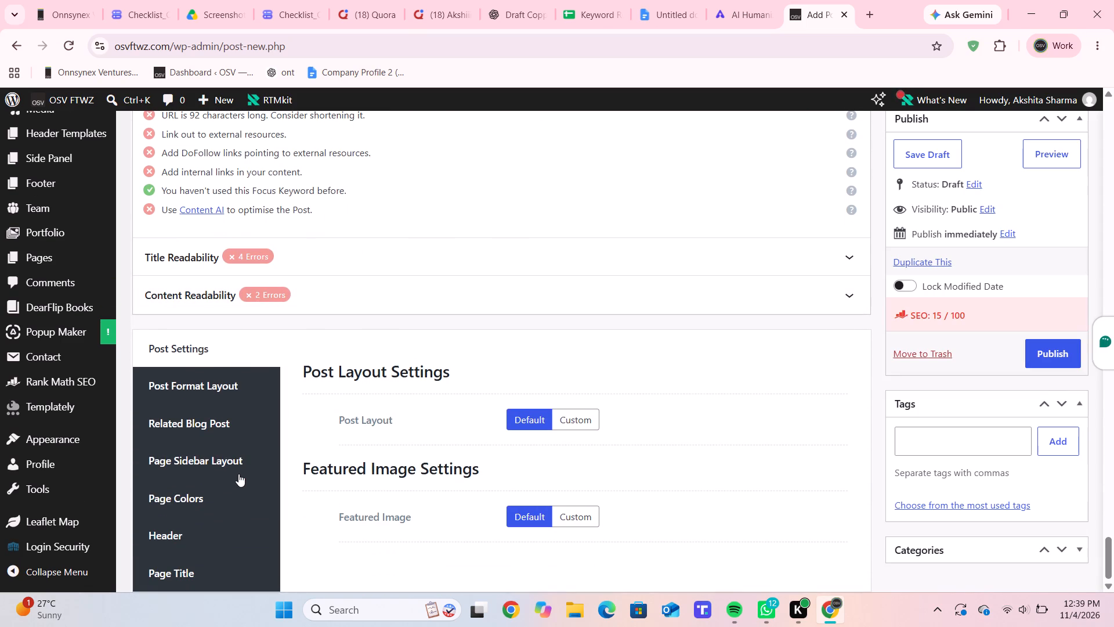
scroll(238, 474, "up", 4)
scroll(261, 410, "up", 3)
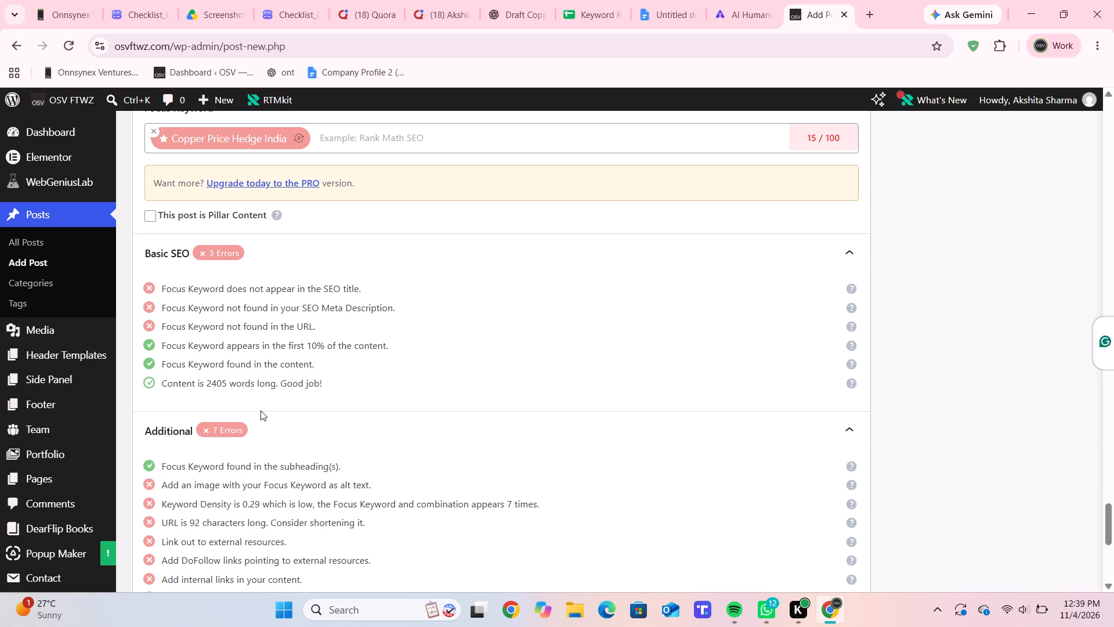
scroll(261, 410, "up", 5)
scroll(261, 410, "down", 3)
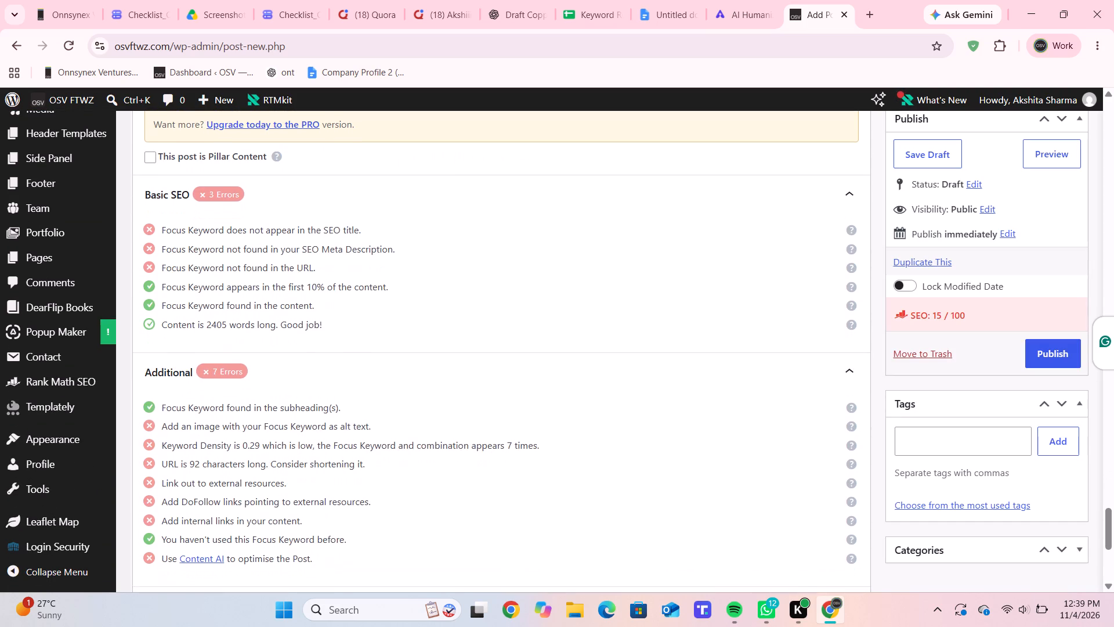
scroll(261, 410, "down", 3)
Read back through the closing sections of the post body for places to use the focus keyword.
scroll(261, 410, "up", 6)
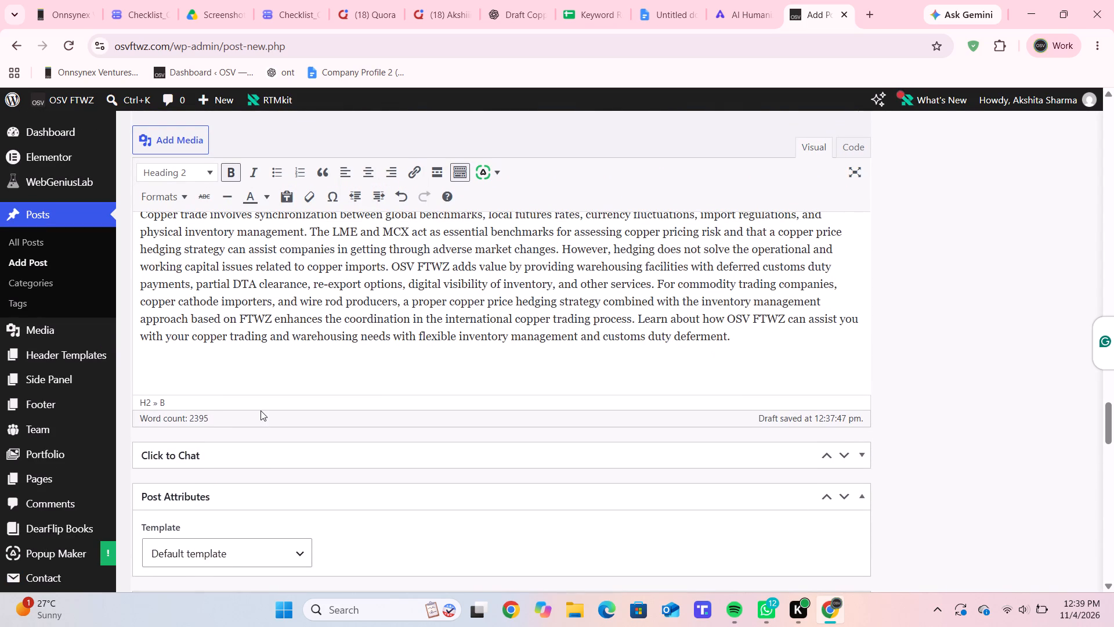
scroll(261, 410, "up", 7)
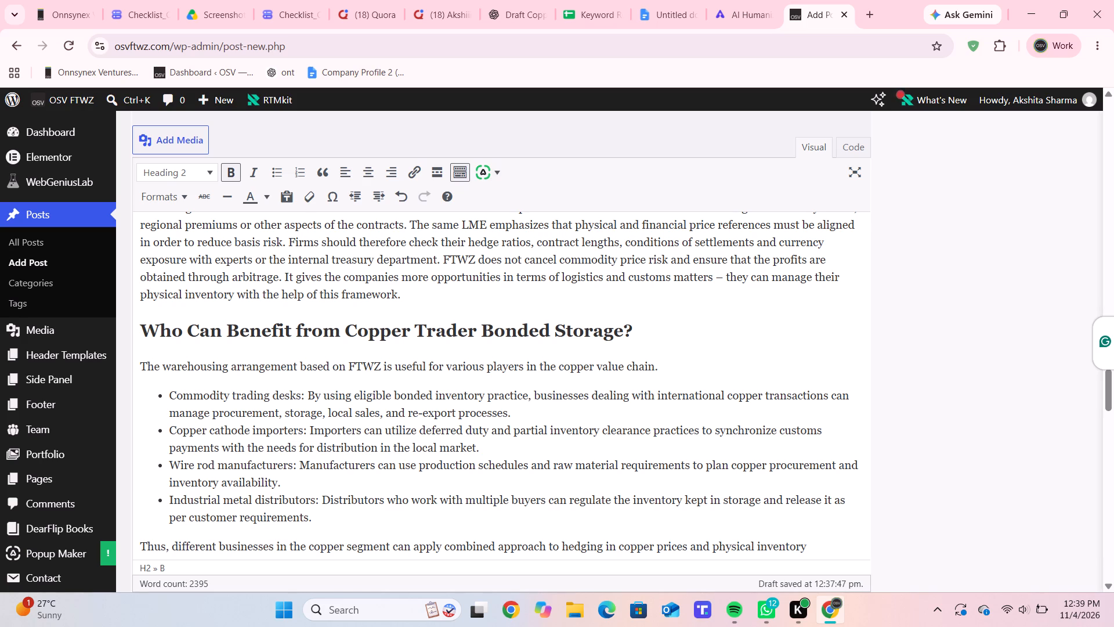
scroll(448, 514, "right", 2)
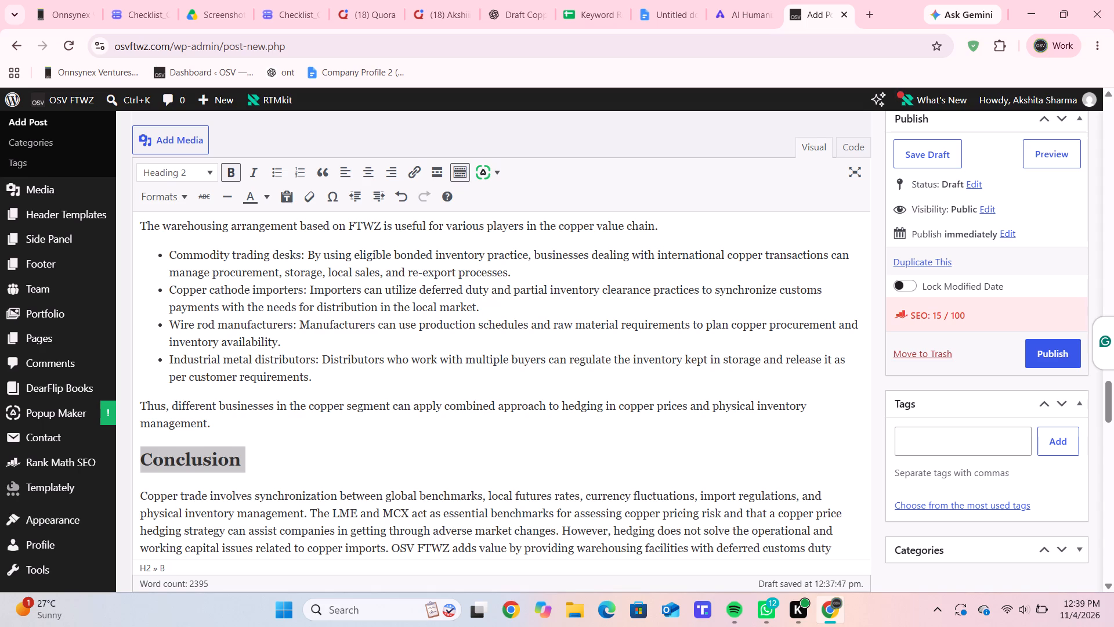
scroll(415, 615, "down", 2)
scroll(446, 469, "down", 2)
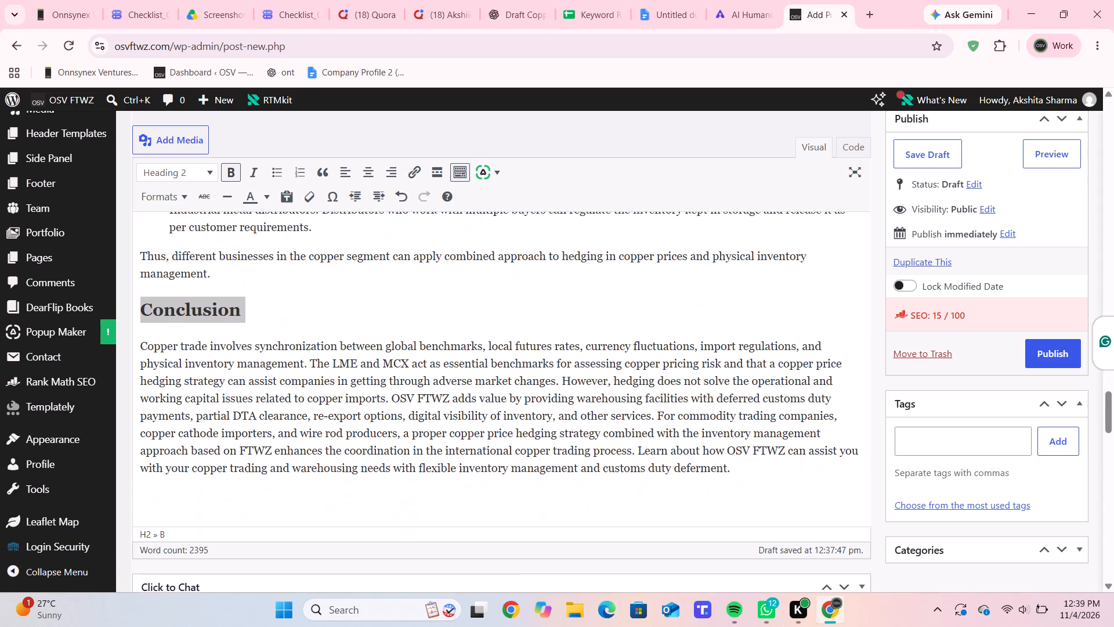
scroll(446, 469, "down", 1)
scroll(446, 469, "up", 5)
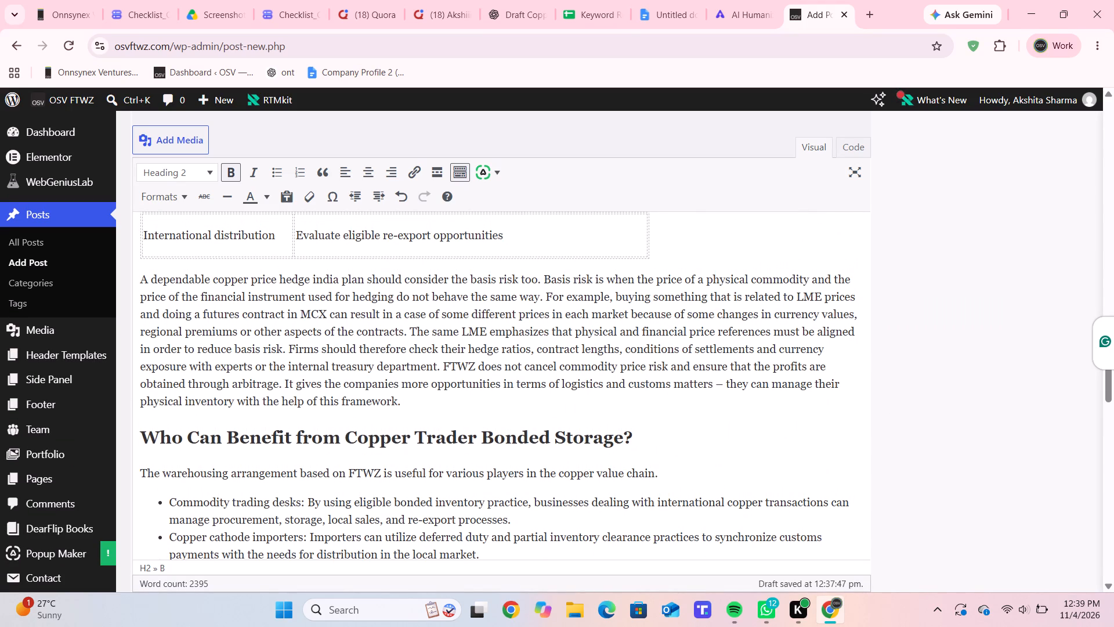
scroll(446, 469, "right", 2)
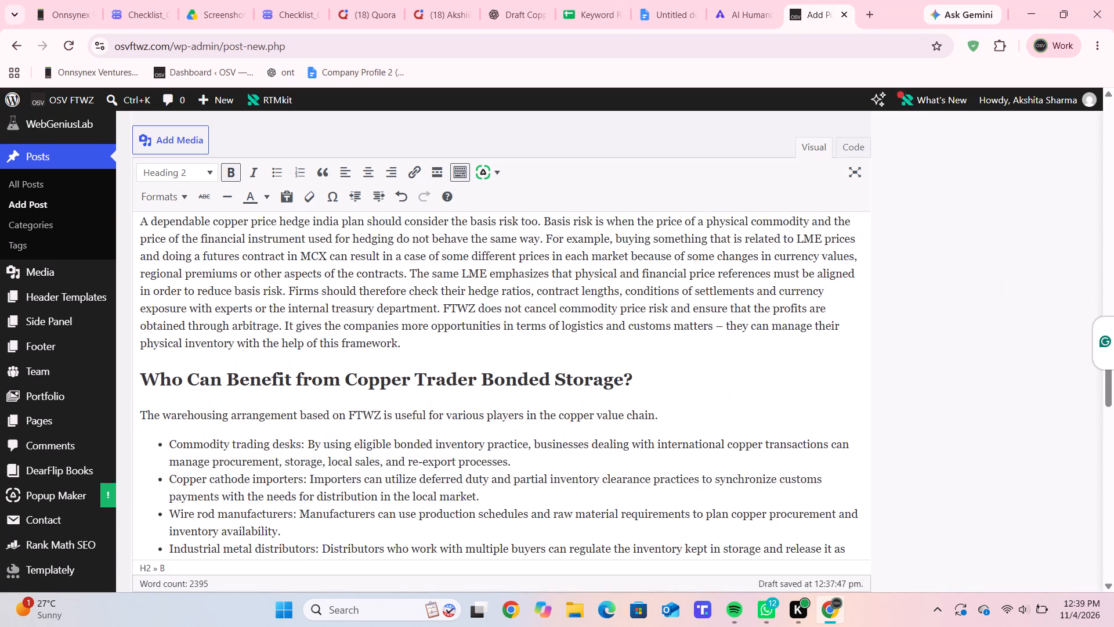
scroll(446, 469, "right", 1)
Change "Copper Price Hedging" to "Copper Price Hedge India" in the heading about combining it with FTWZ Inventory Planning.
scroll(446, 469, "up", 5)
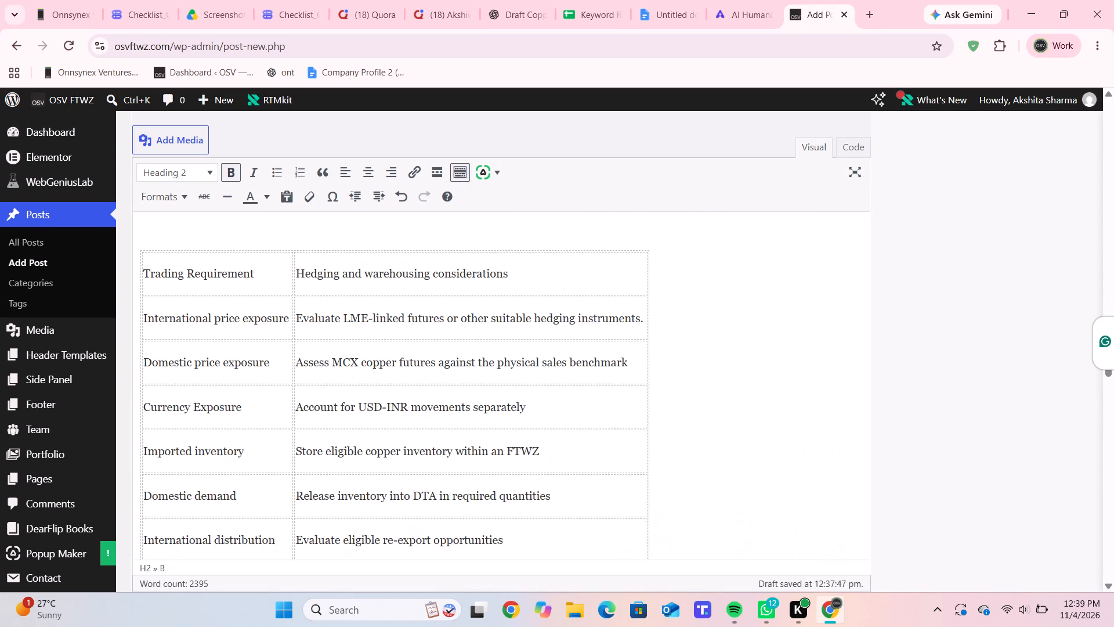
scroll(446, 469, "up", 2)
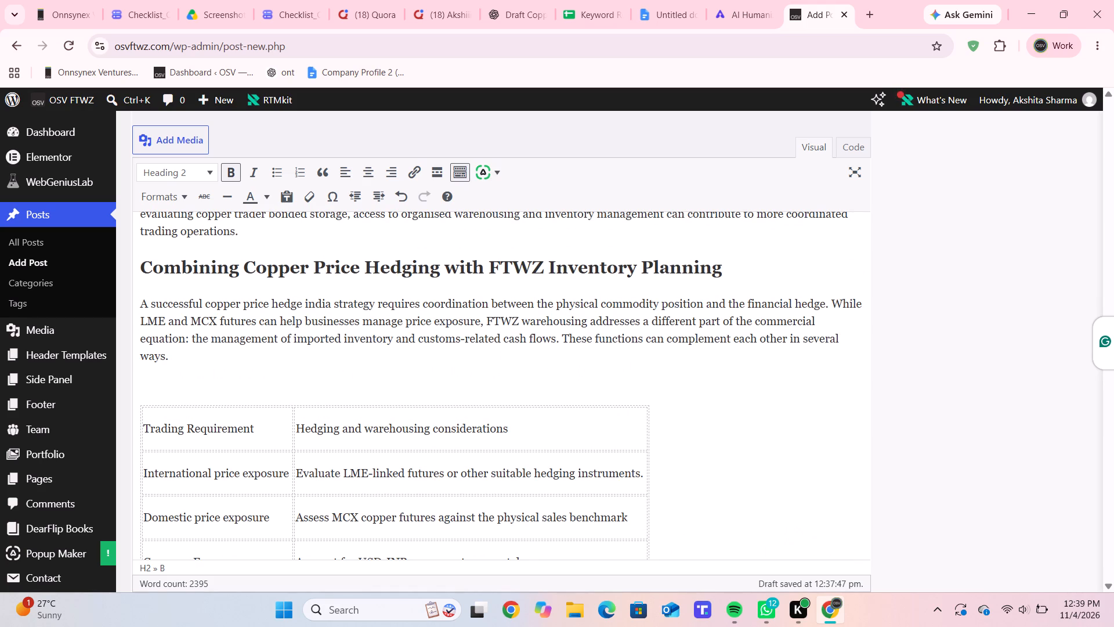
left_click(439, 278)
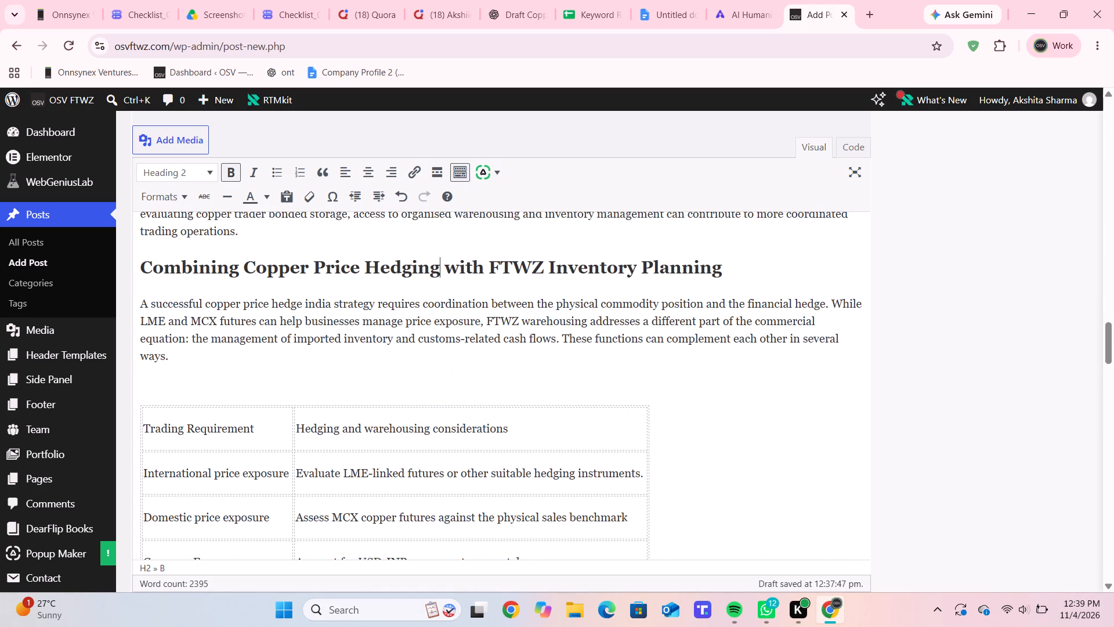
key("BackSpace")
key("BackSpace")
key("BackSpace")
key("BackSpace")
type("ge")
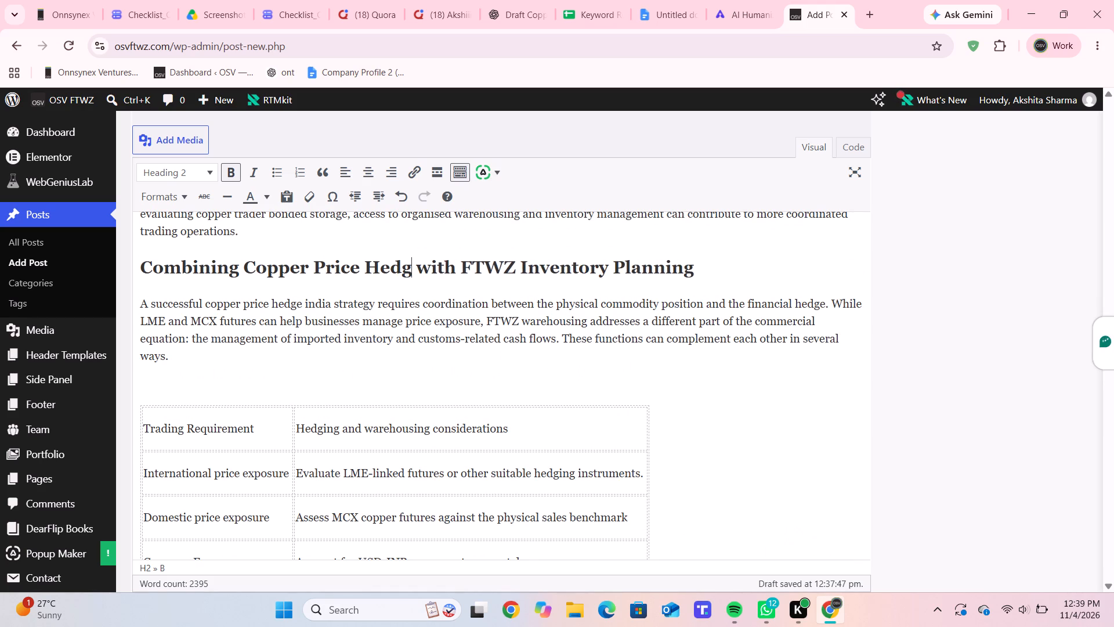
key("space")
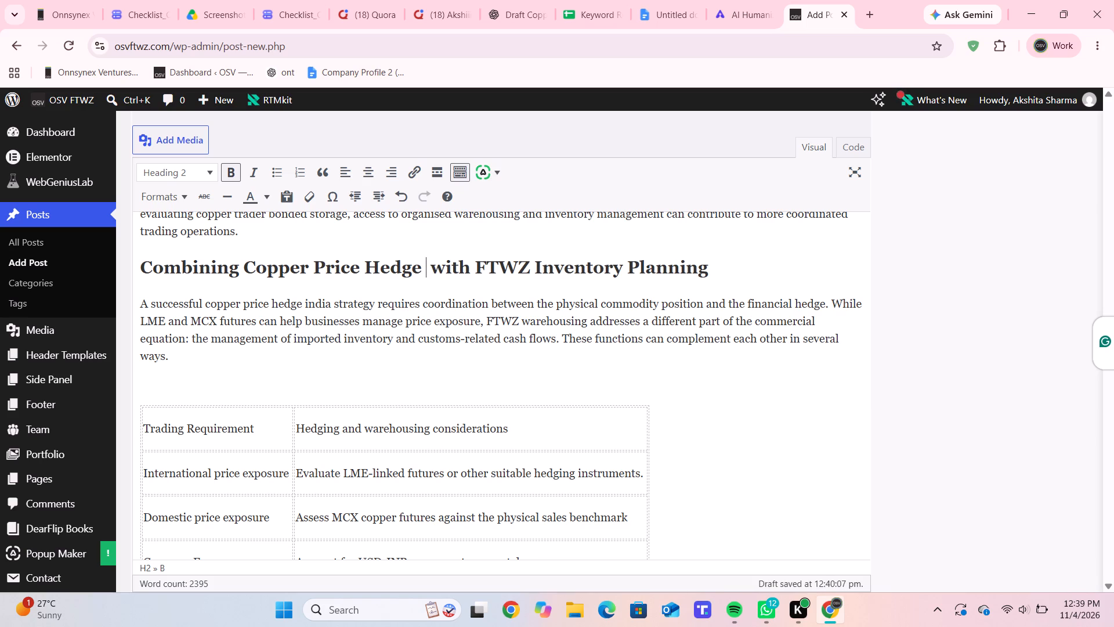
type("In")
type("dia")
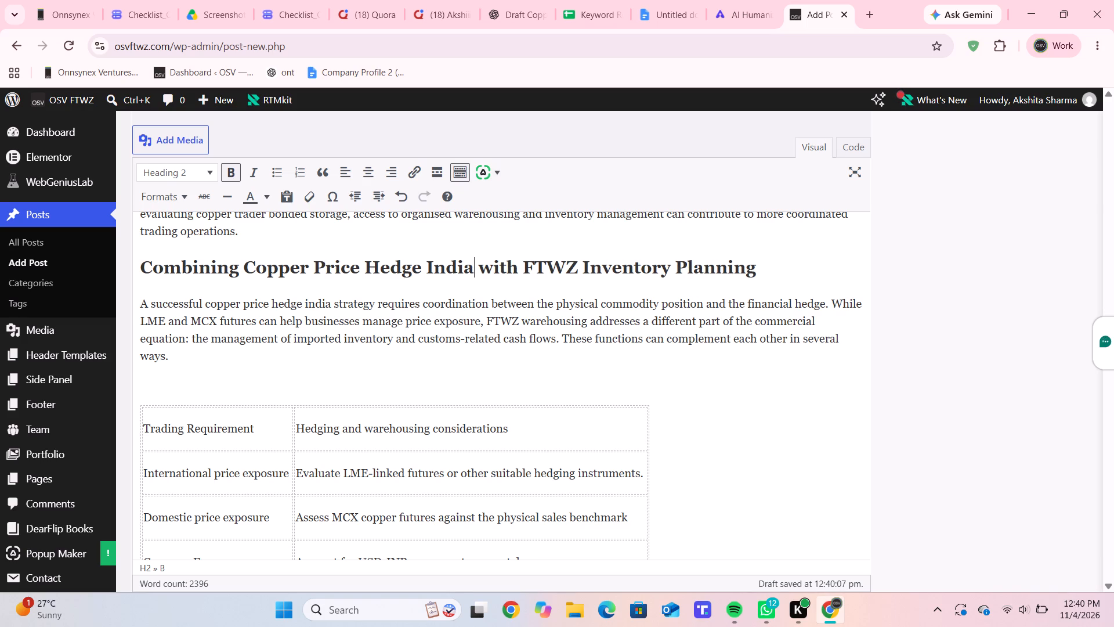
Remove the blank line above the Trading Requirement table.
scroll(475, 383, "up", 1)
left_click(428, 405)
key("BackSpace")
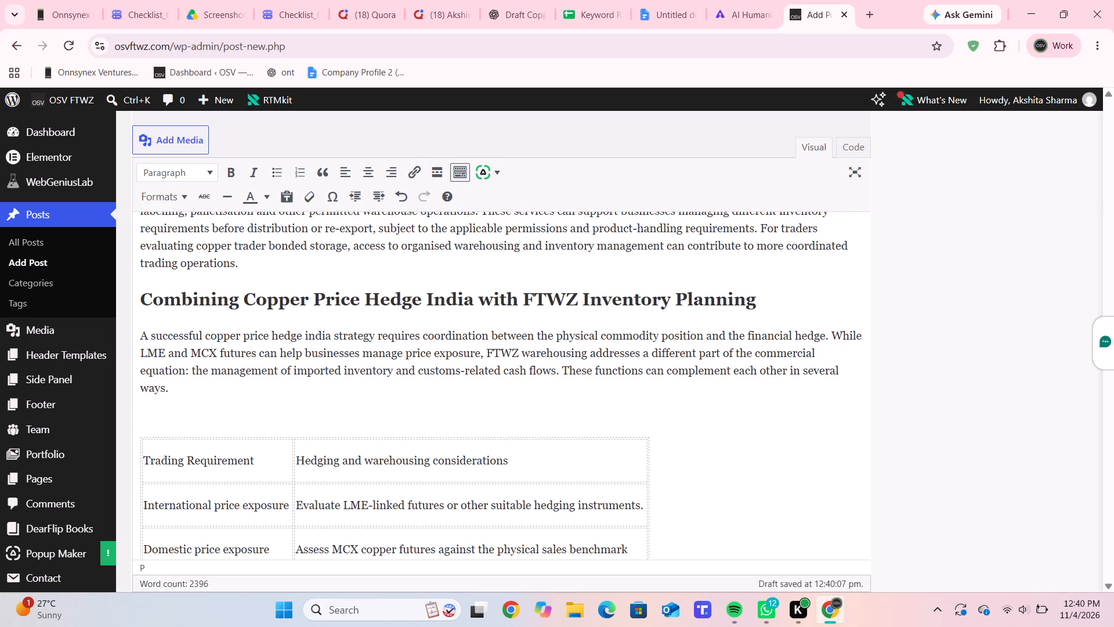
Search the page for "copper" and capitalise "India" in the paragraph beginning "A successful copper price hedge".
scroll(428, 405, "up", 1)
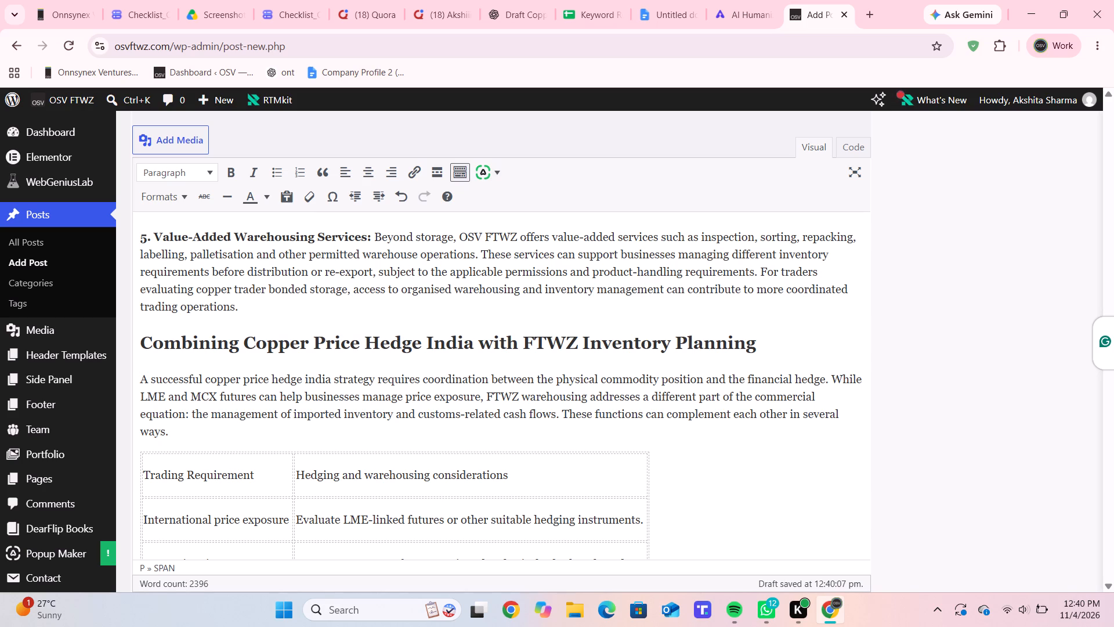
key("ctrl+f")
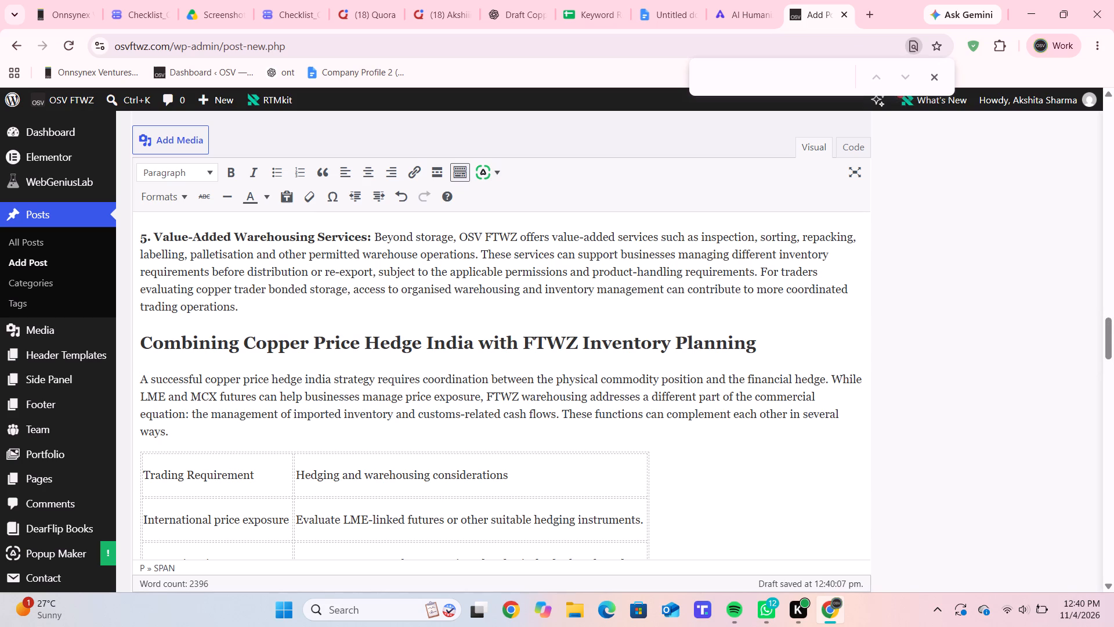
type("copp")
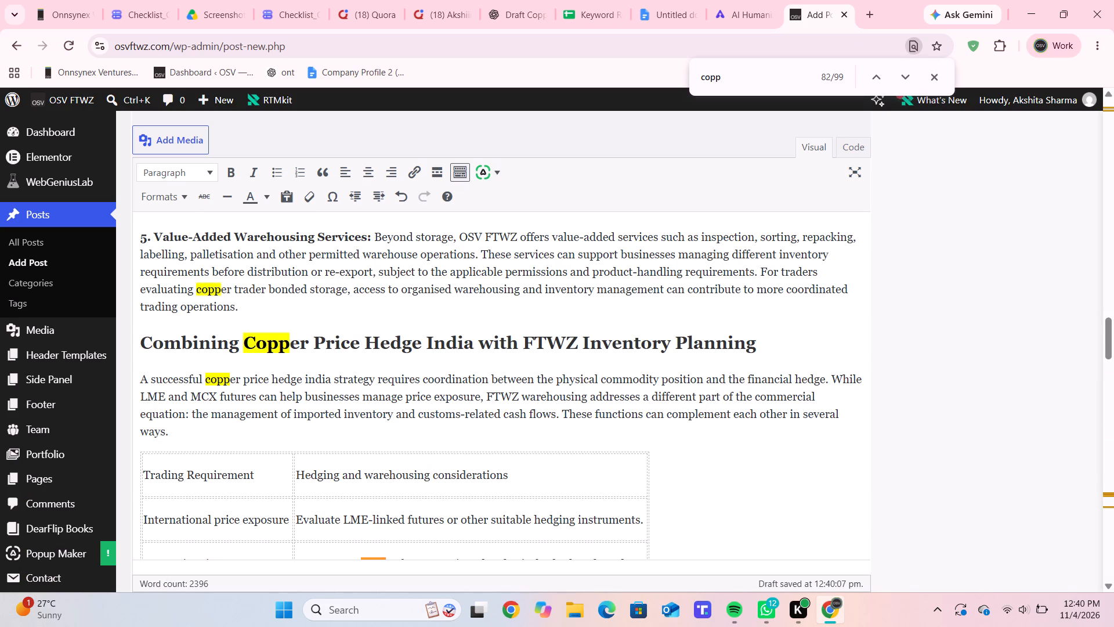
type("er")
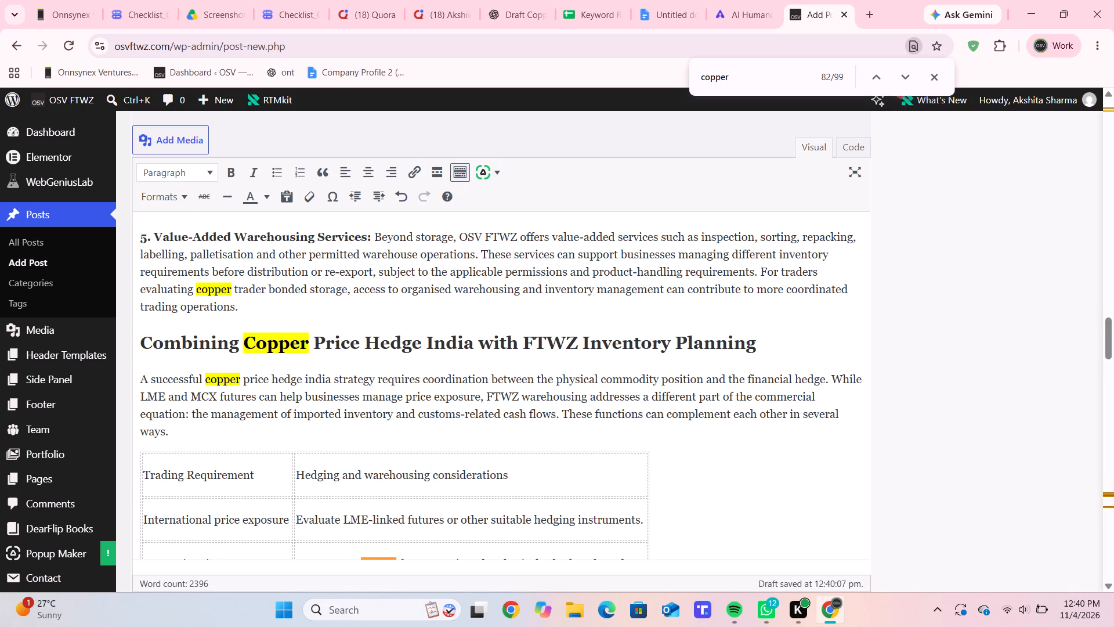
left_click(310, 379)
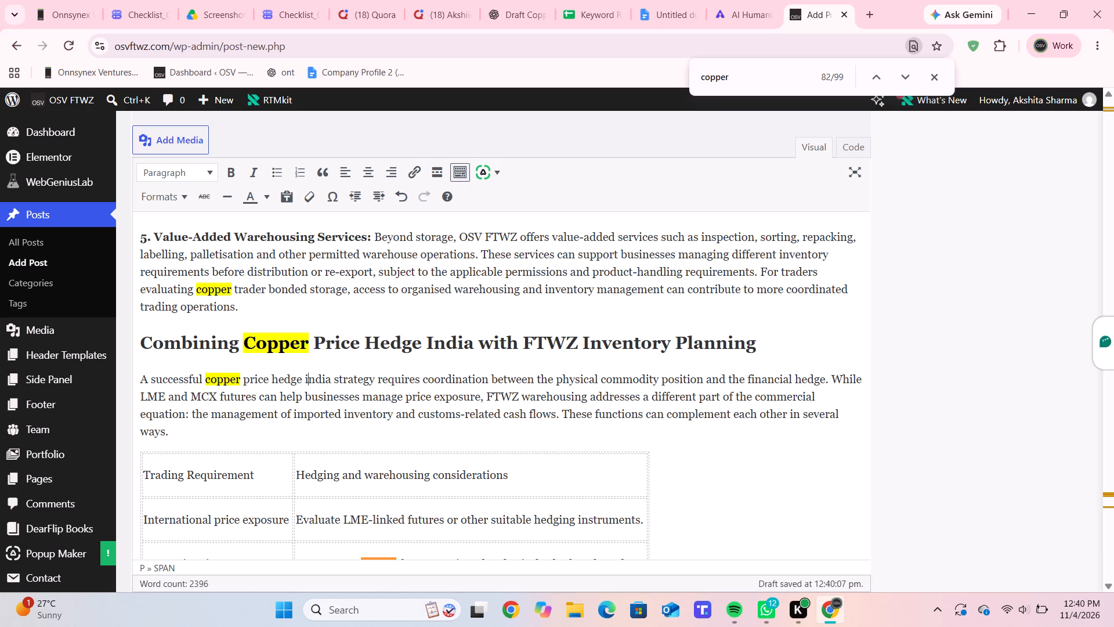
key("BackSpace")
key("shift+i")
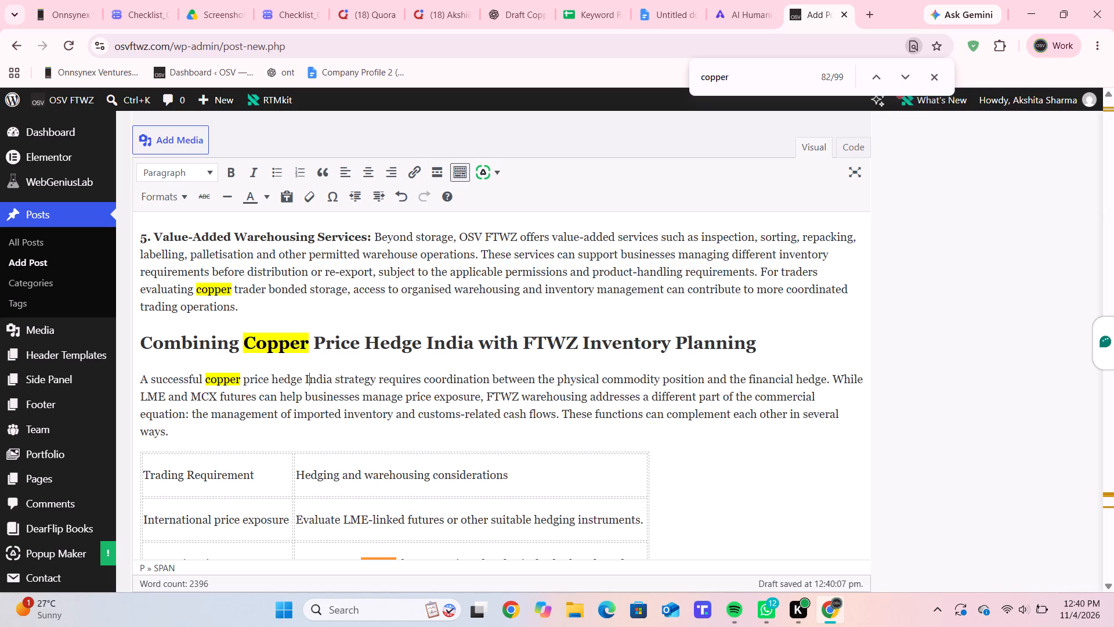
Capitalise "India" in the paragraph beginning "A dependable copper price hedge" below the Trading Requirement table.
scroll(406, 475, "down", 2)
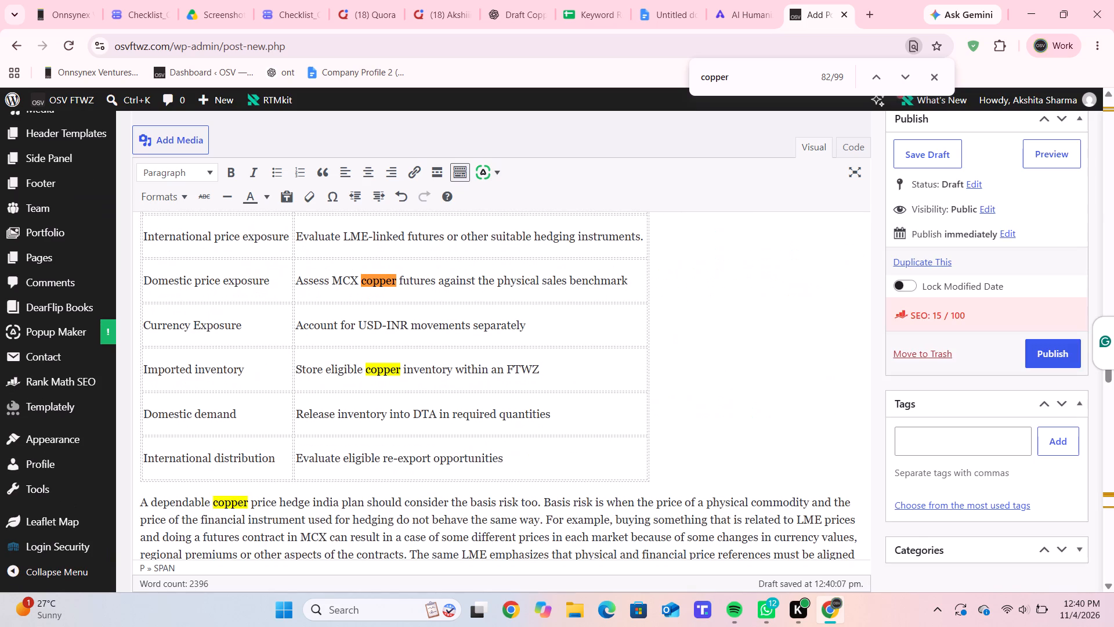
scroll(406, 475, "down", 2)
left_click(317, 481)
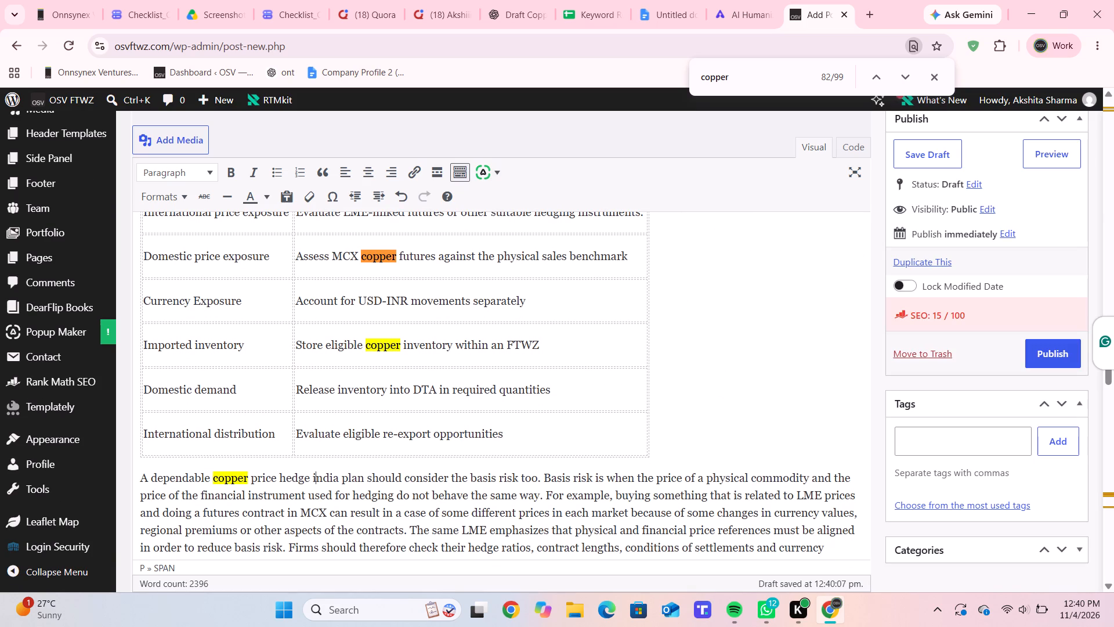
key("BackSpace")
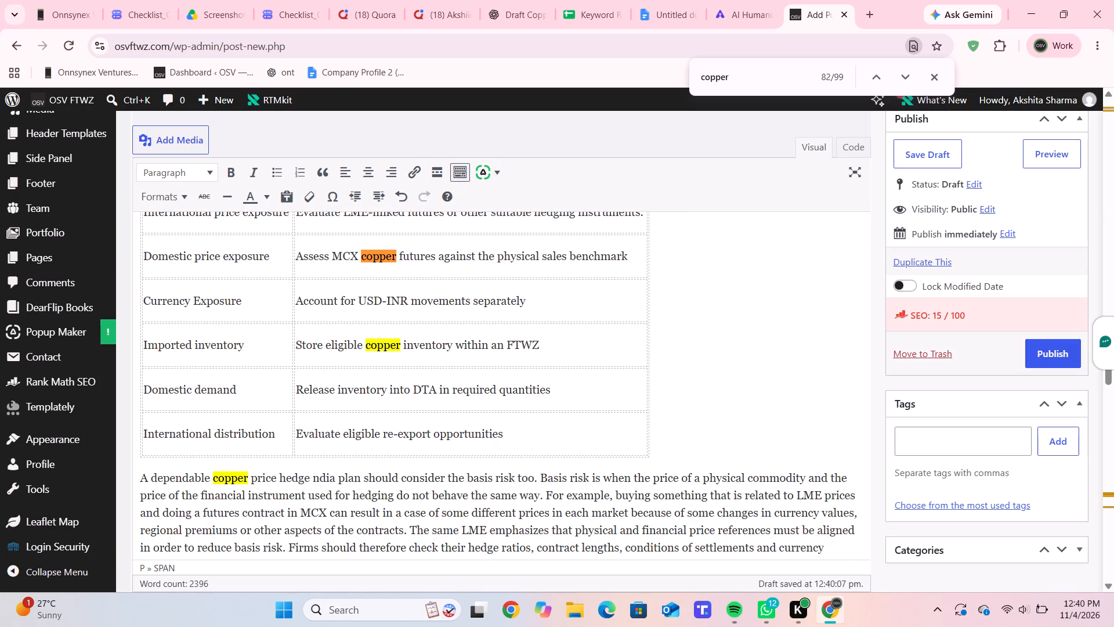
key("shift+i")
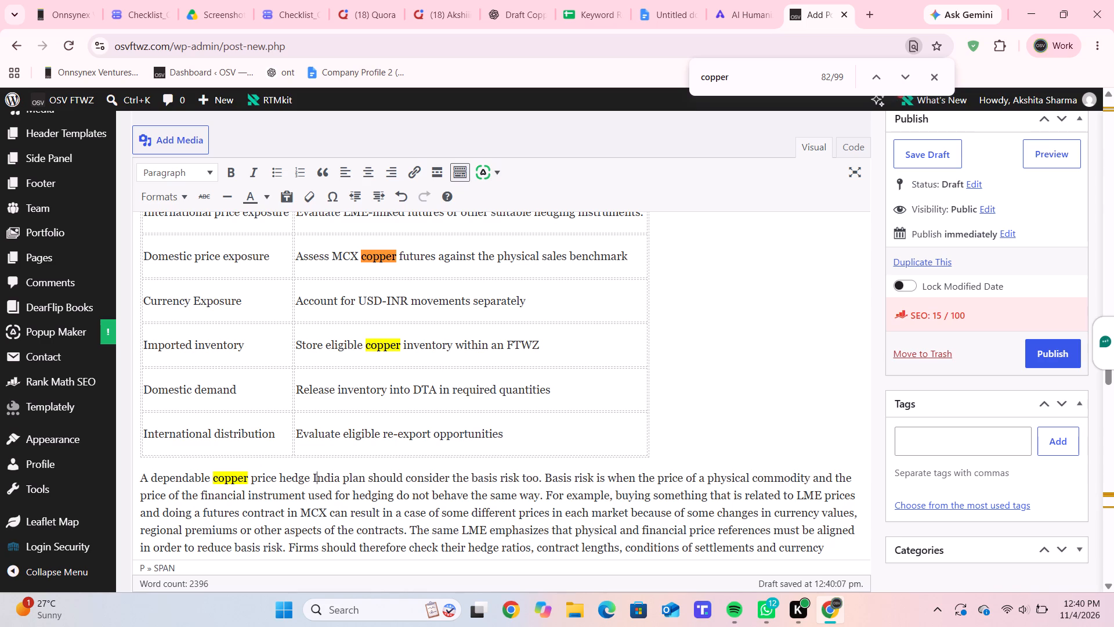
Insert "India" after "copper price hedging" in the second sentence of the Conclusion paragraph.
scroll(317, 481, "down", 1)
scroll(312, 534, "down", 1)
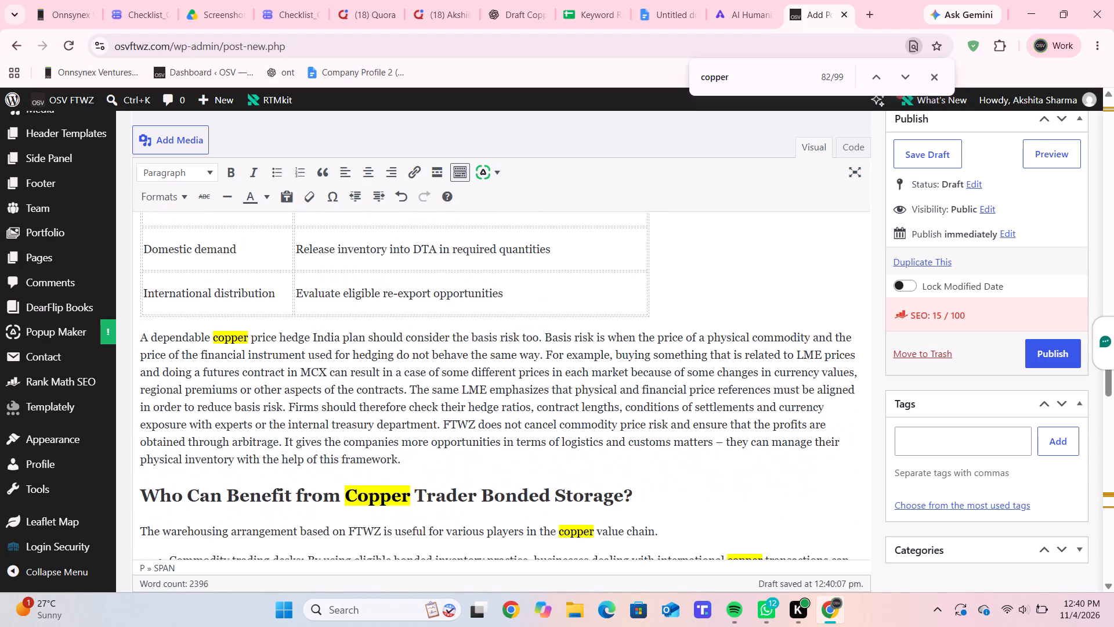
scroll(312, 534, "down", 3)
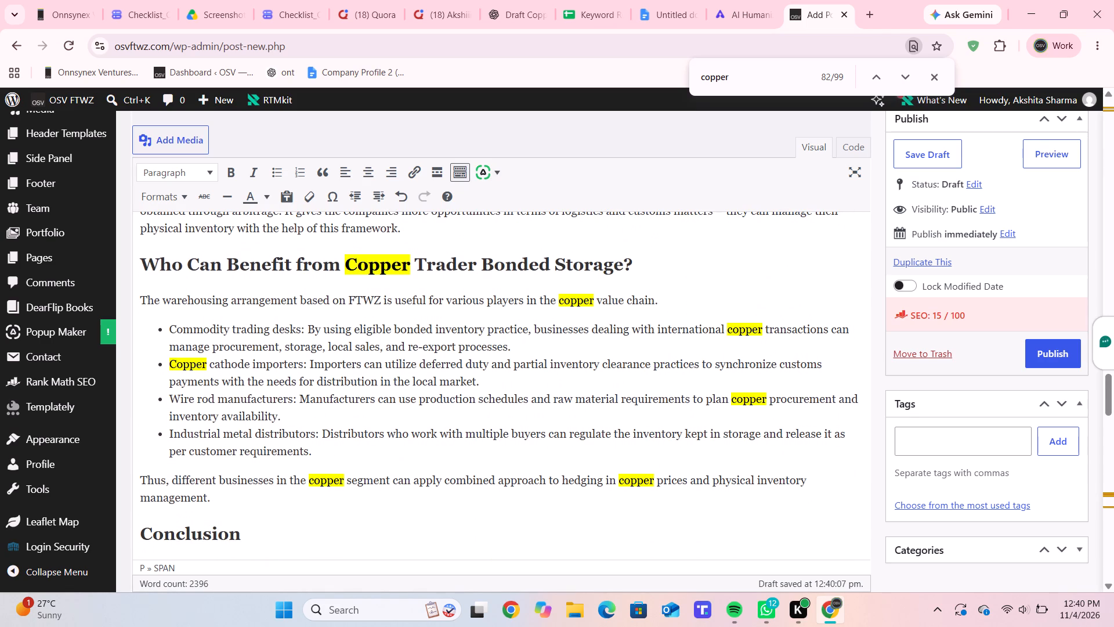
scroll(425, 514, "down", 1)
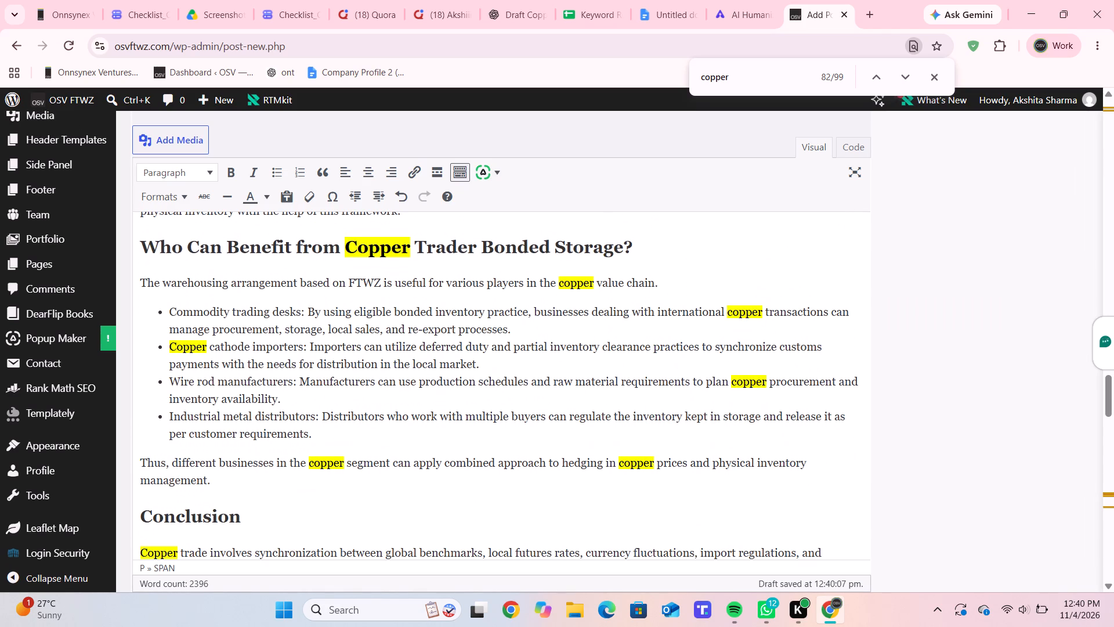
scroll(425, 514, "down", 2)
left_click(425, 514)
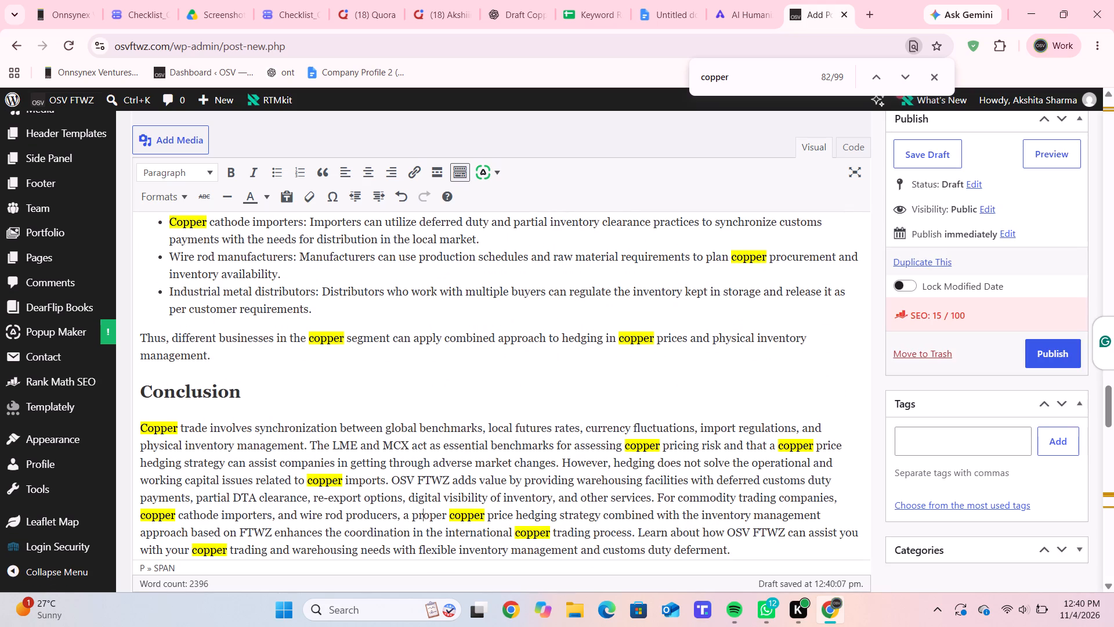
left_click(179, 459)
key("space")
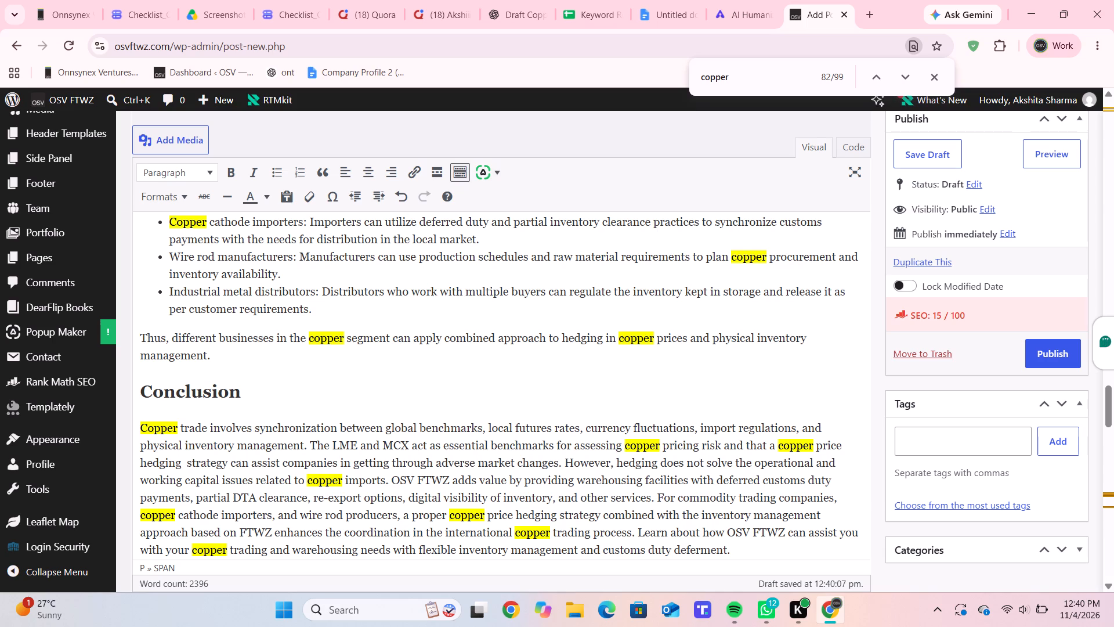
key("shift+i")
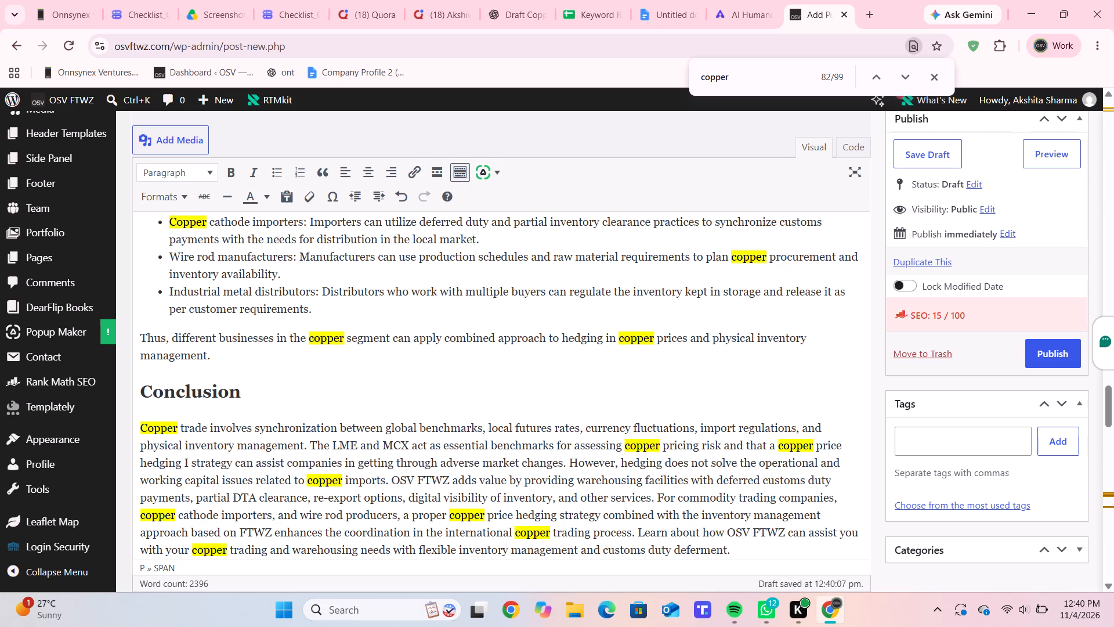
type("ndia")
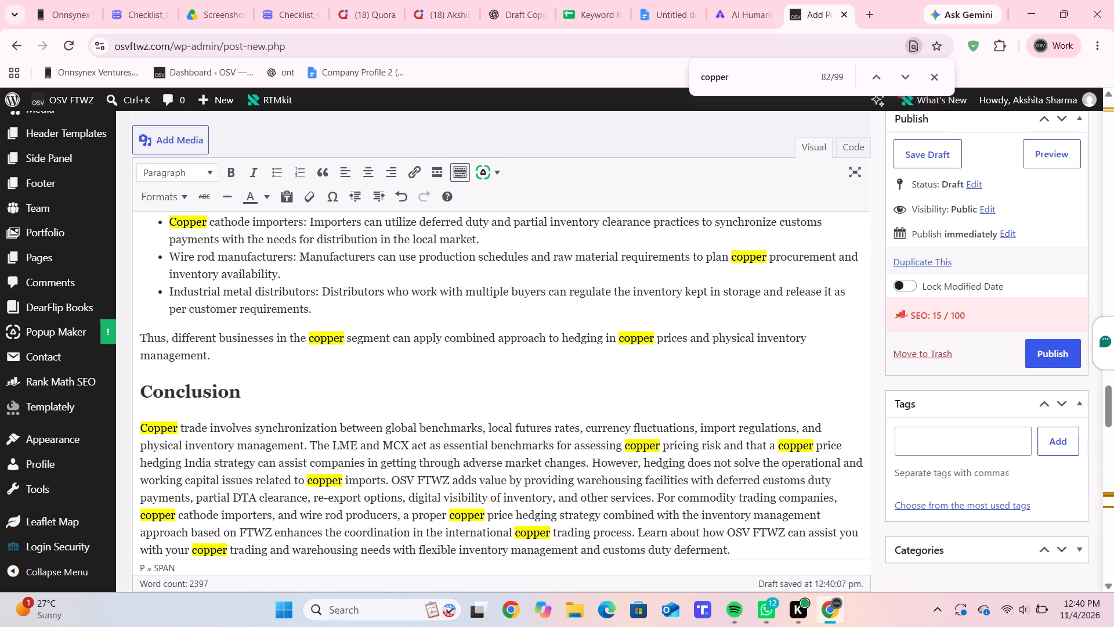
Change the keyword phrase after "a proper" in the Conclusion paragraph to "copper price hedge India".
scroll(406, 549, "down", 2)
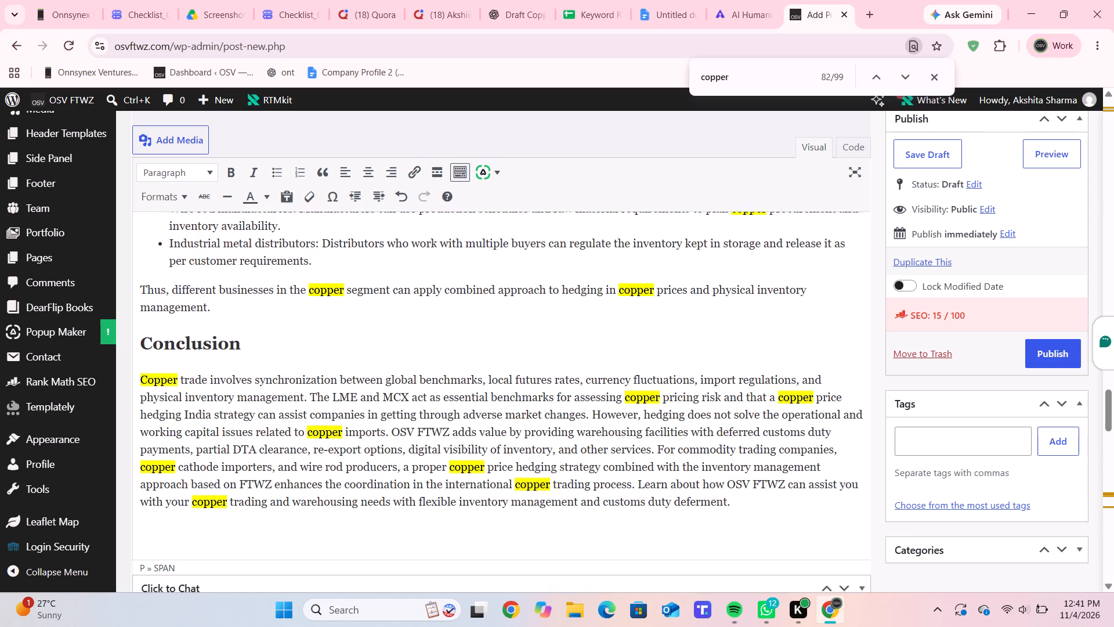
scroll(406, 549, "down", 3)
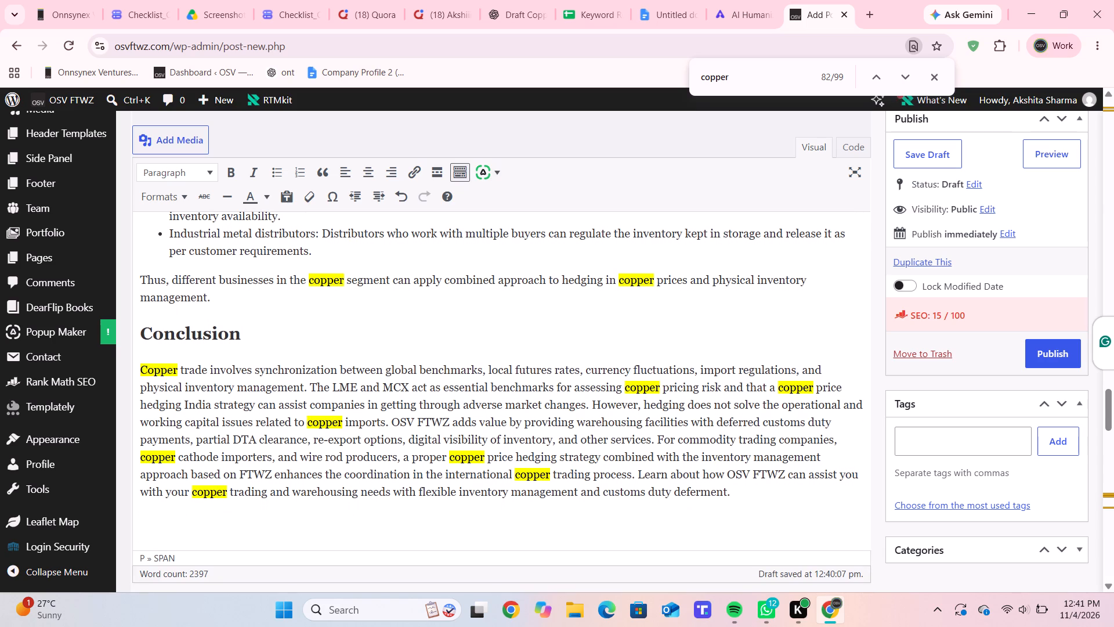
scroll(406, 549, "down", 1)
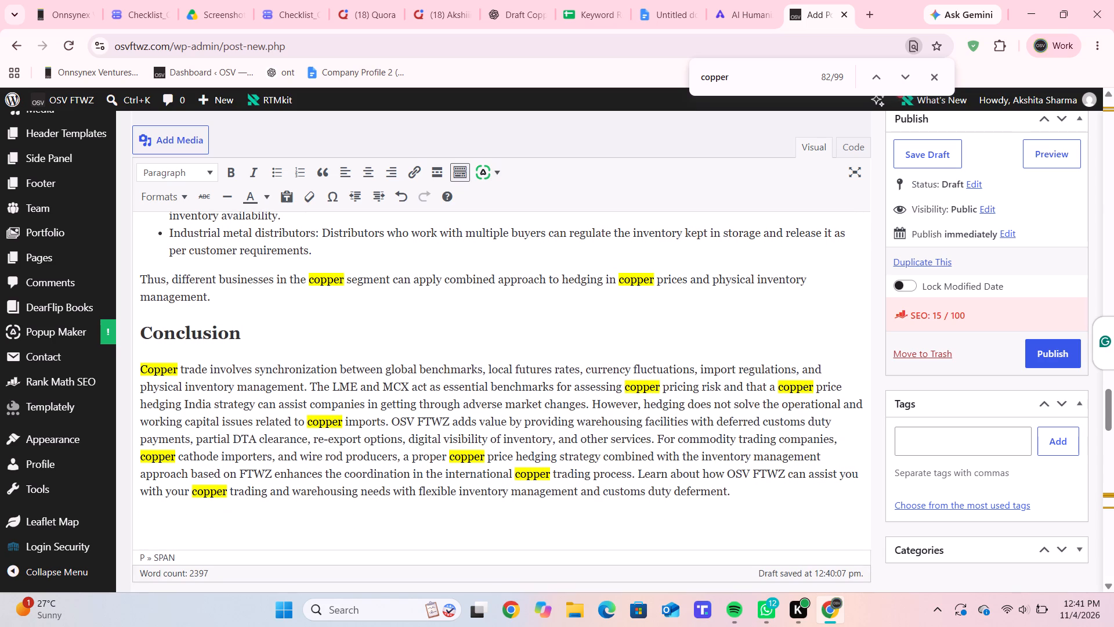
scroll(406, 549, "down", 2)
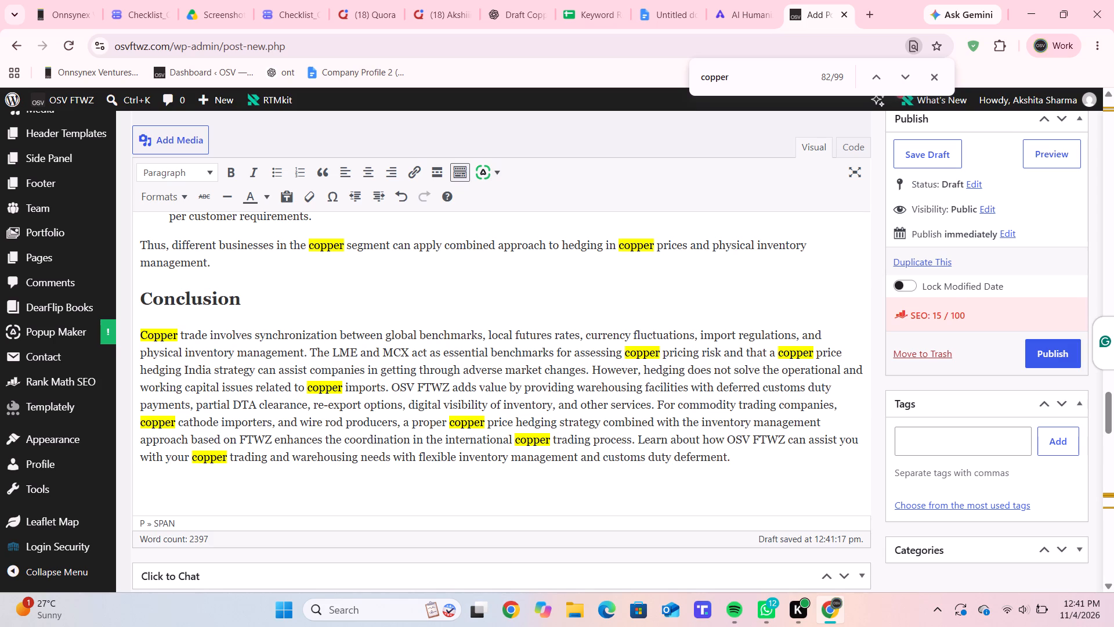
left_click(555, 421)
key("BackSpace")
key("BackSpace")
key("BackSpace")
type("e")
key("space")
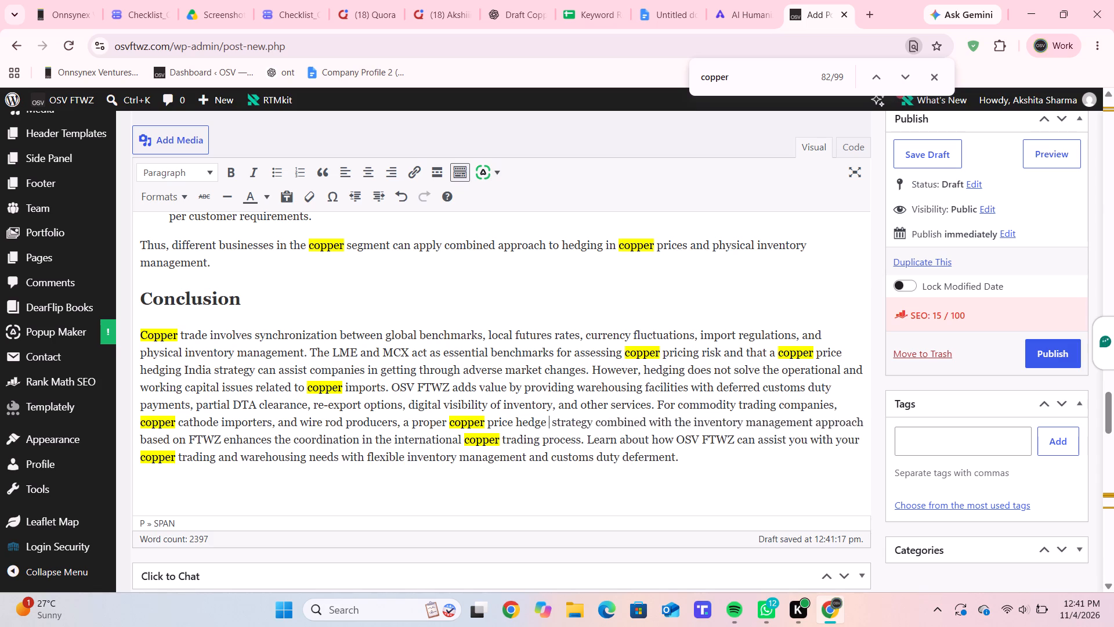
type("In")
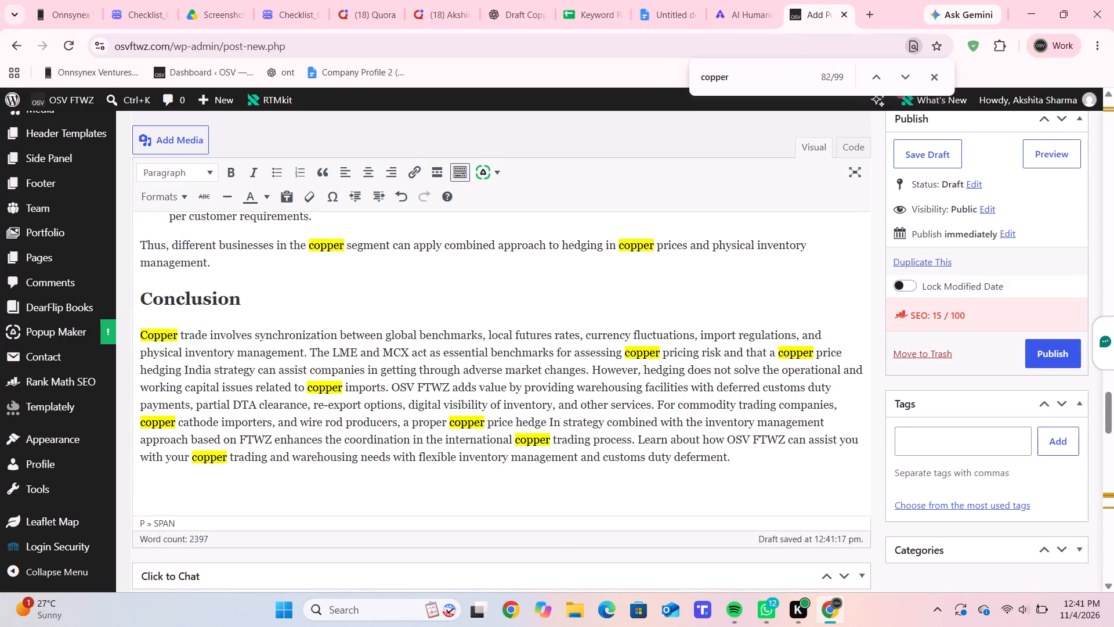
type("dia")
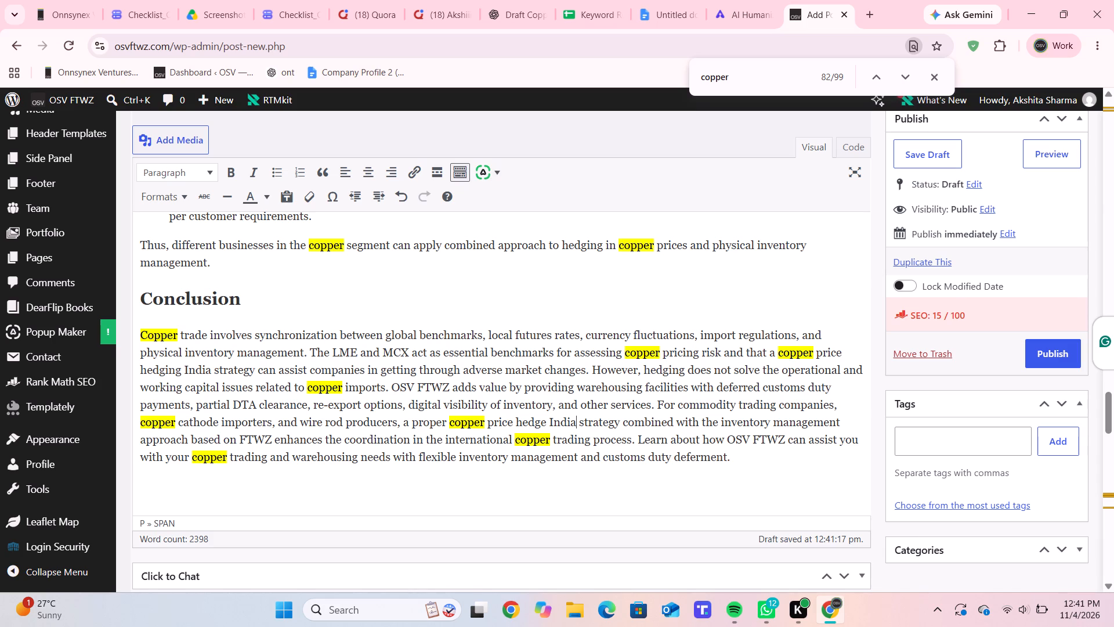
Change the keyword phrase after "As for important matters" in the Copper Cathode Import Duty section to "copper price hedge India".
scroll(621, 317, "up", 3)
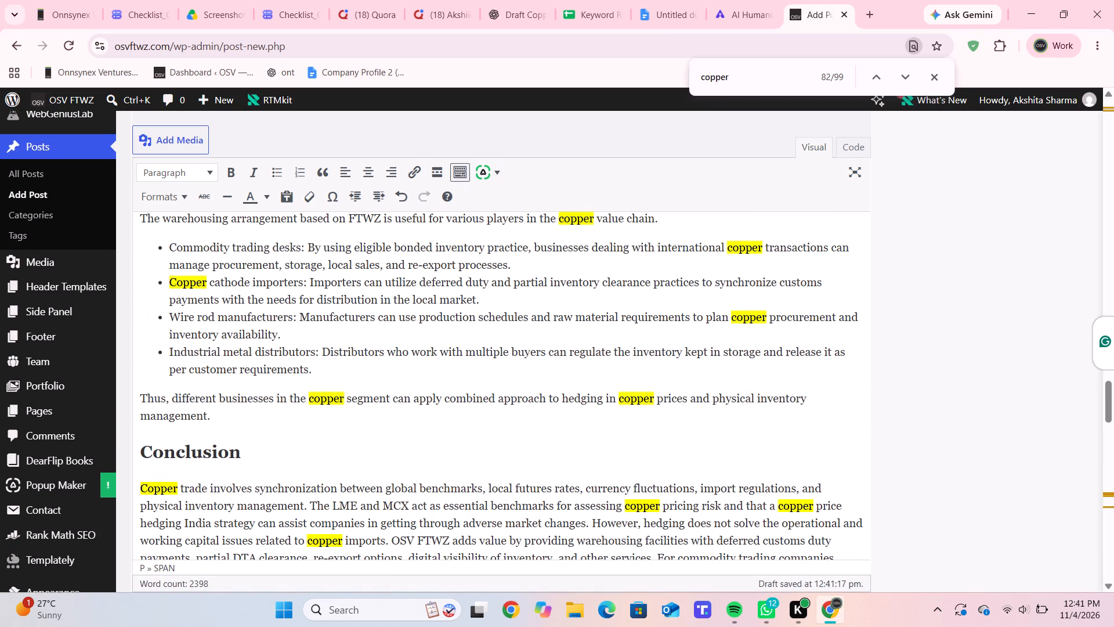
scroll(621, 317, "up", 3)
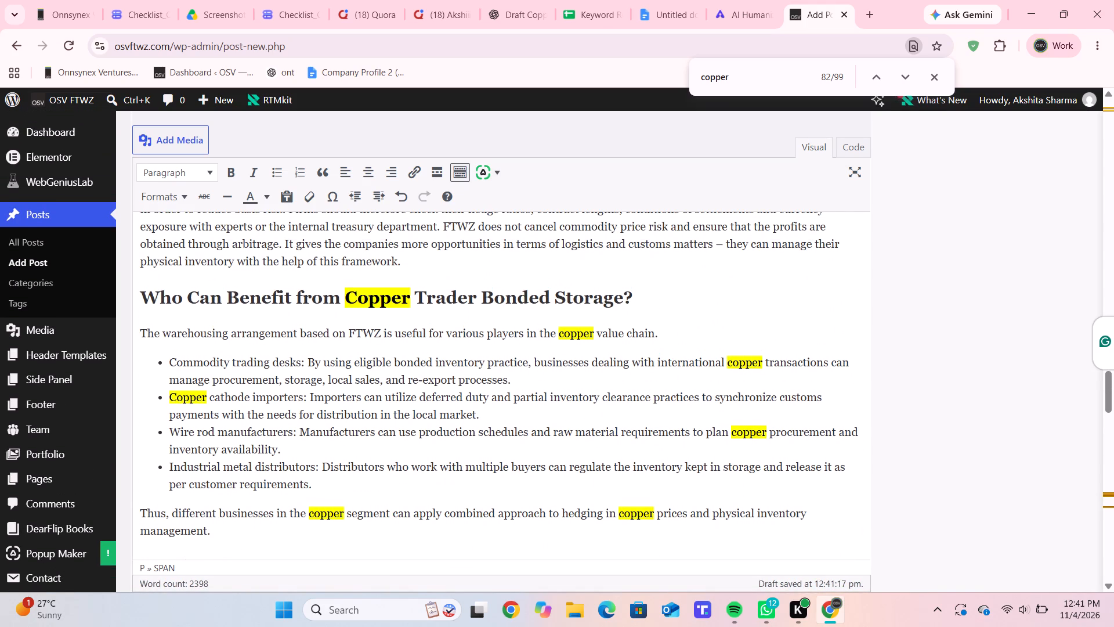
scroll(621, 317, "up", 1)
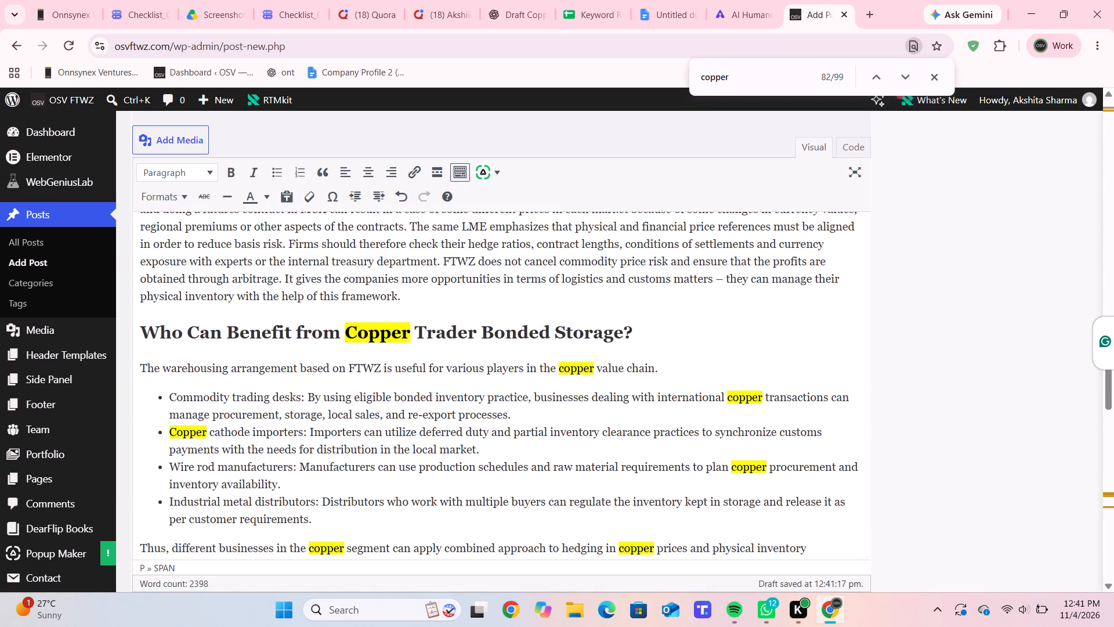
scroll(621, 317, "up", 4)
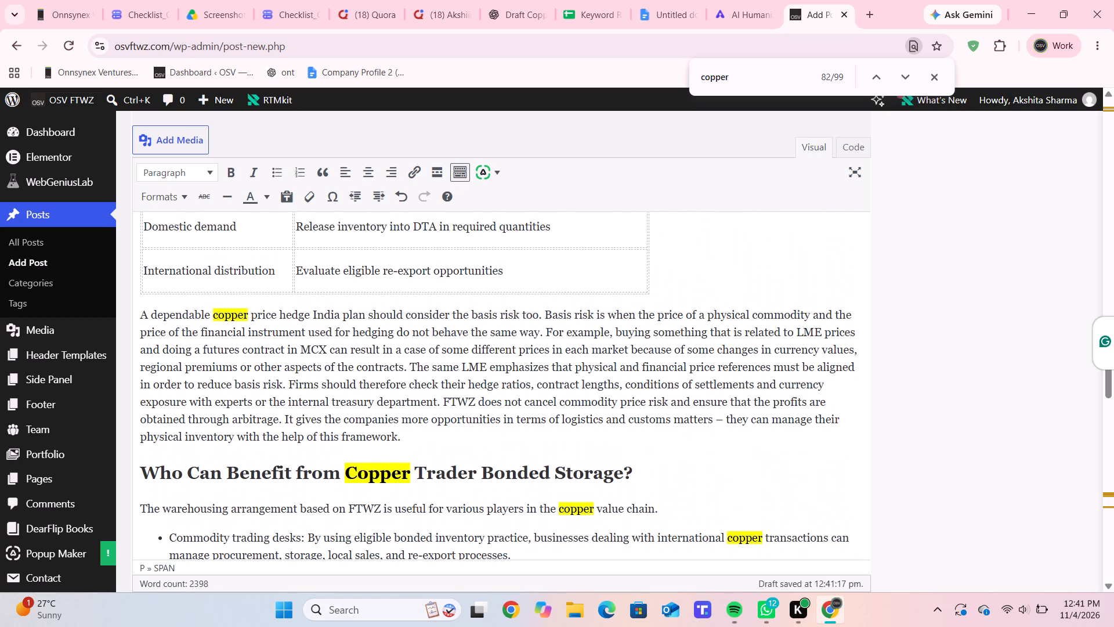
scroll(621, 317, "up", 1)
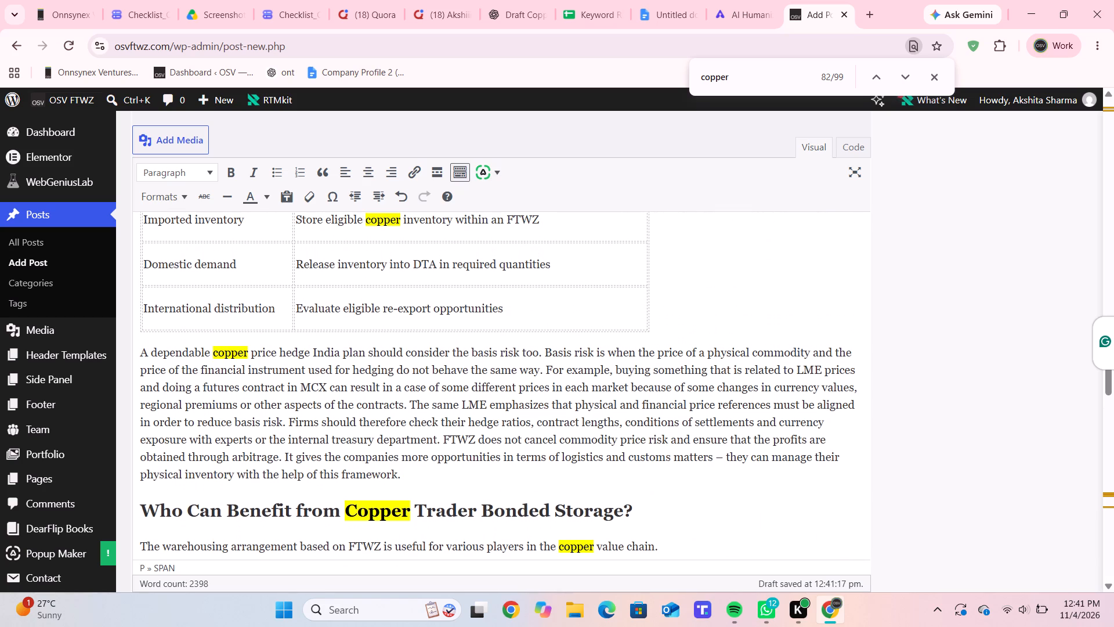
scroll(577, 369, "up", 3)
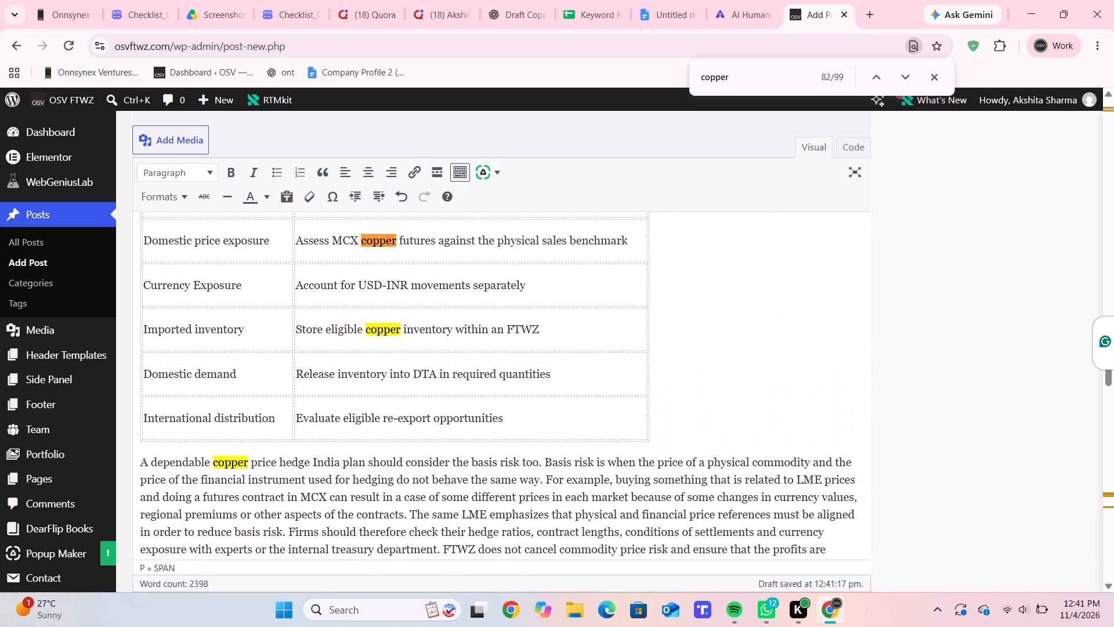
scroll(577, 369, "up", 1)
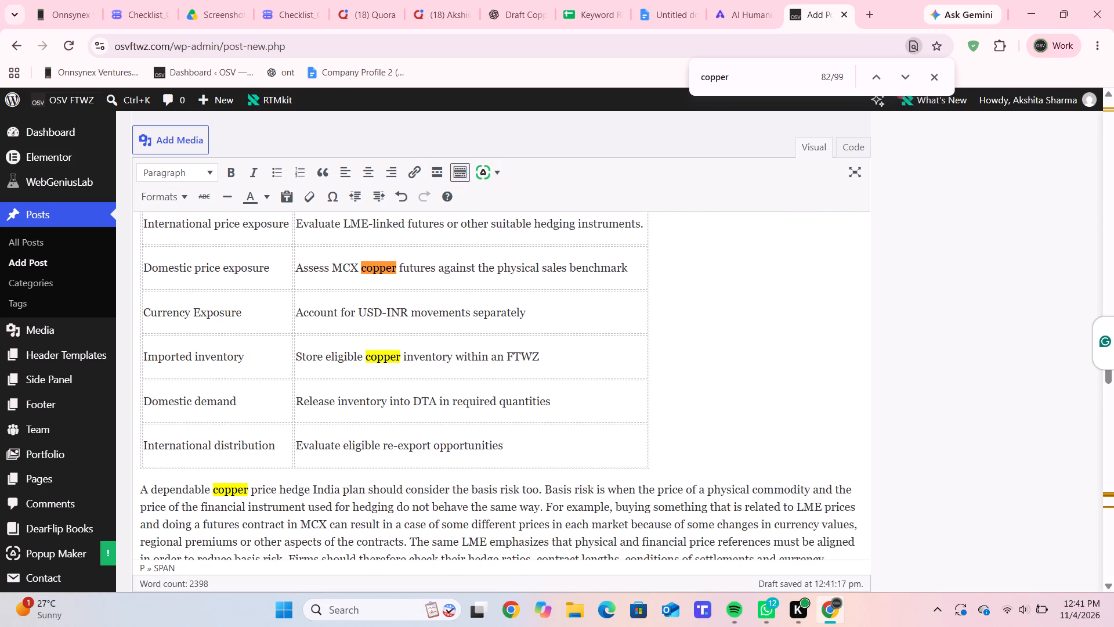
scroll(577, 369, "up", 5)
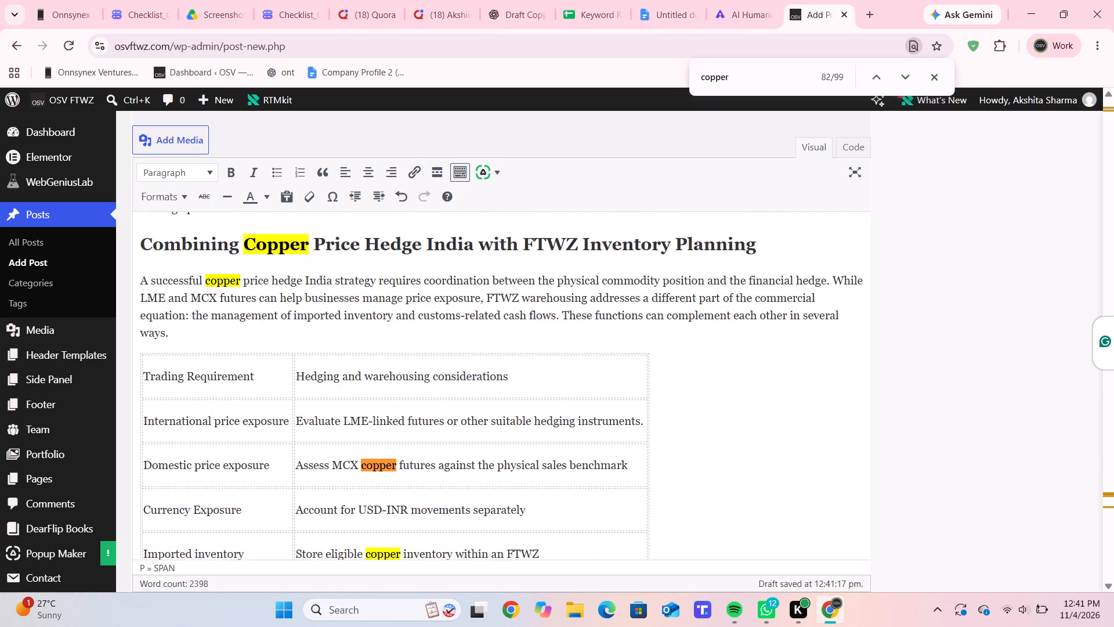
scroll(577, 369, "up", 1)
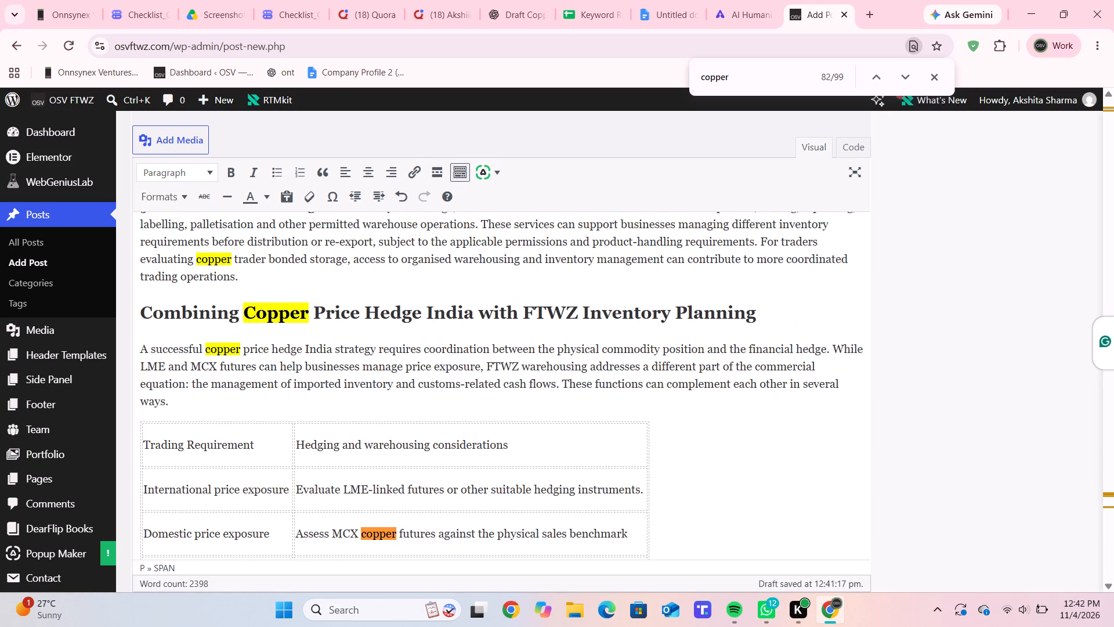
scroll(534, 373, "up", 3)
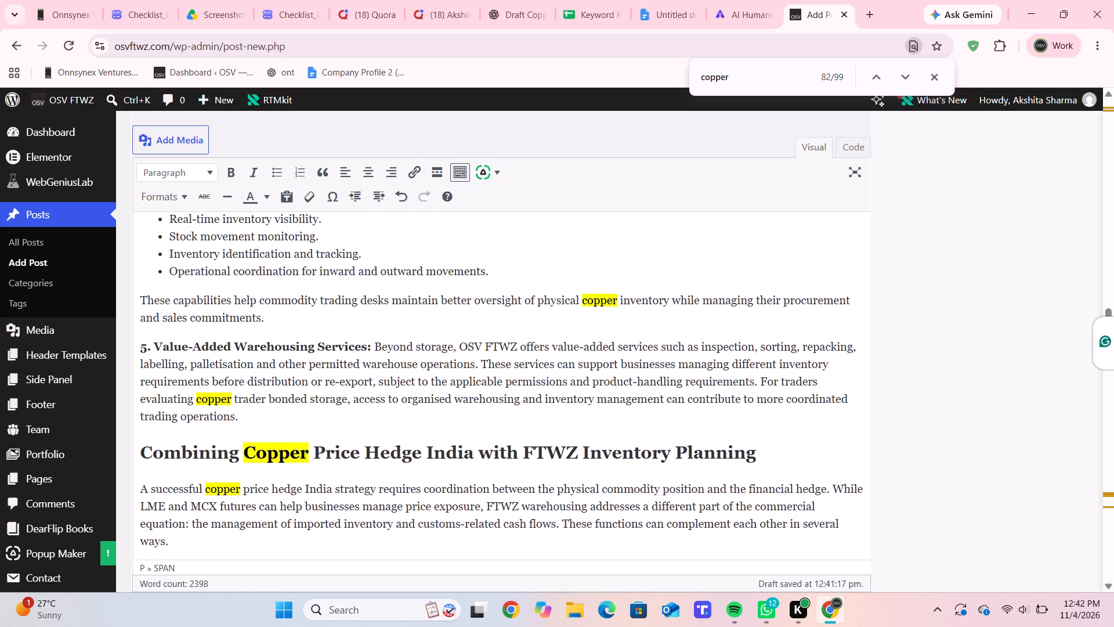
scroll(534, 373, "up", 2)
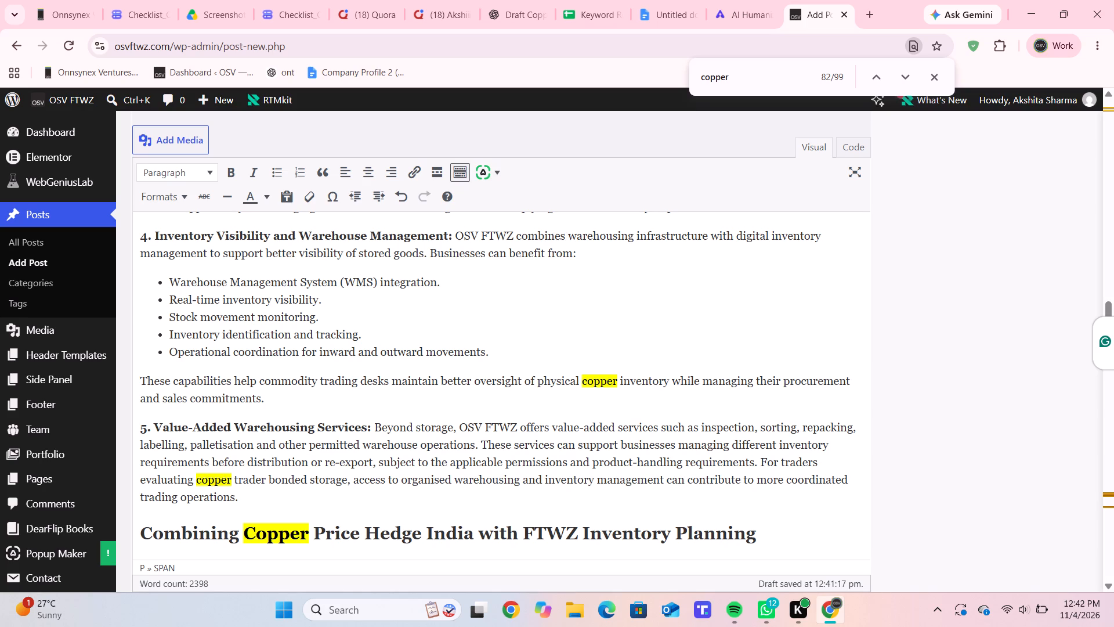
scroll(495, 429, "up", 2)
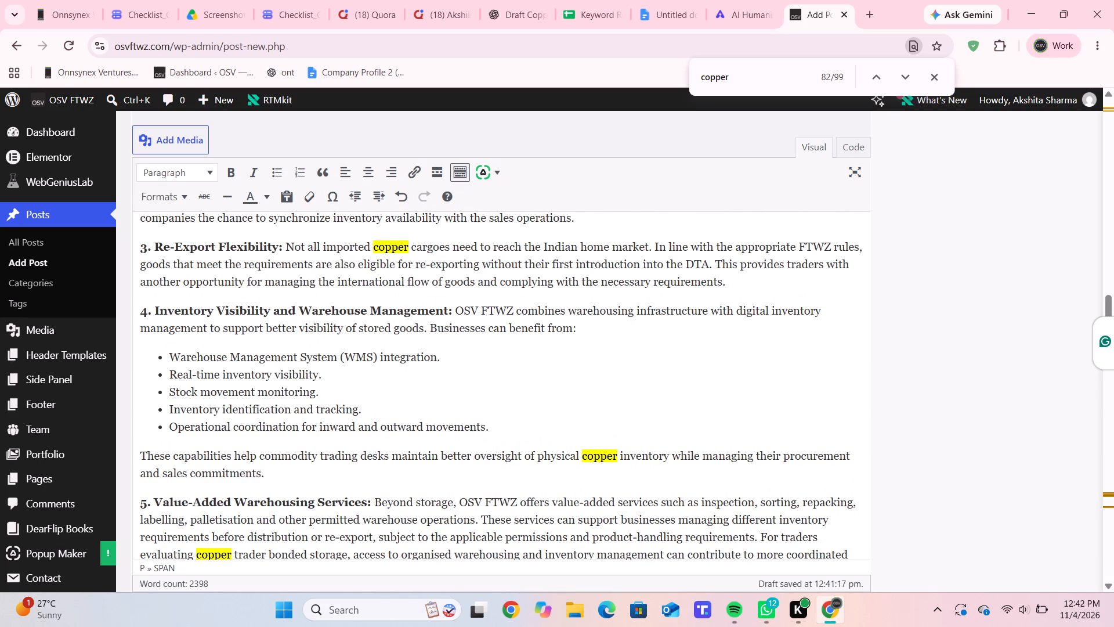
scroll(495, 429, "up", 1)
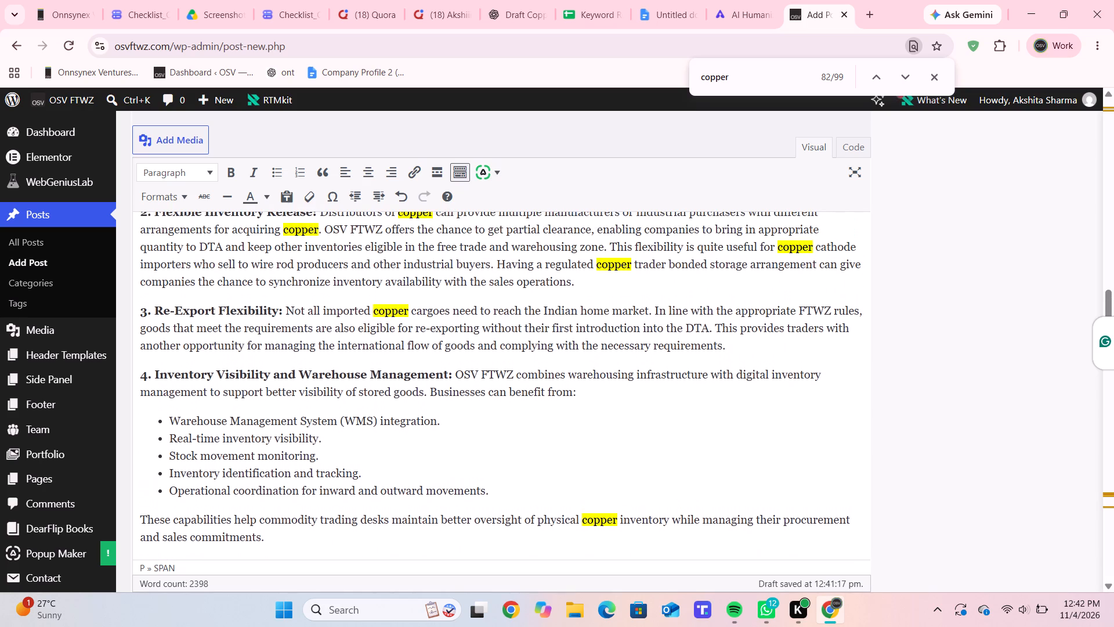
scroll(495, 429, "up", 1)
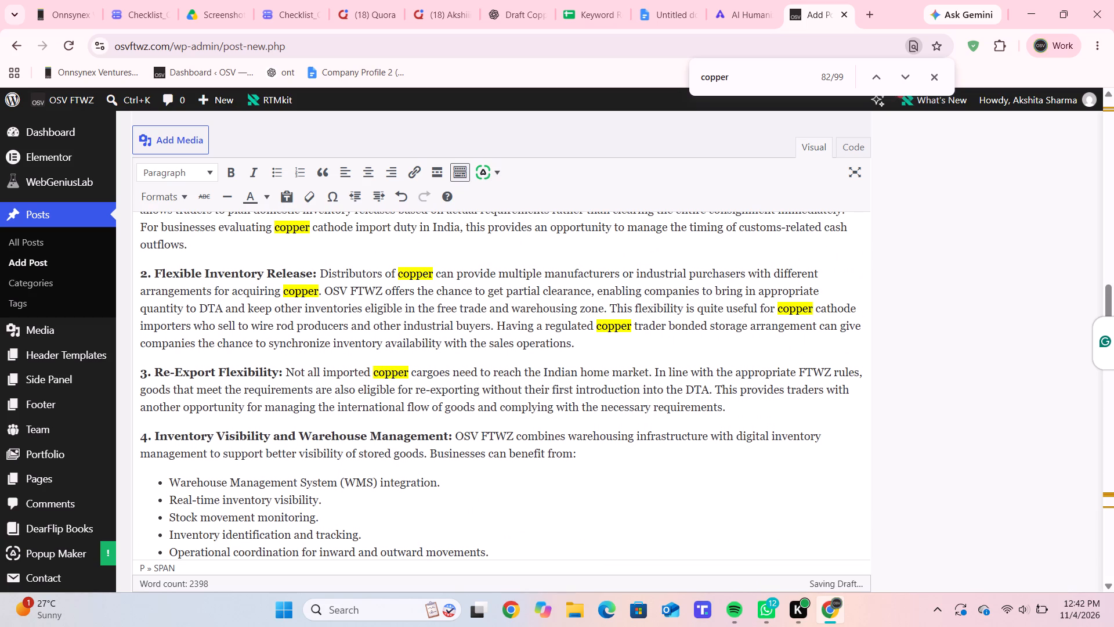
scroll(495, 429, "up", 3)
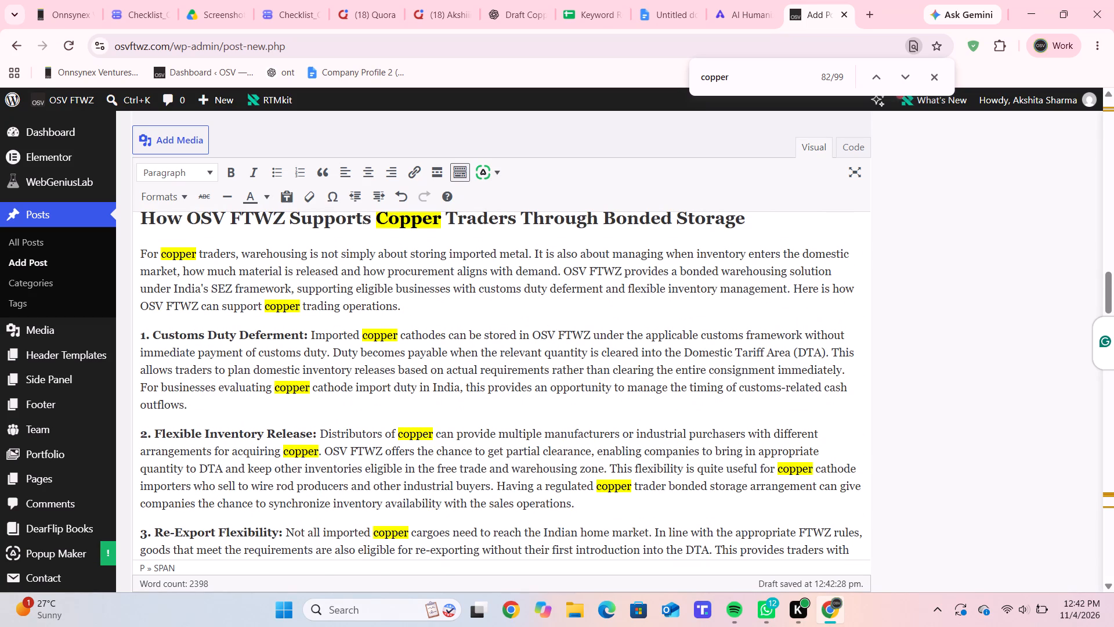
scroll(495, 429, "up", 4)
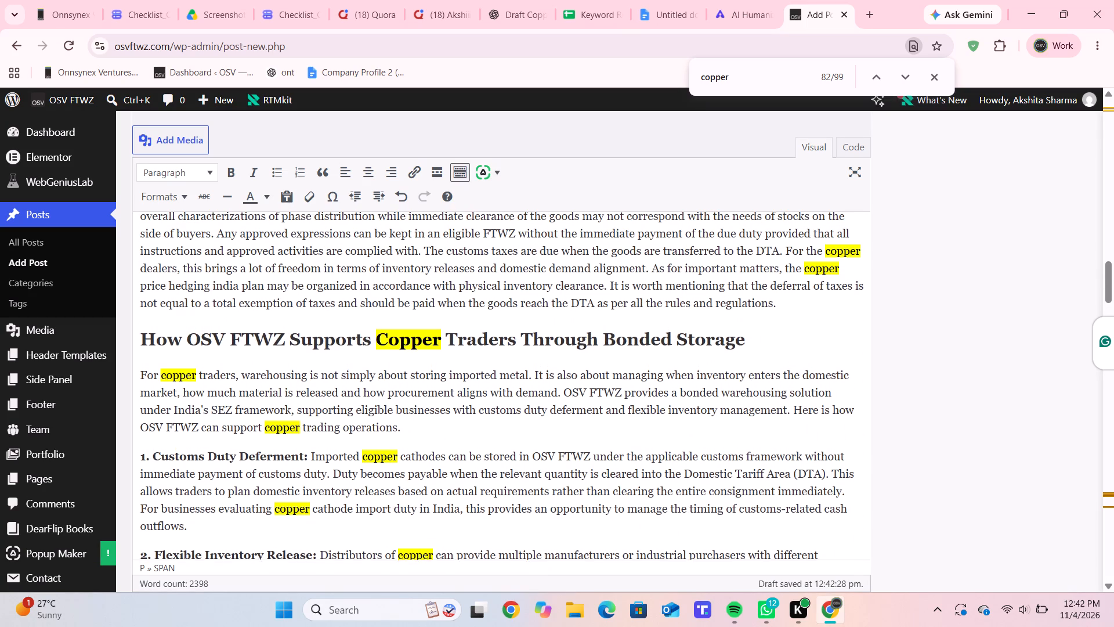
scroll(495, 429, "up", 1)
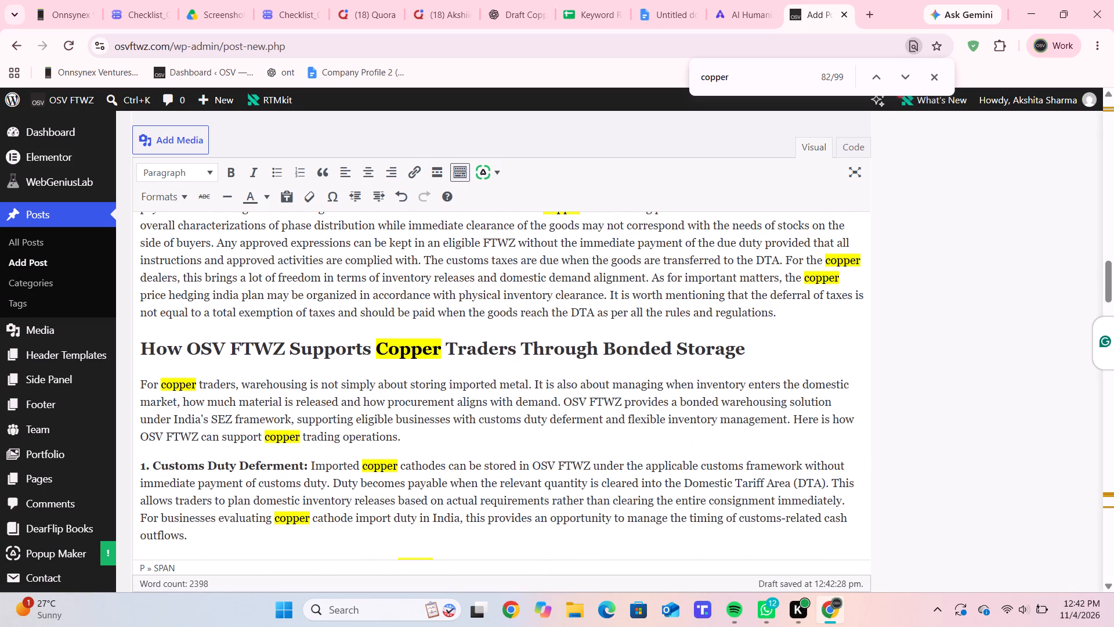
left_click(211, 289)
key("BackSpace")
key("BackSpace")
key("BackSpace")
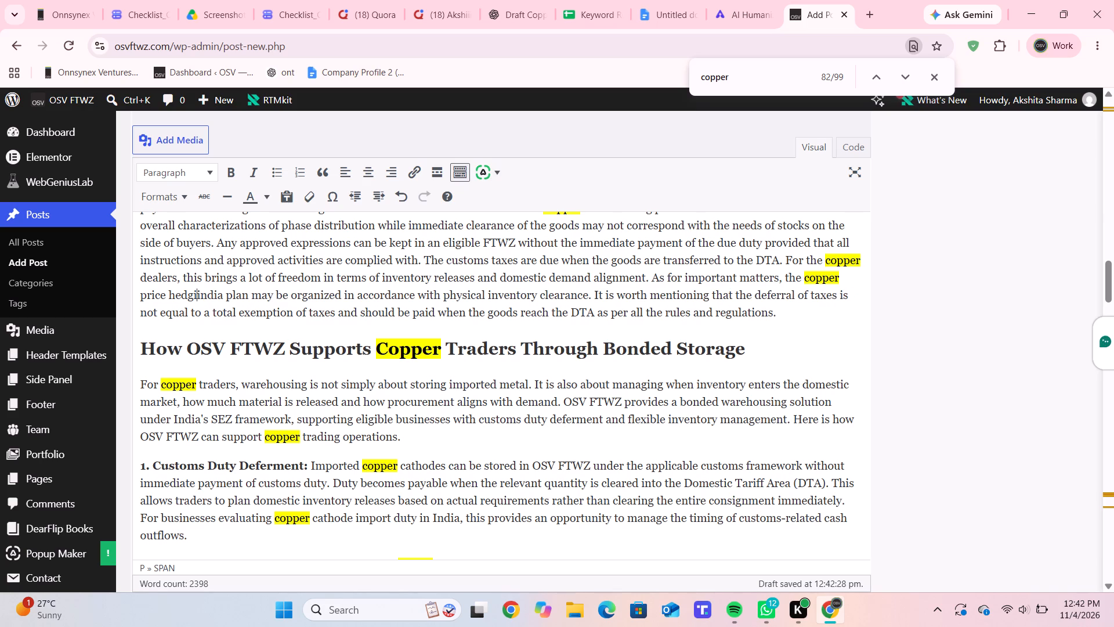
key("BackSpace")
type("e")
key("space")
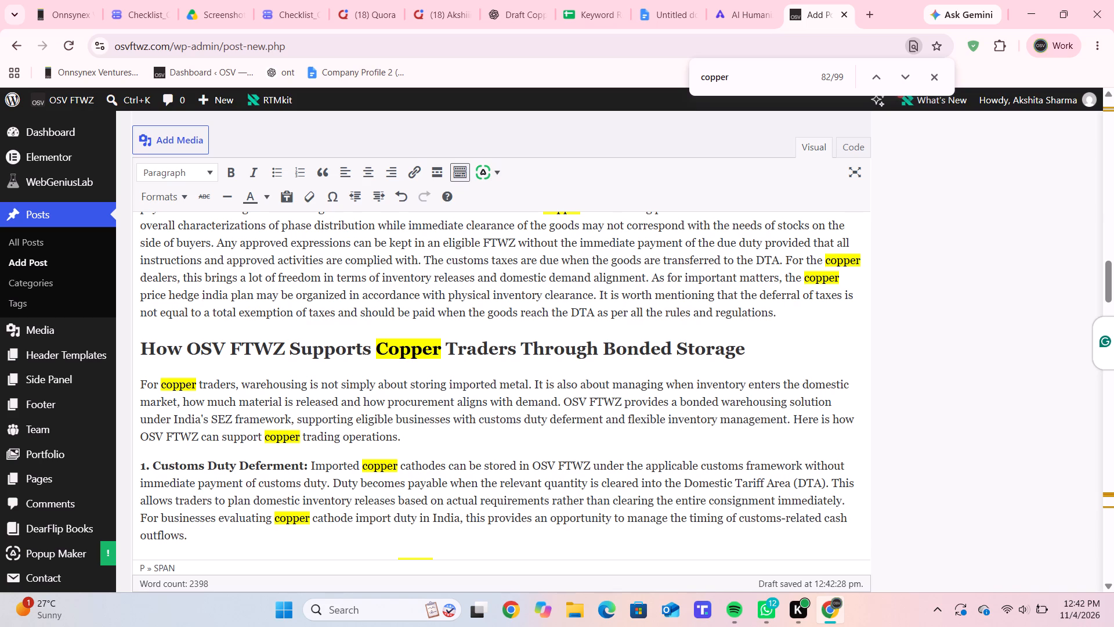
key("Right")
key("BackSpace")
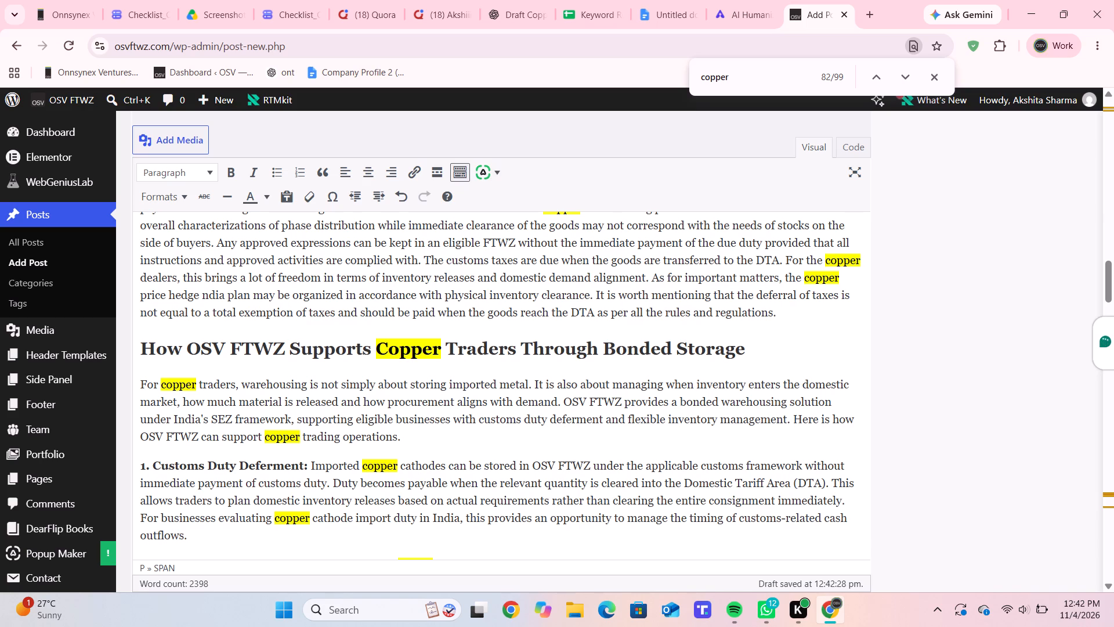
key("shift+i")
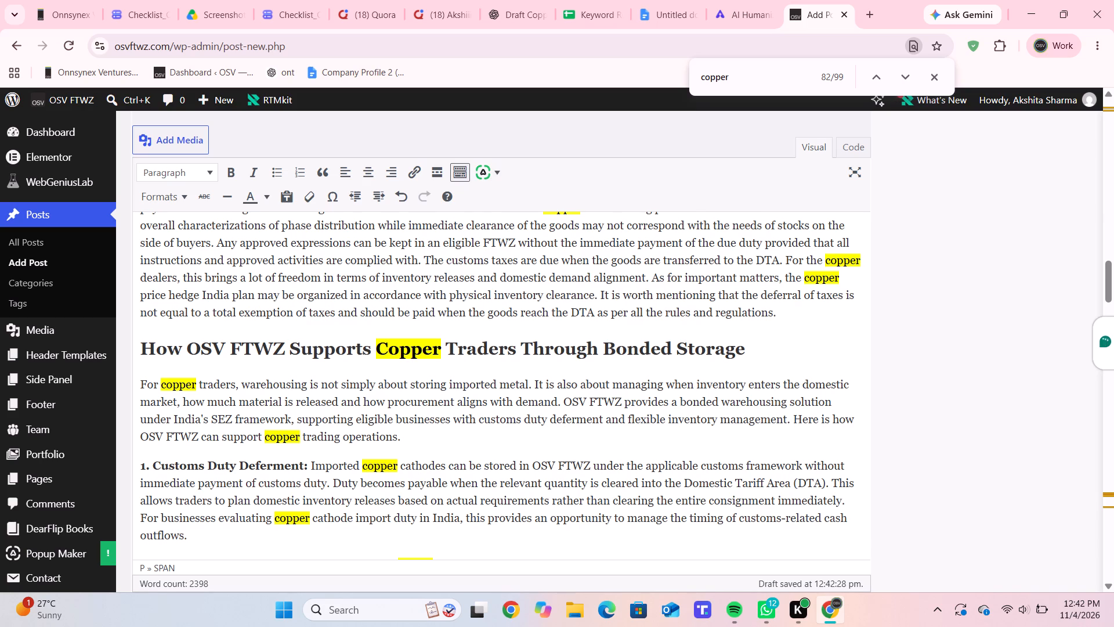
Capitalise "India" in both "copper price hedge India" mentions in the paragraph beginning "An LME-MCX price difference creates room for arbitrage".
scroll(298, 374, "up", 1)
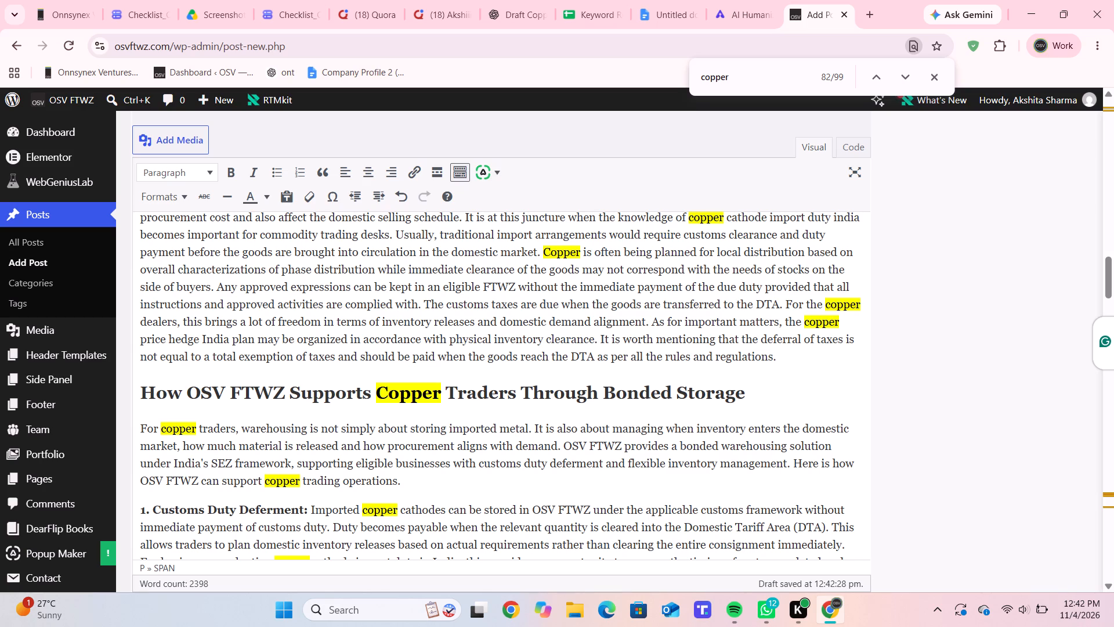
scroll(398, 365, "up", 2)
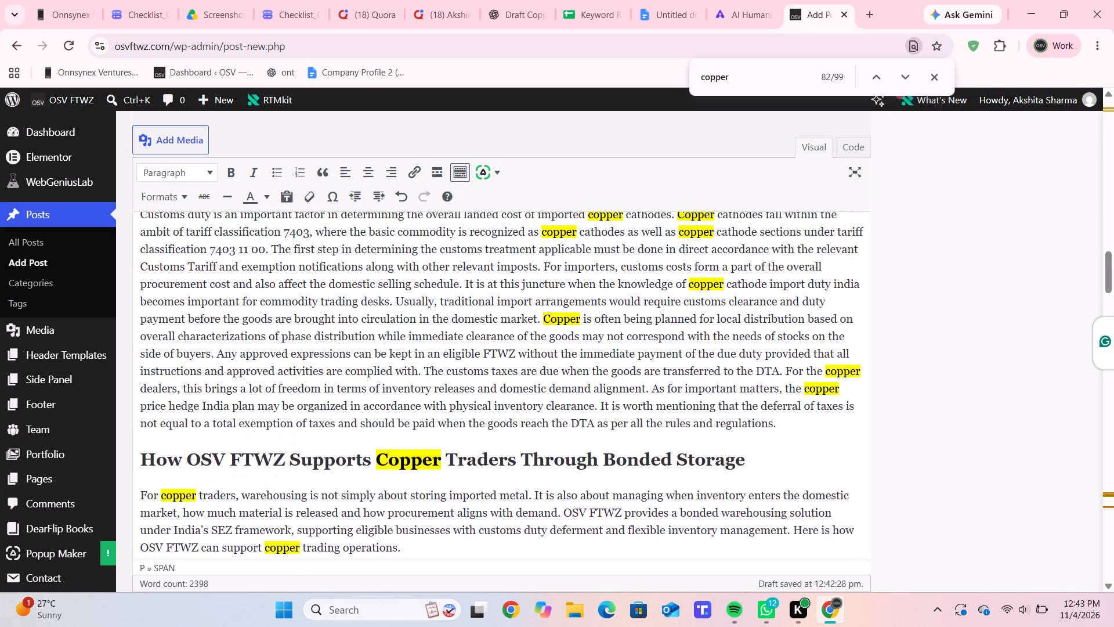
scroll(398, 365, "up", 2)
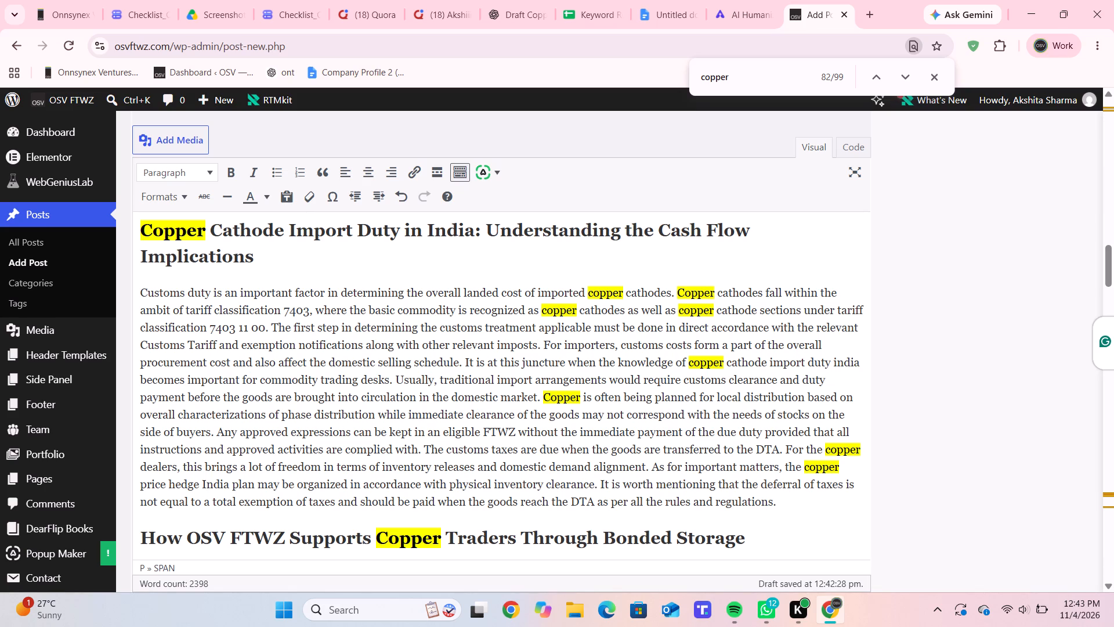
scroll(435, 313, "down", 1)
left_click(506, 366)
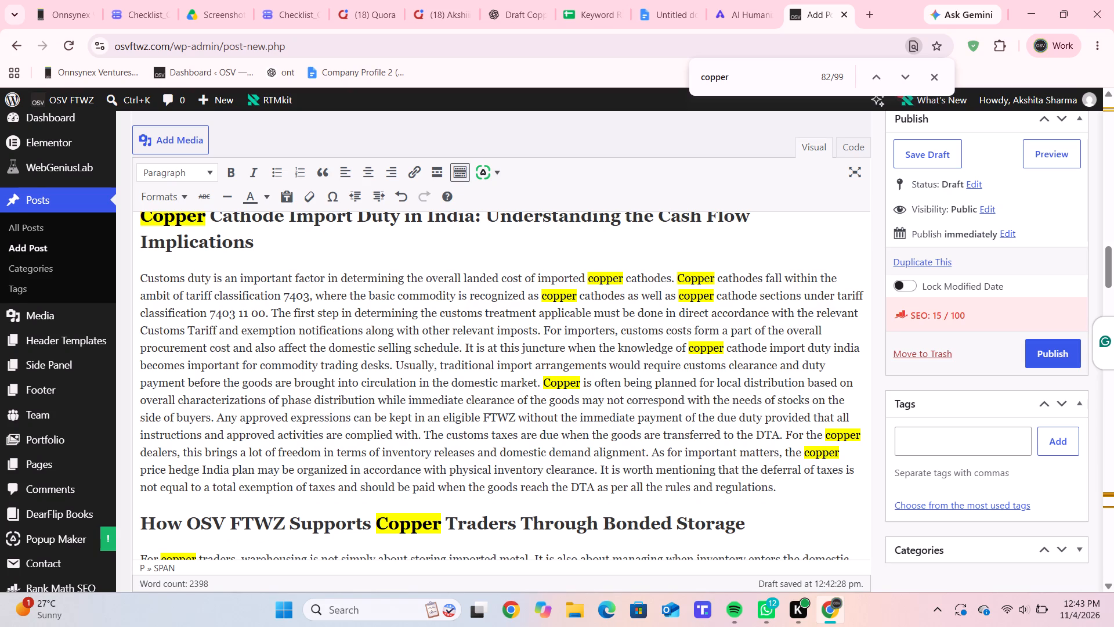
scroll(701, 416, "down", 1)
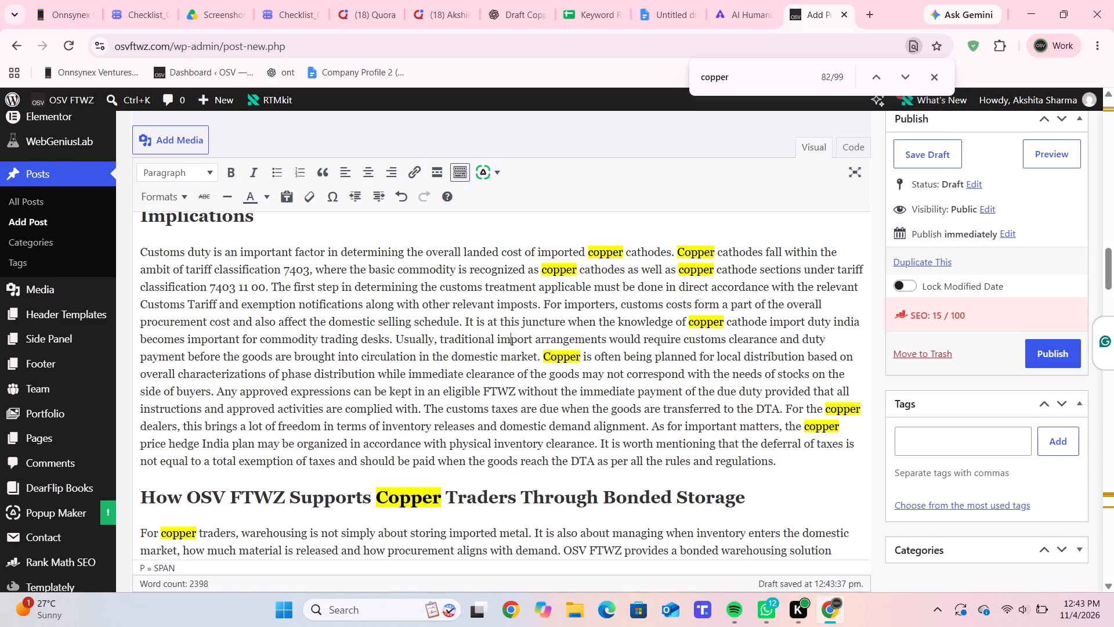
scroll(731, 241, "up", 3)
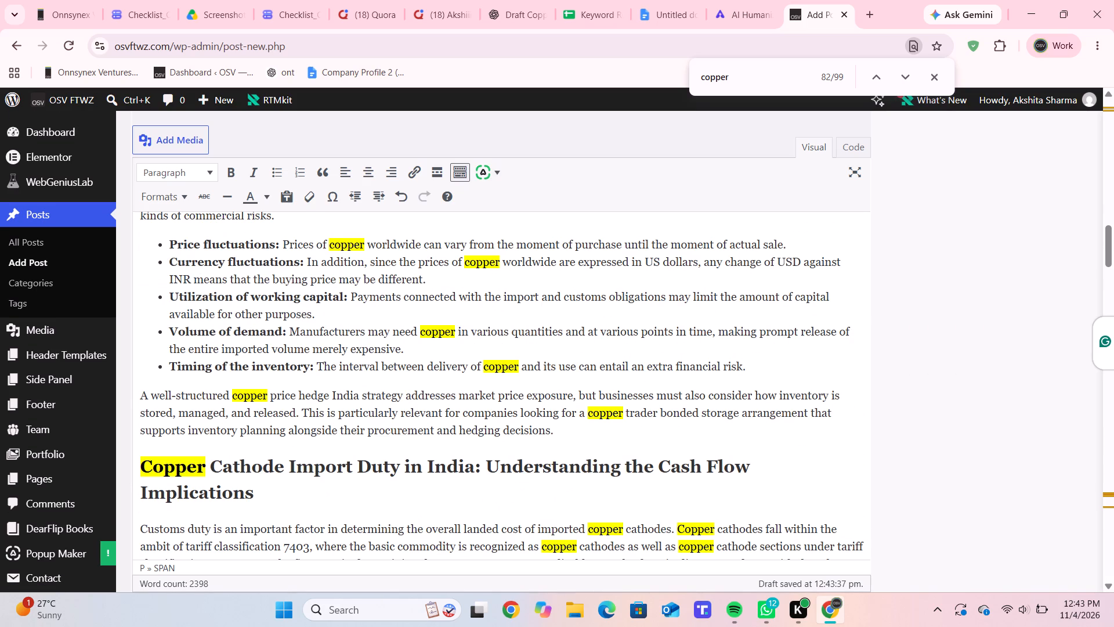
scroll(316, 416, "up", 1)
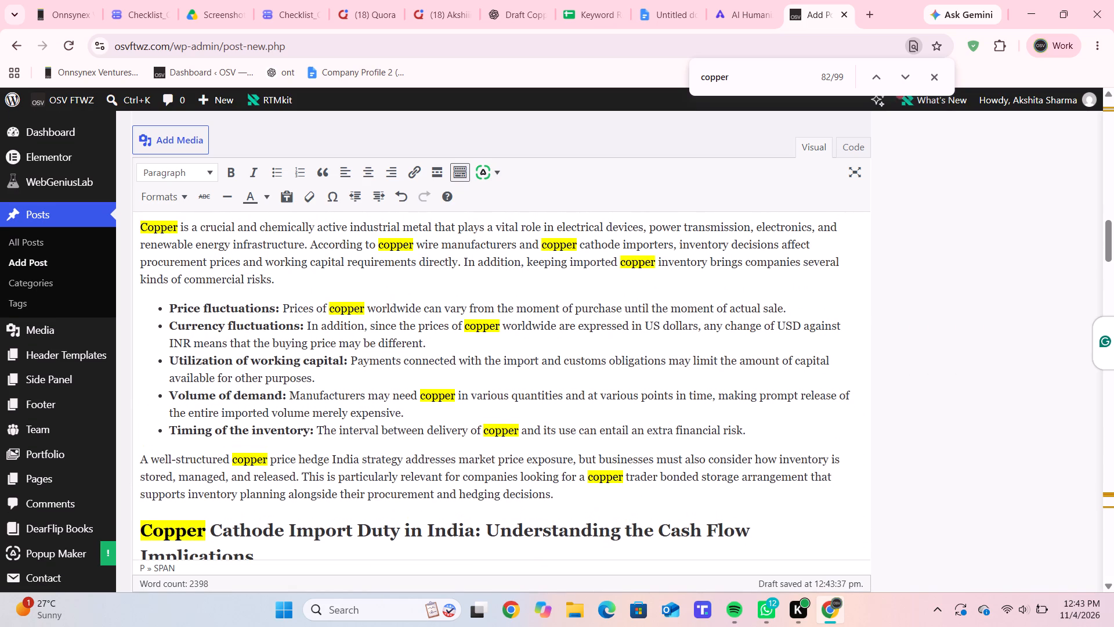
scroll(510, 379, "up", 1)
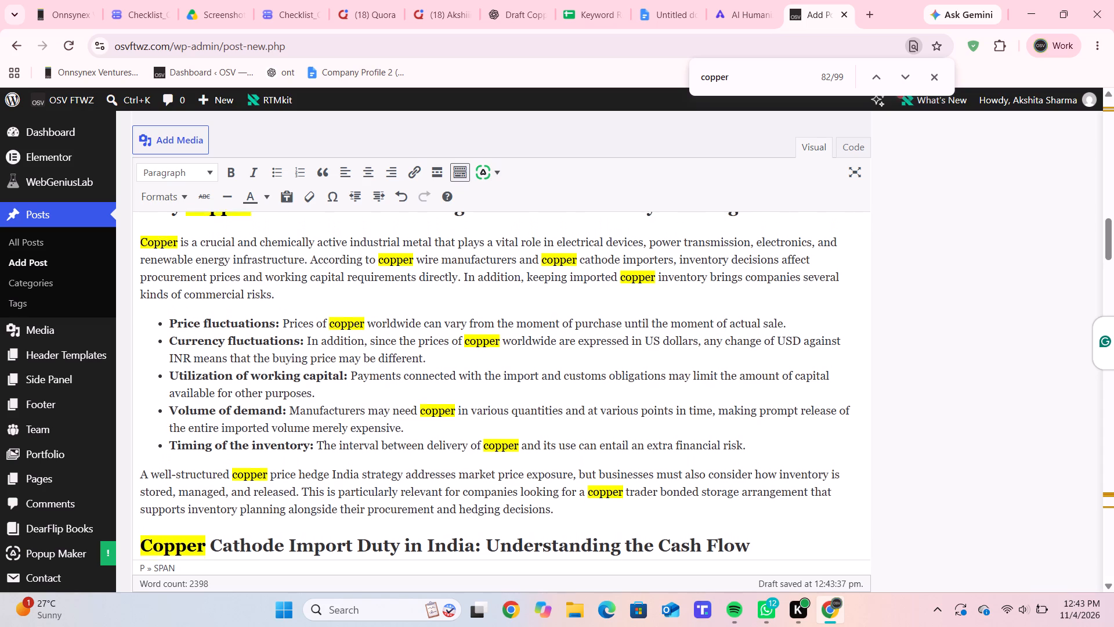
scroll(510, 379, "up", 2)
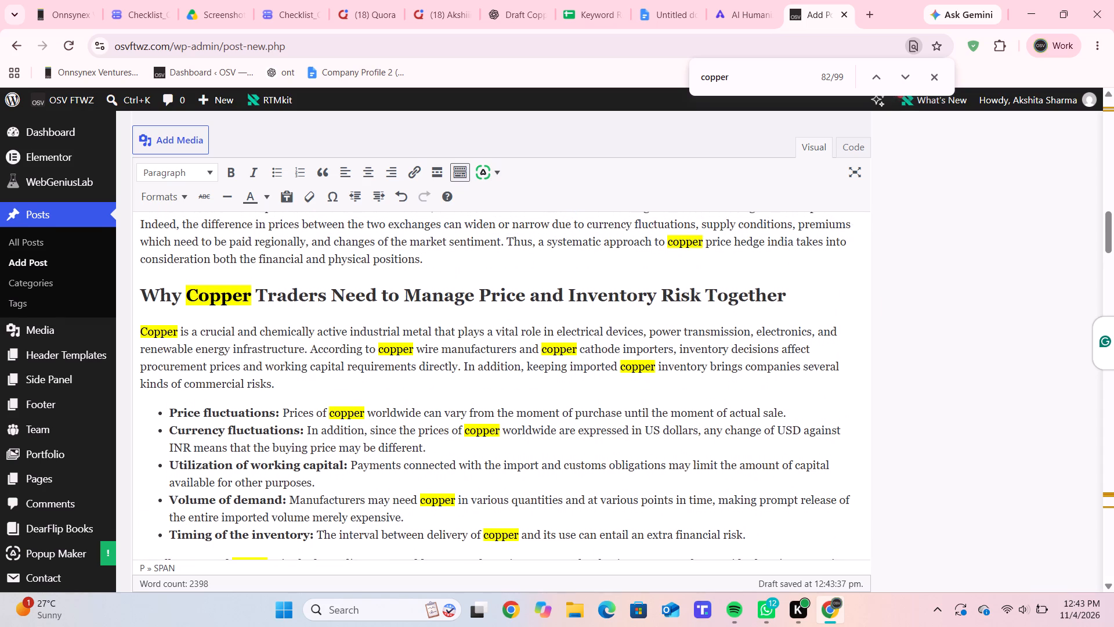
scroll(510, 379, "up", 2)
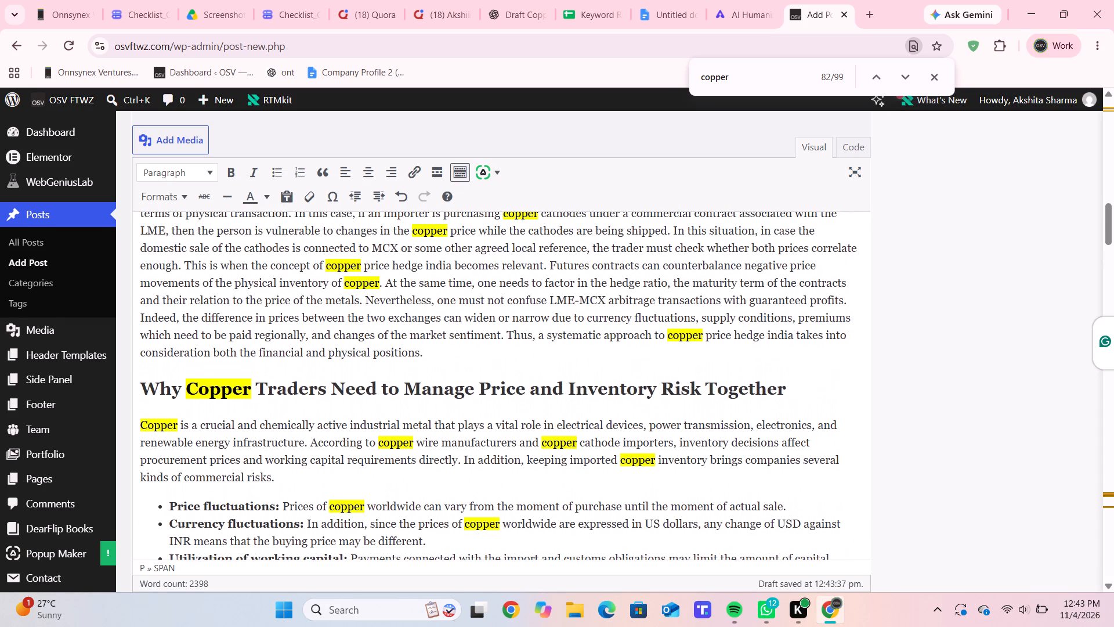
scroll(510, 379, "up", 2)
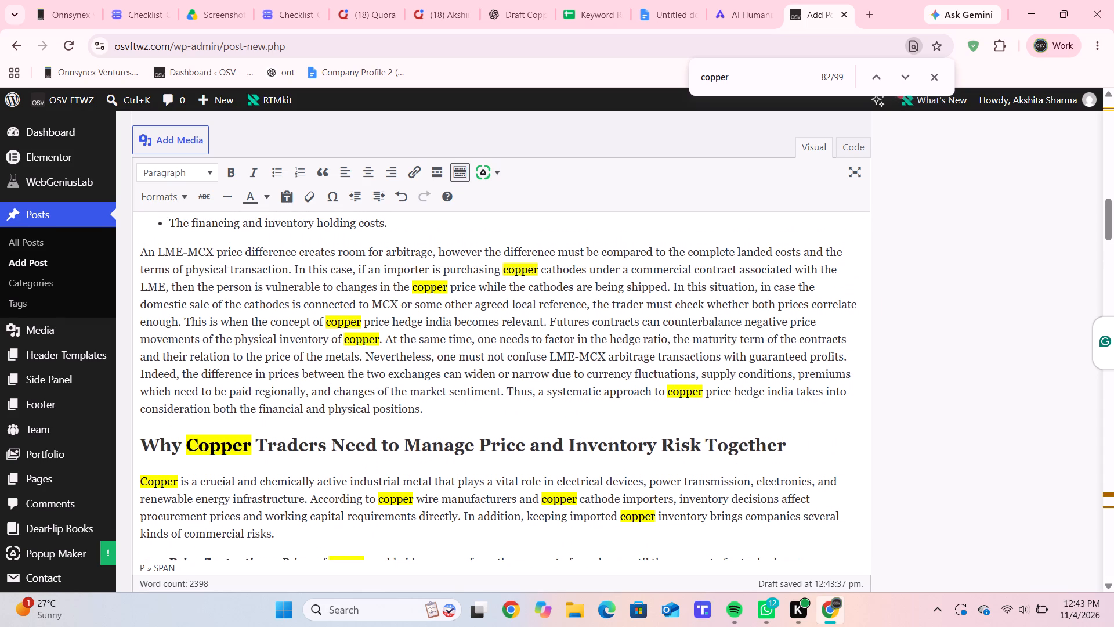
left_click(768, 398)
key("Right")
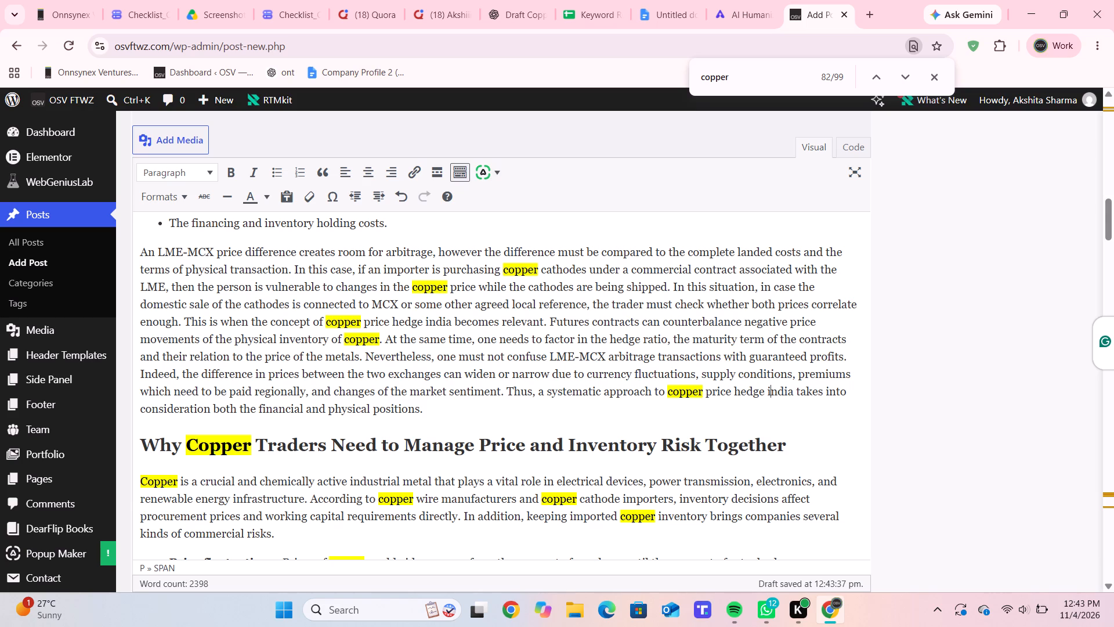
key("BackSpace")
key("shift+i")
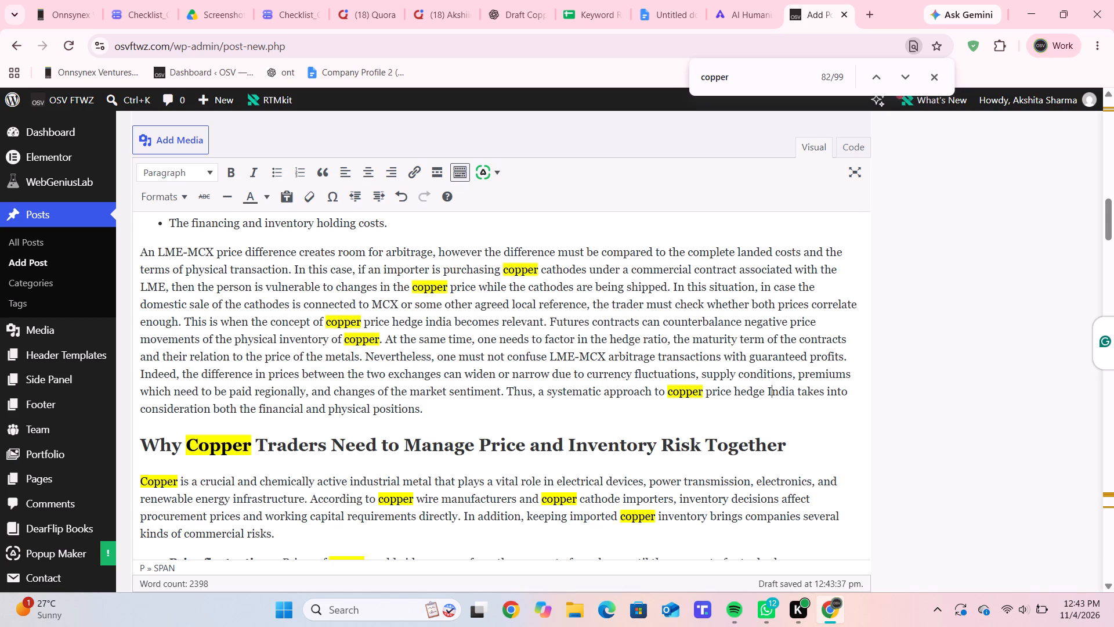
scroll(768, 398, "up", 1)
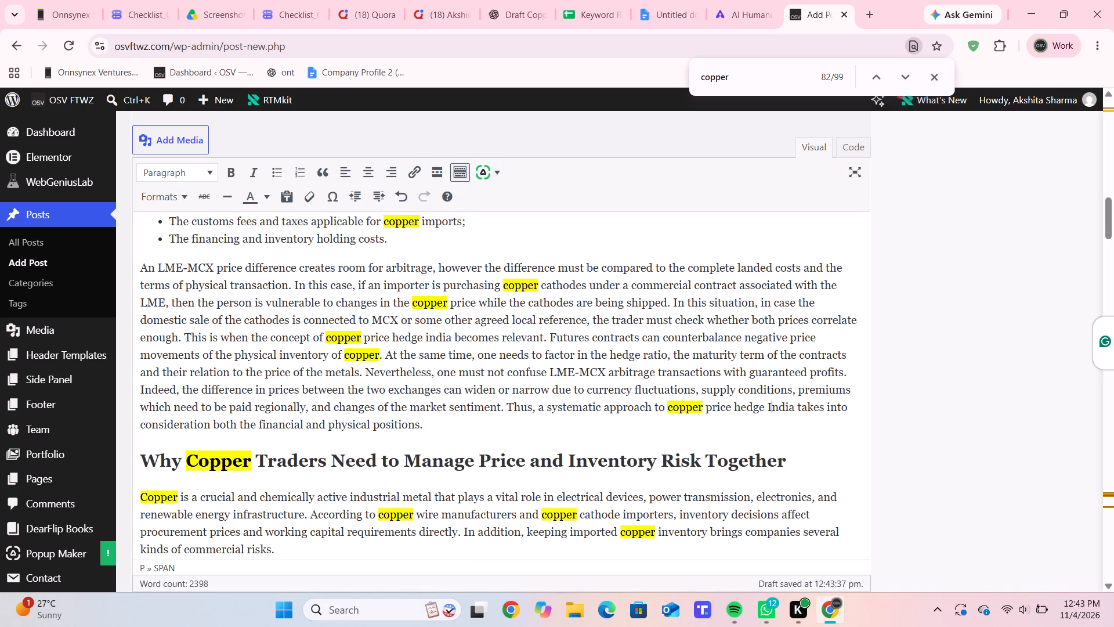
left_click(428, 335)
key("BackSpace")
key("shift+i")
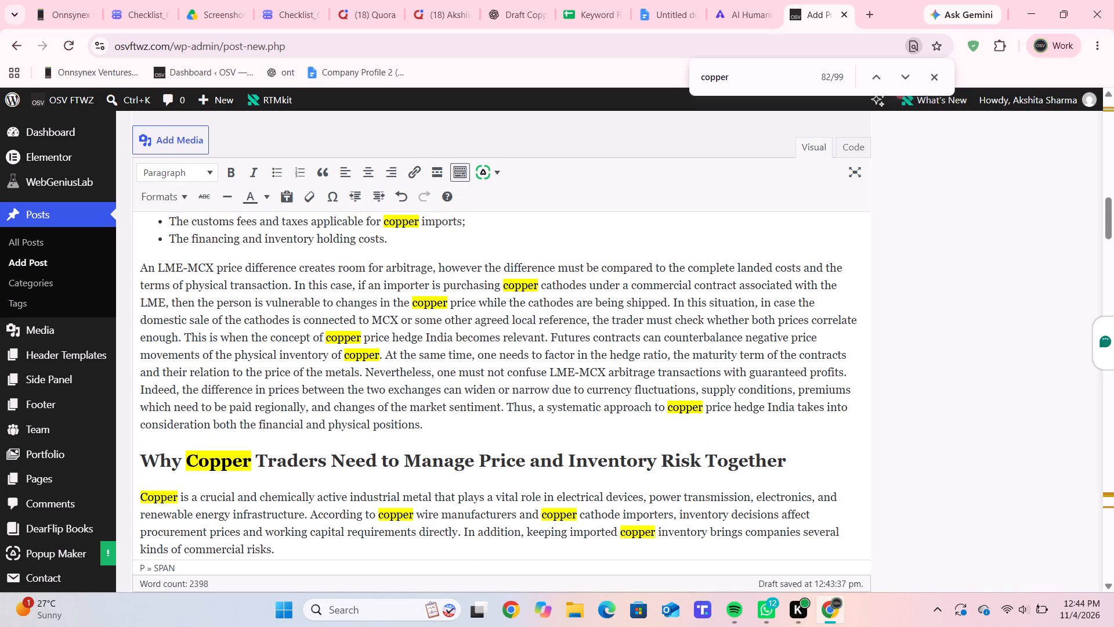
Capitalise "India" in the "copper price hedge India strategy" phrase in the paragraph below the Pricing Factors table.
scroll(437, 349, "up", 1)
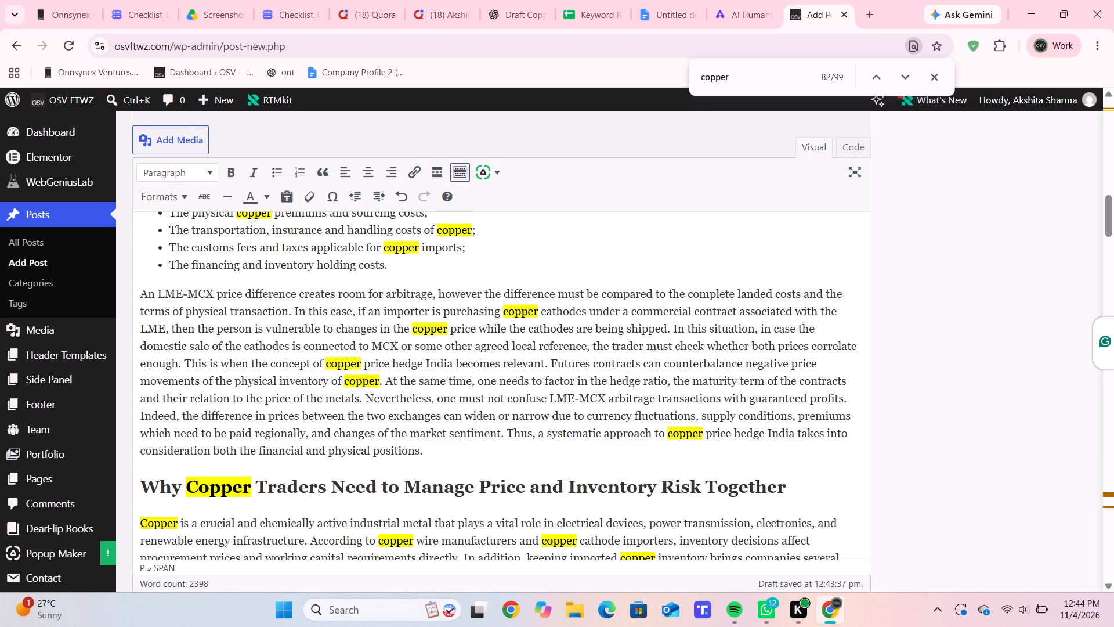
scroll(689, 244, "up", 1)
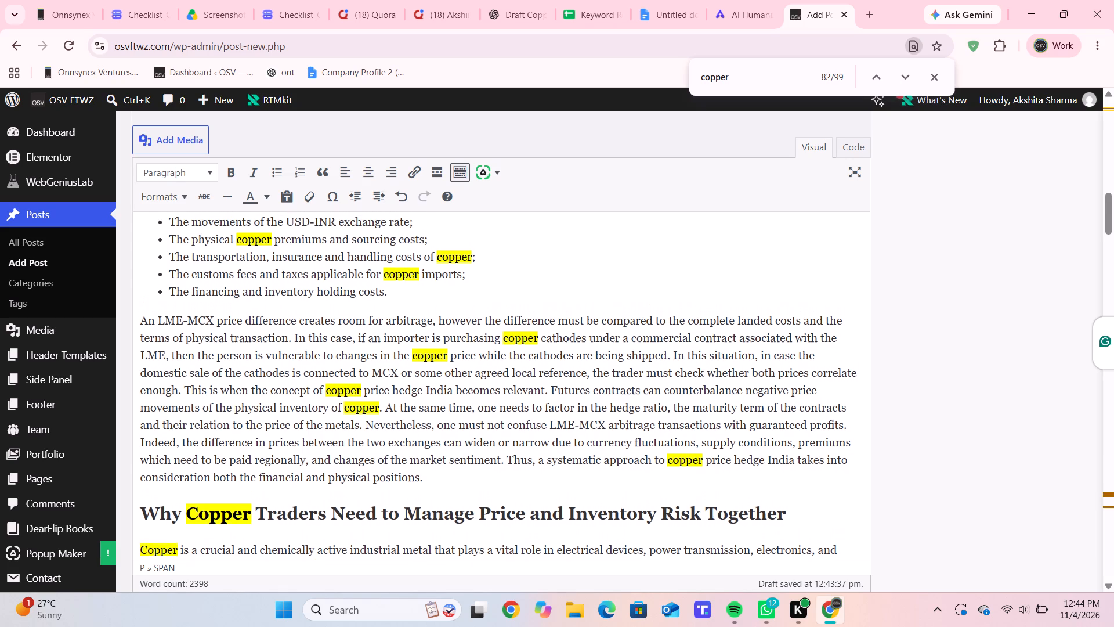
scroll(689, 244, "up", 1)
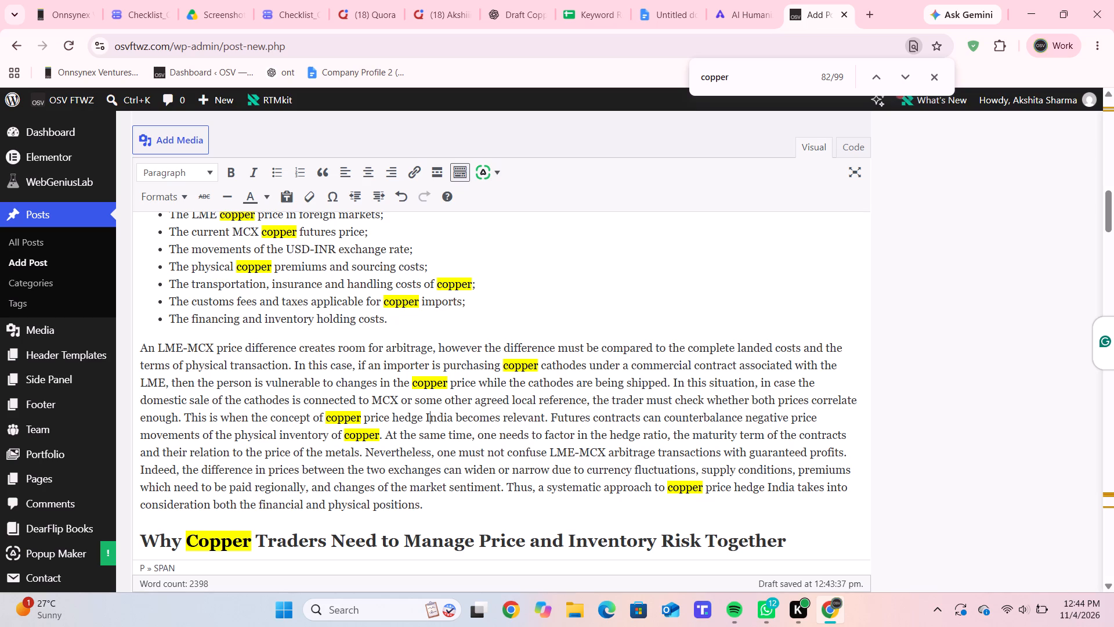
scroll(689, 244, "up", 1)
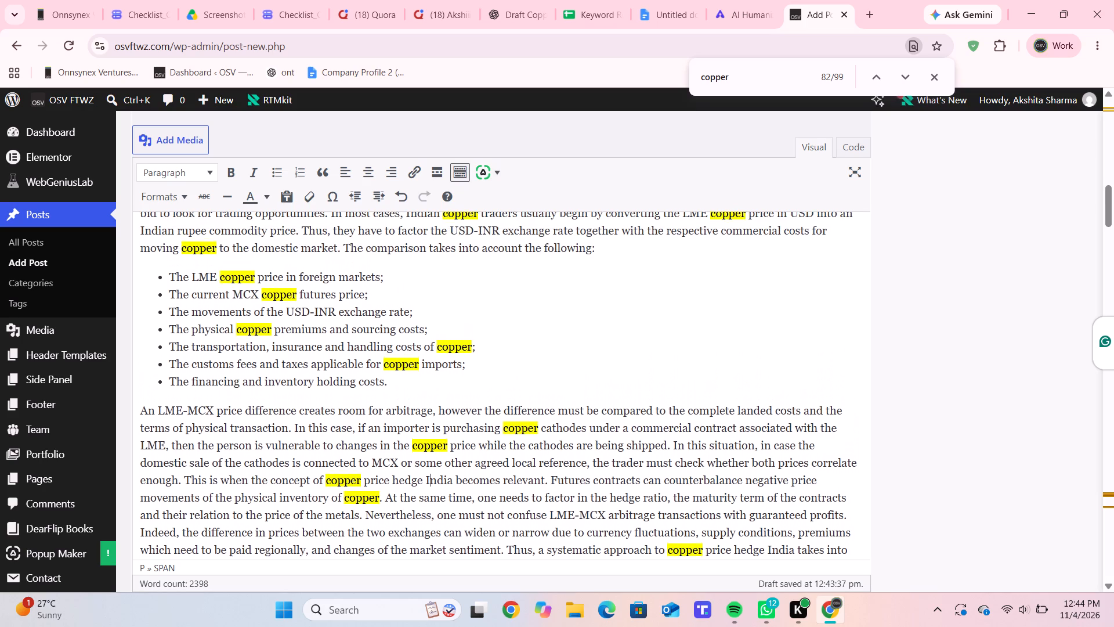
scroll(689, 244, "up", 2)
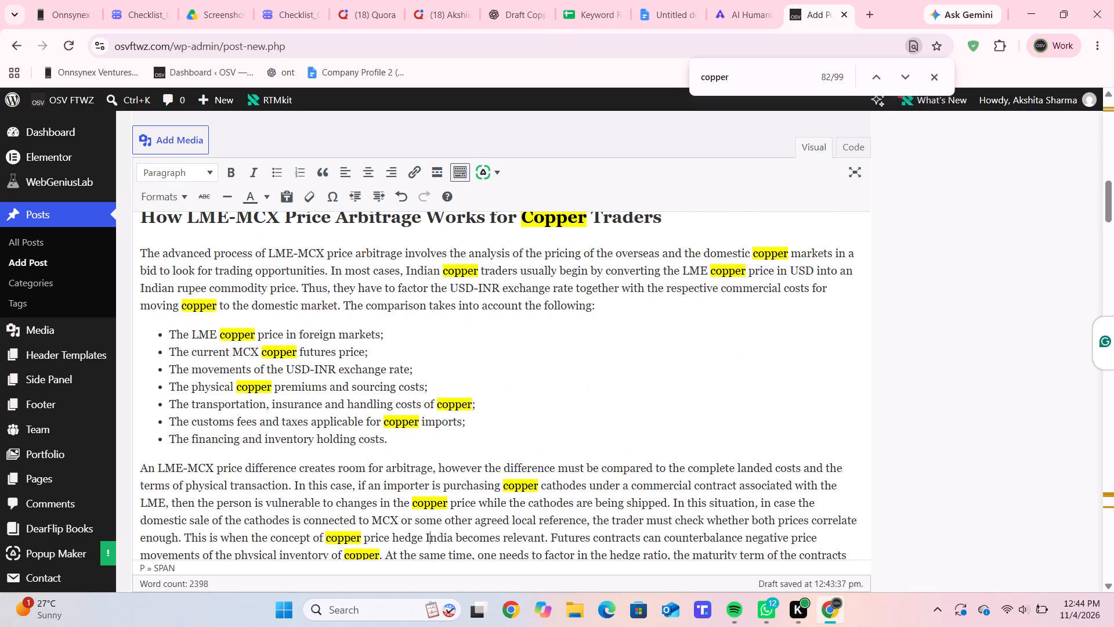
scroll(689, 244, "up", 1)
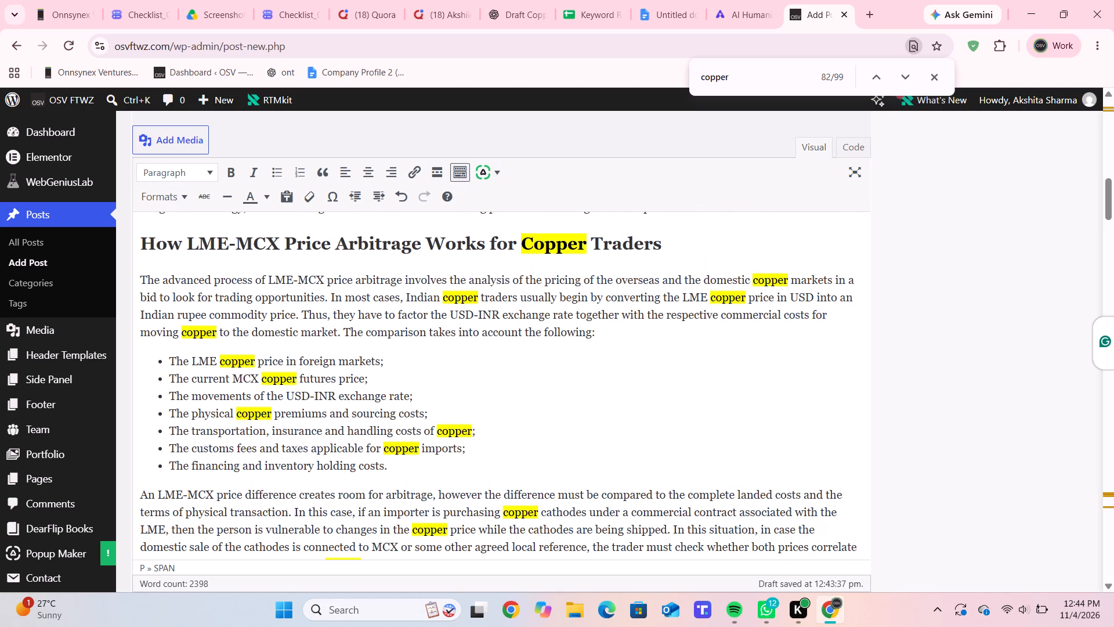
scroll(688, 284, "up", 4)
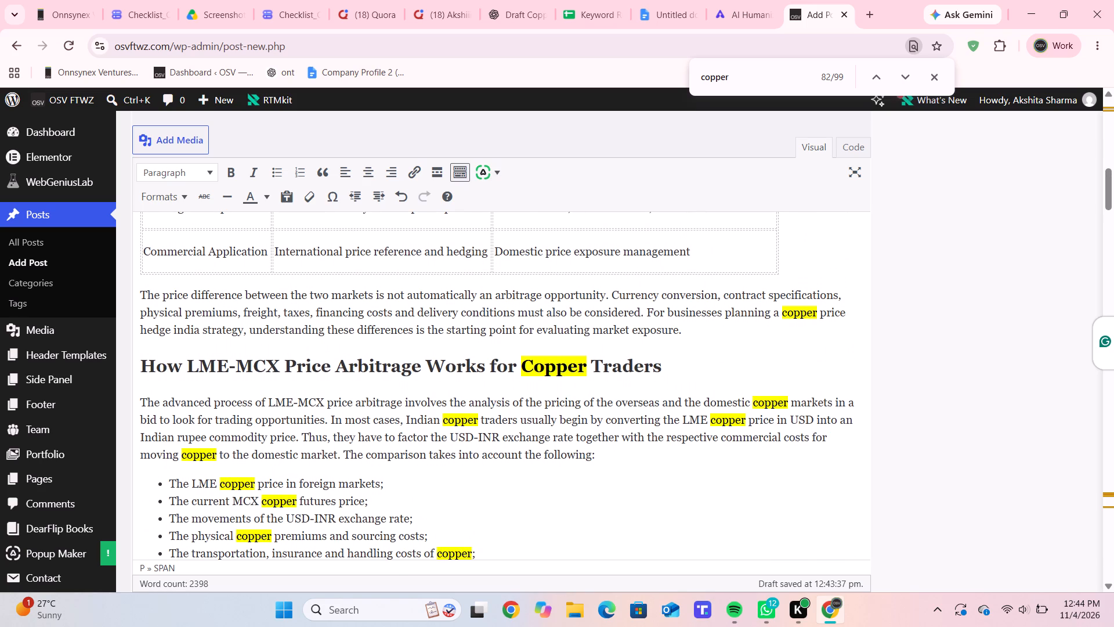
left_click(176, 330)
key("BackSpace")
key("shift+i")
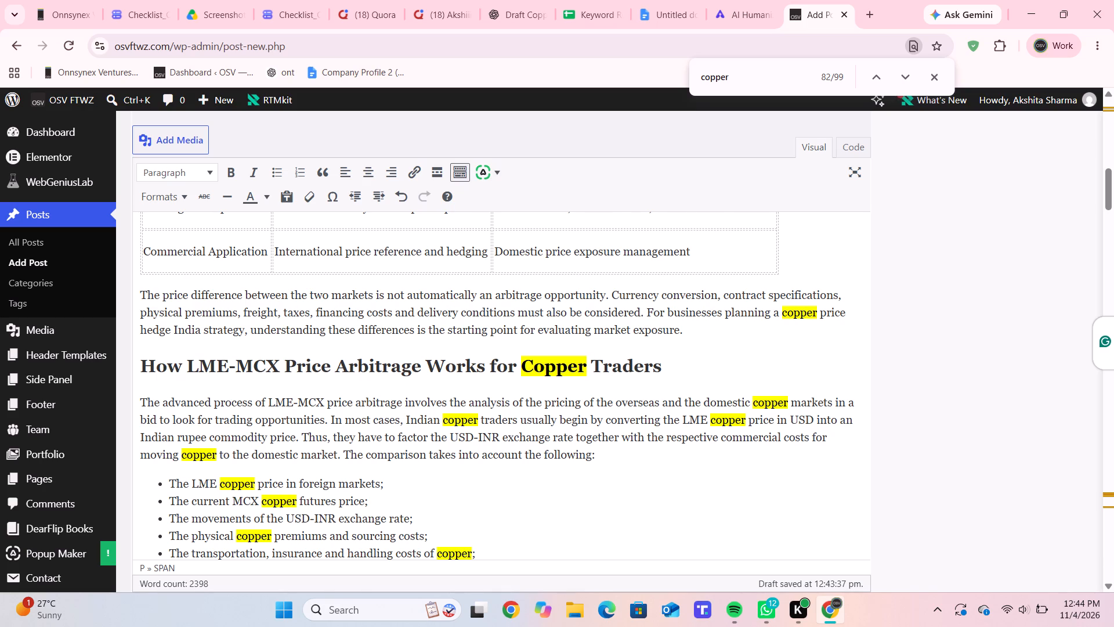
Capitalise "India" in the "copper price hedge India strategies" phrase near the end of the introductory paragraph.
scroll(300, 382, "up", 5)
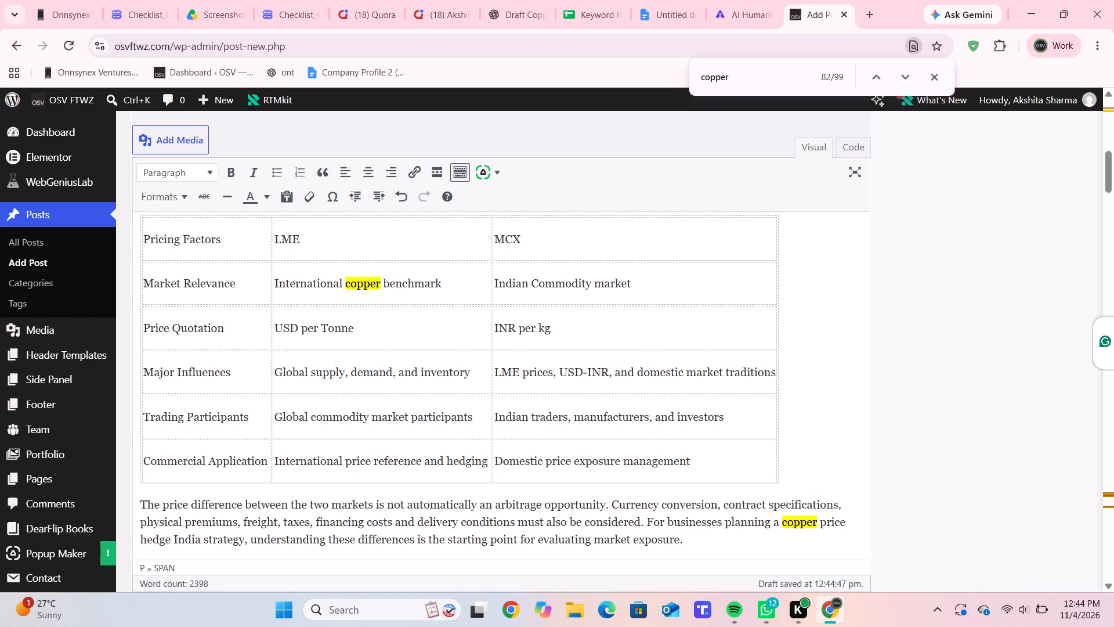
scroll(300, 382, "up", 2)
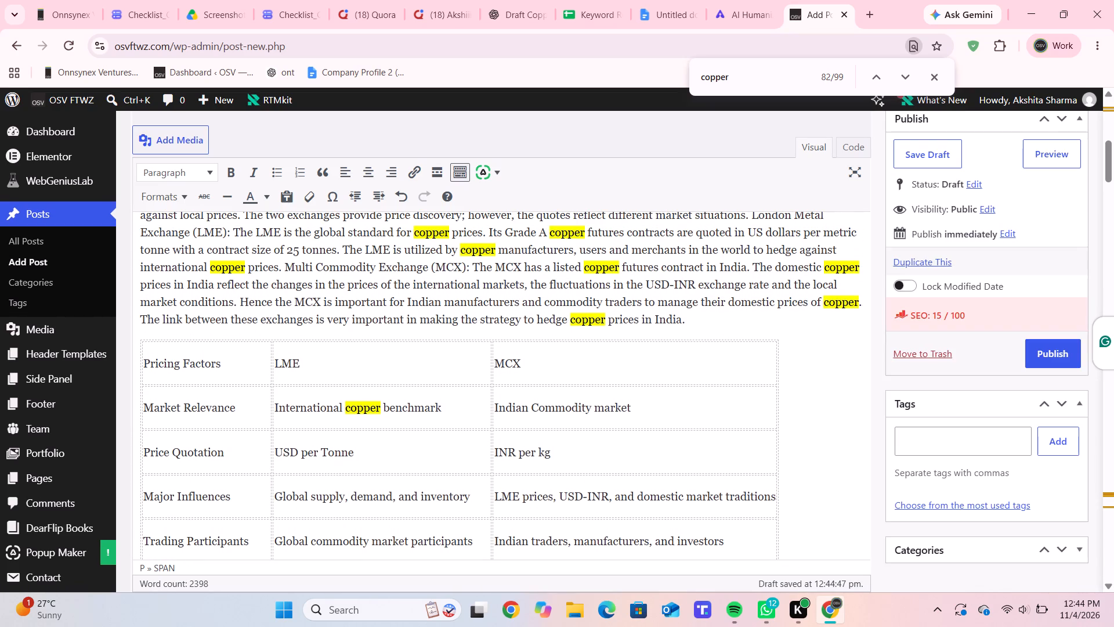
scroll(300, 382, "up", 1)
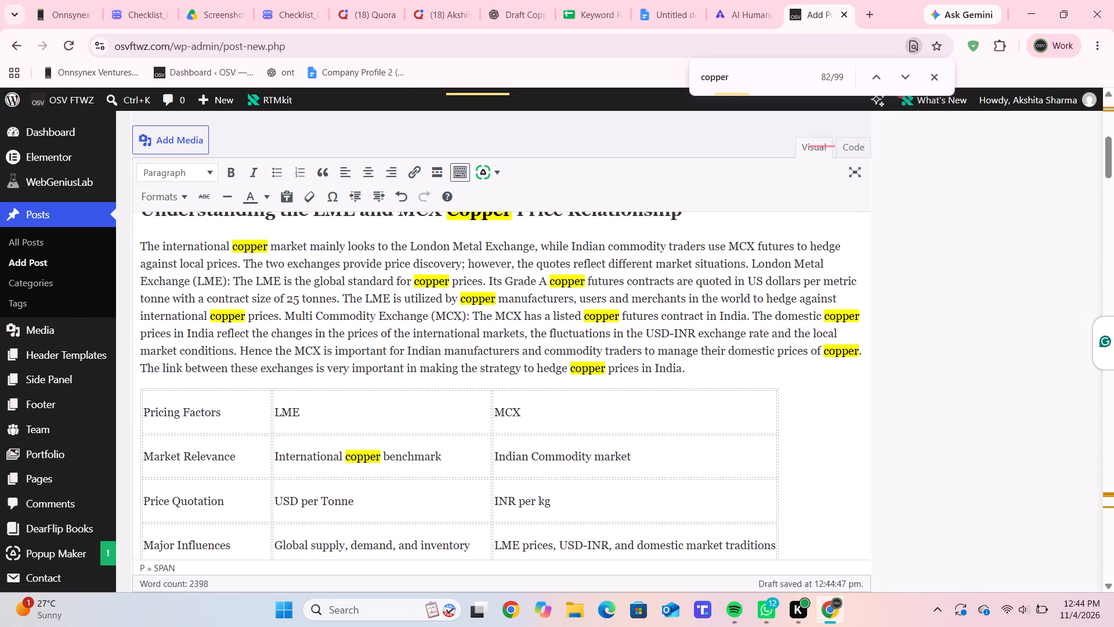
scroll(477, 324, "up", 1)
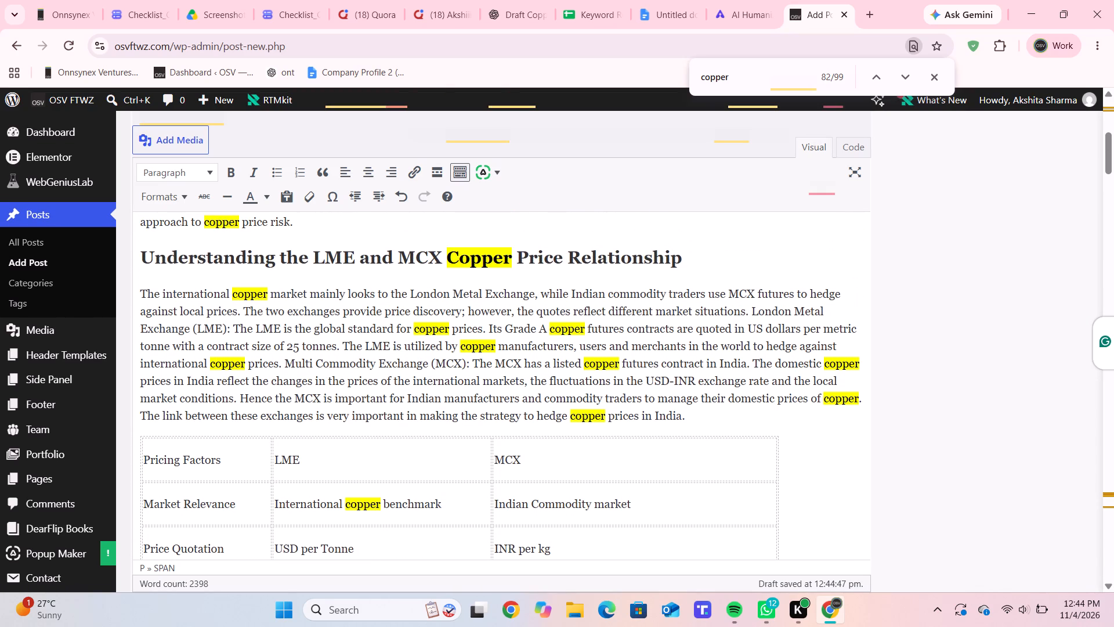
scroll(477, 324, "up", 3)
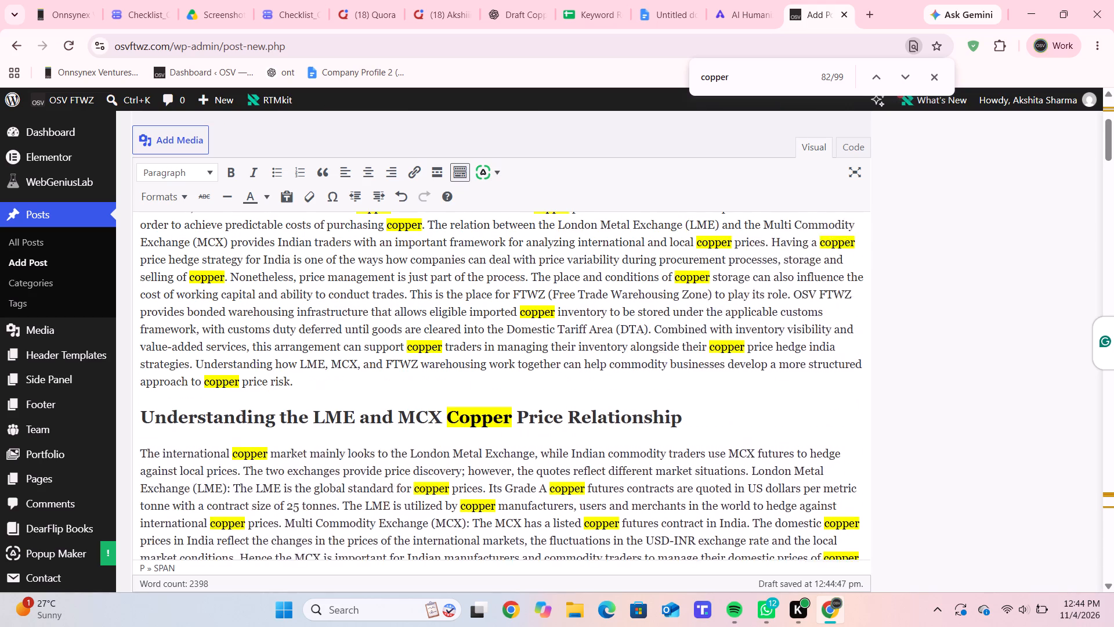
scroll(477, 324, "up", 1)
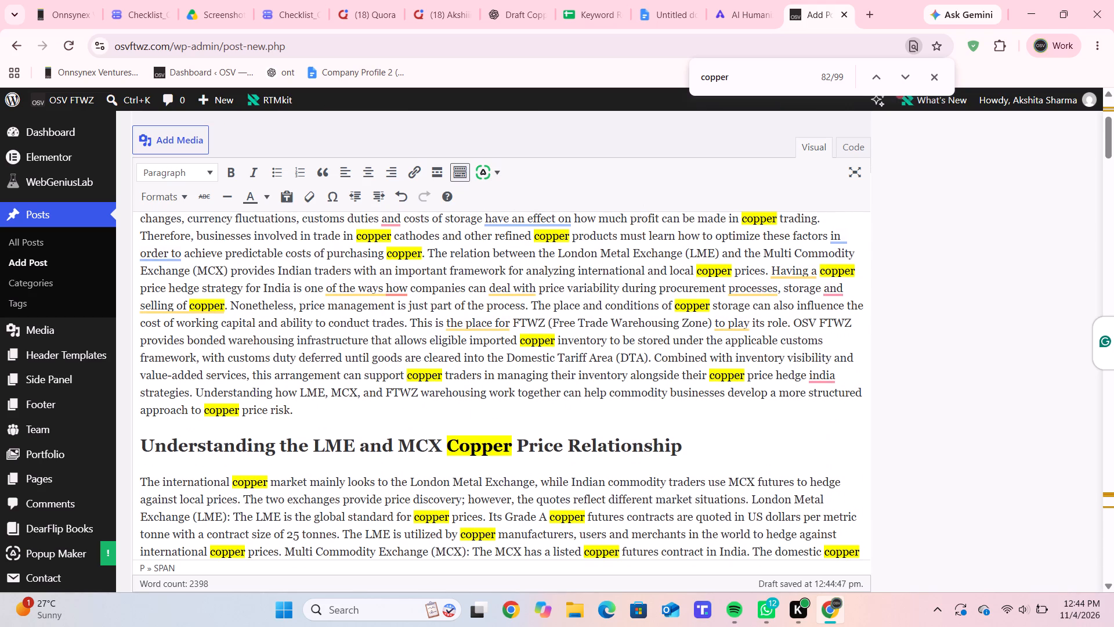
left_click(815, 376)
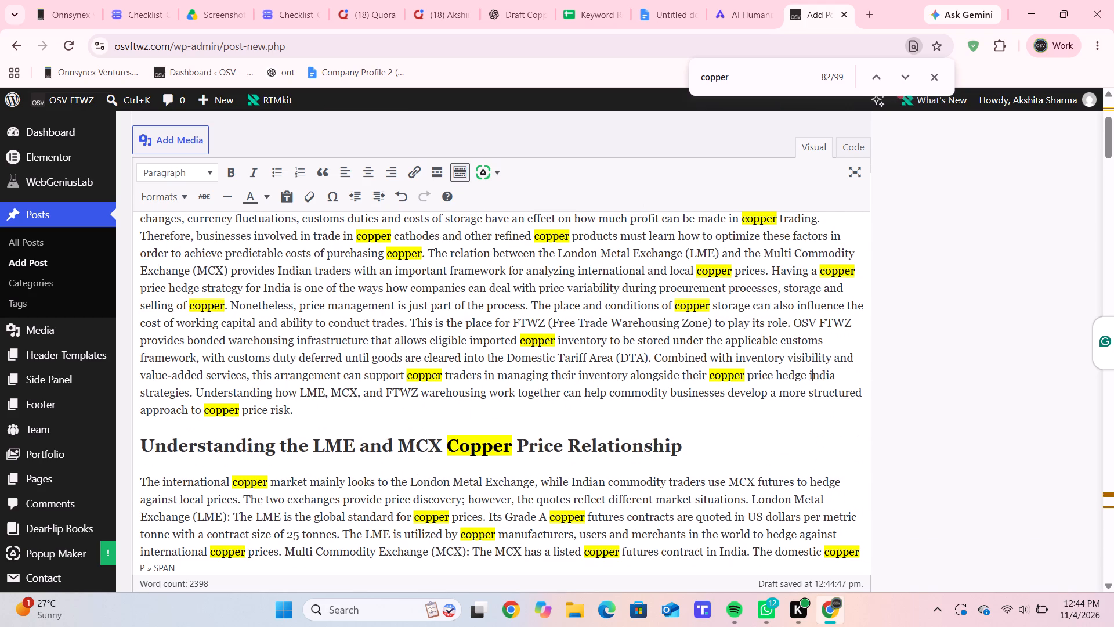
key("BackSpace")
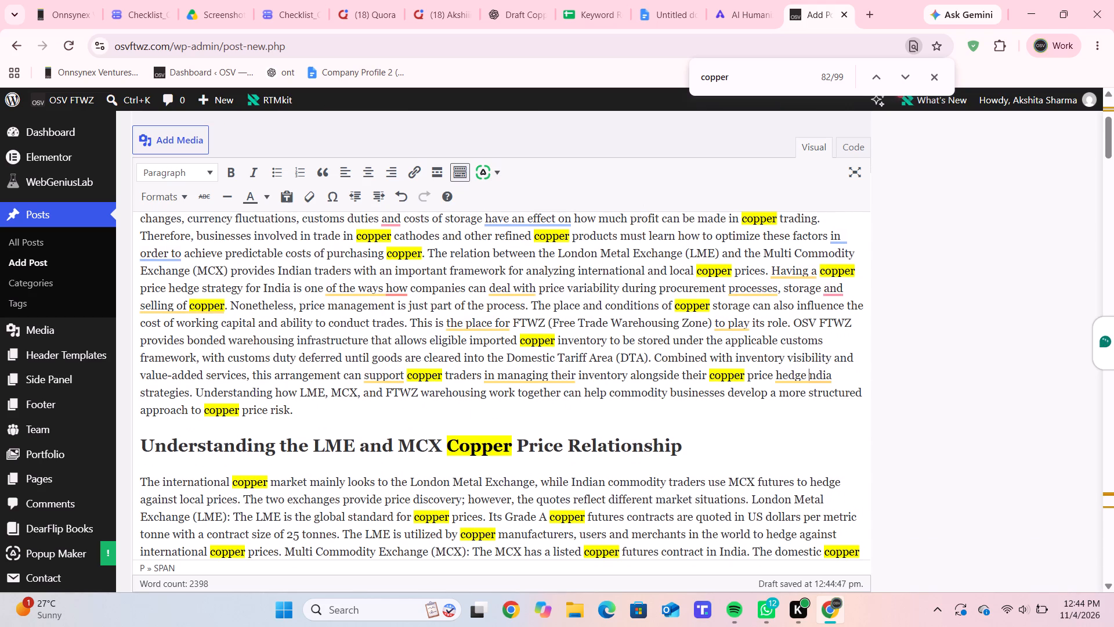
key("shift+i")
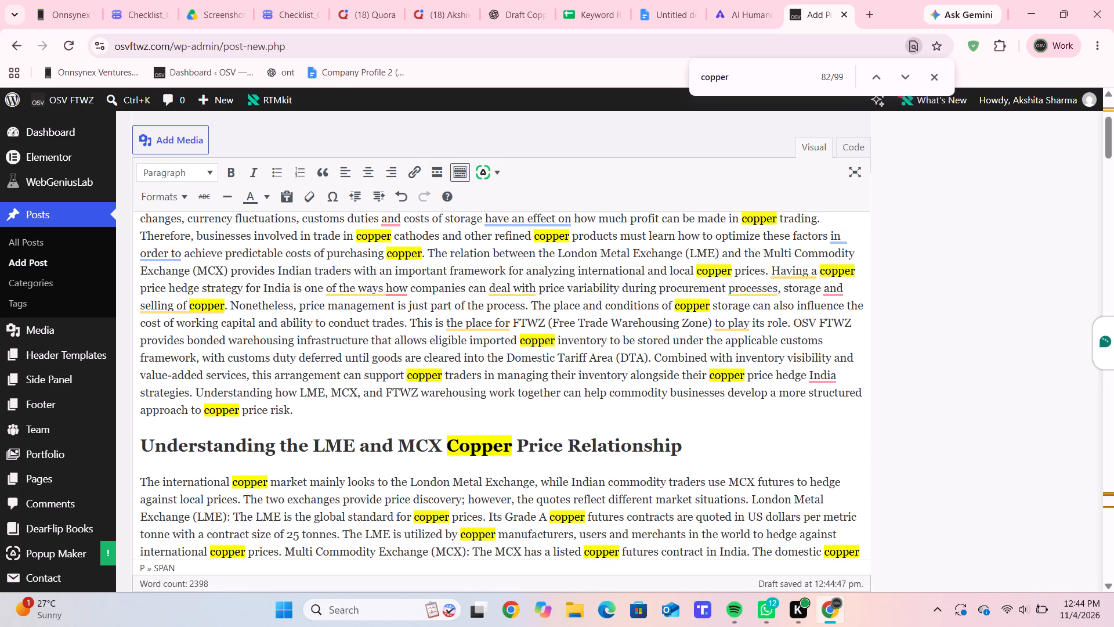
scroll(718, 312, "up", 2)
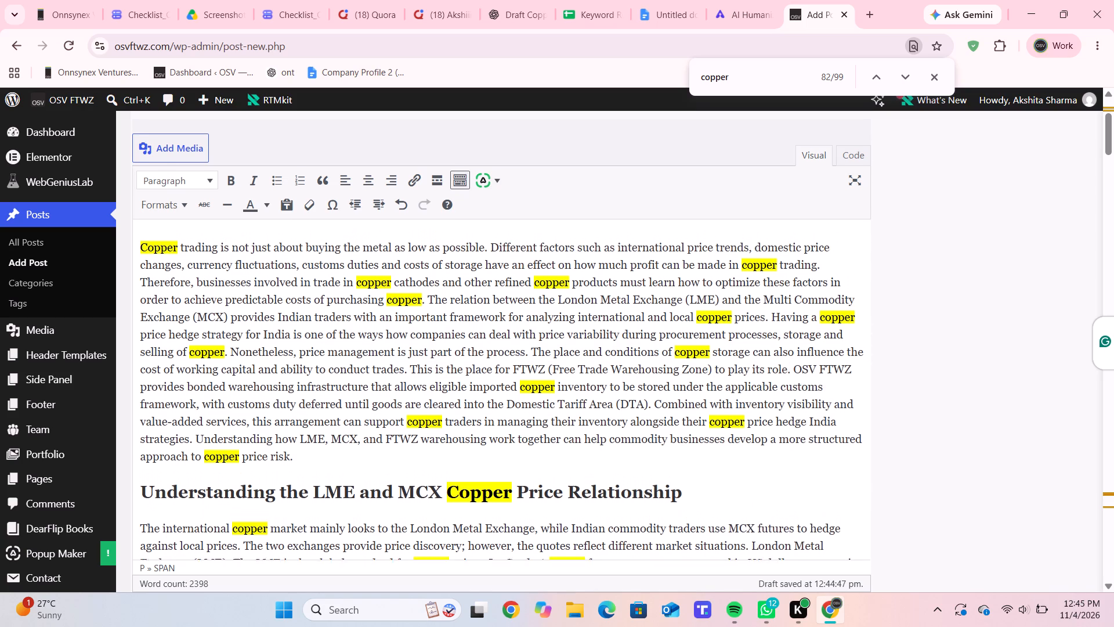
scroll(718, 312, "up", 1)
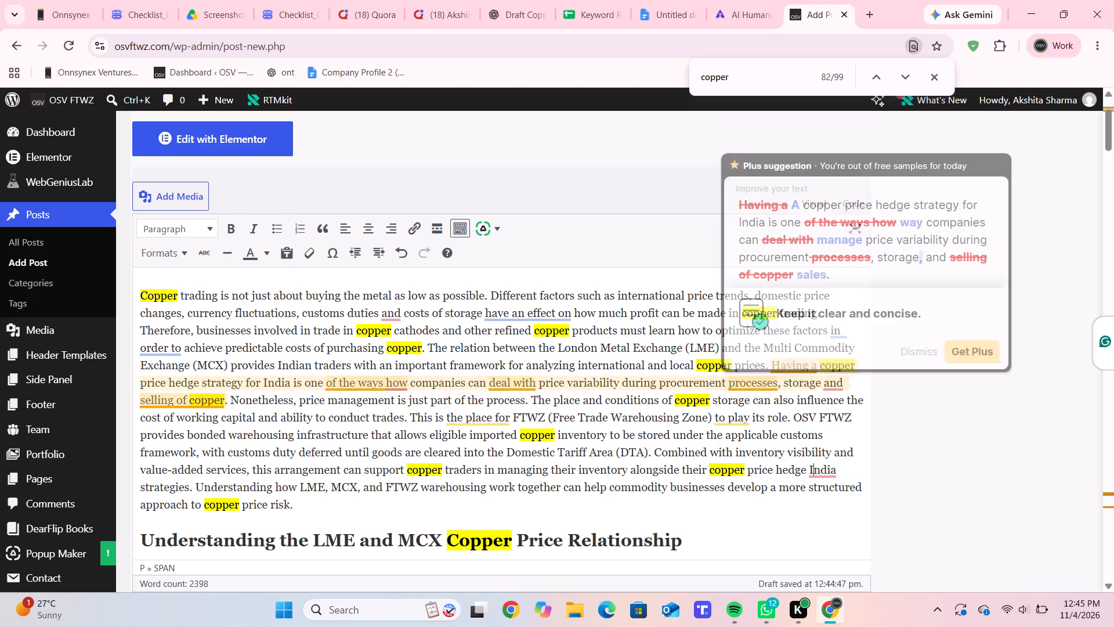
scroll(737, 390, "up", 1)
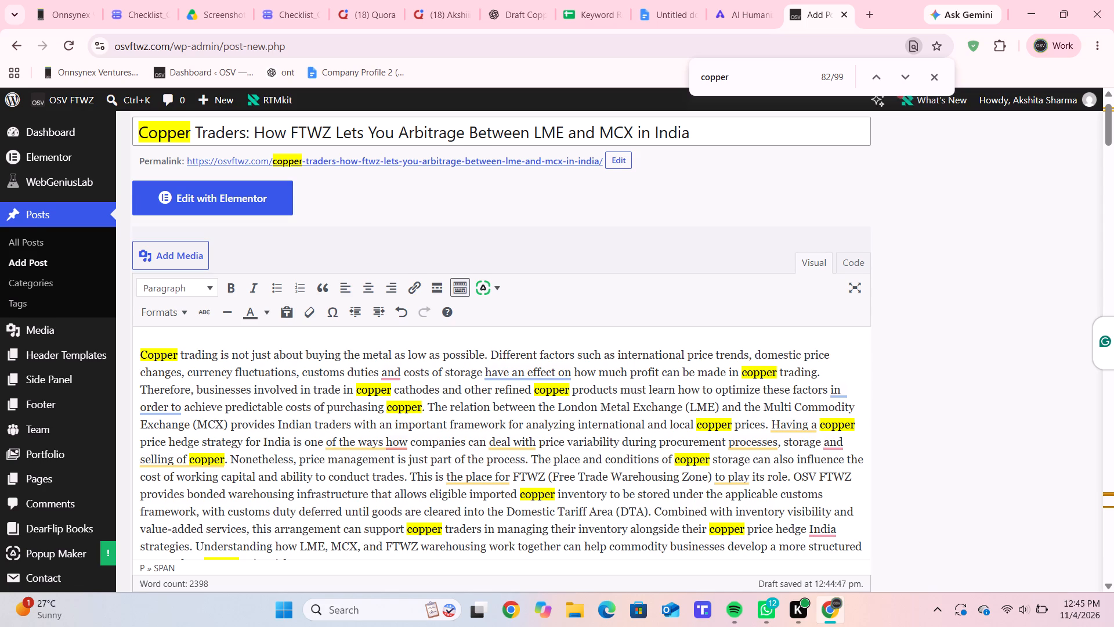
scroll(389, 471, "down", 2)
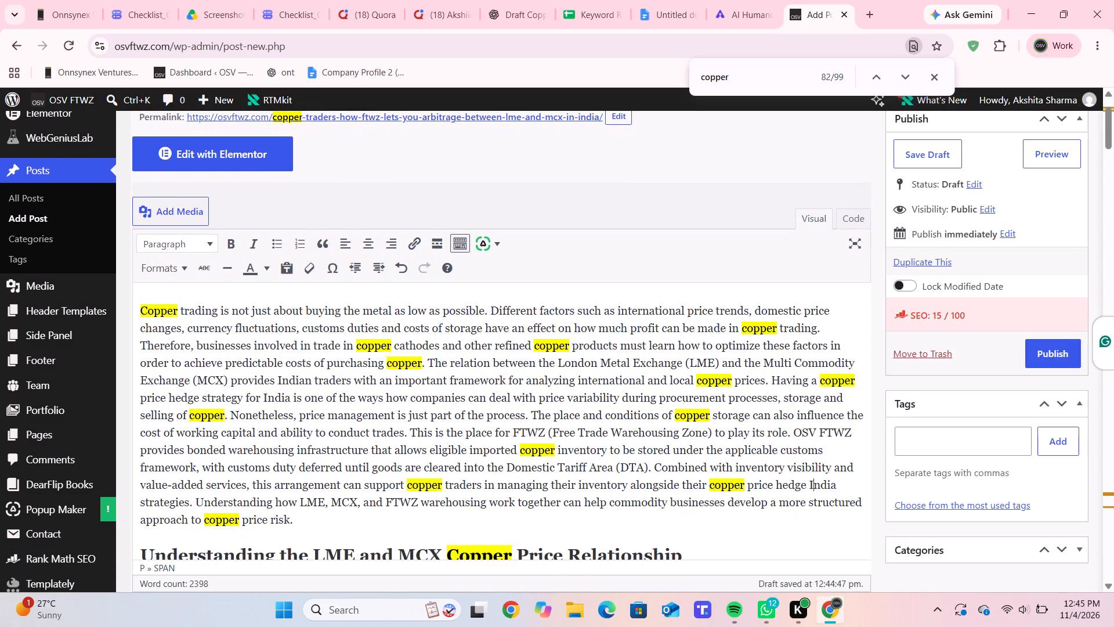
scroll(389, 471, "down", 3)
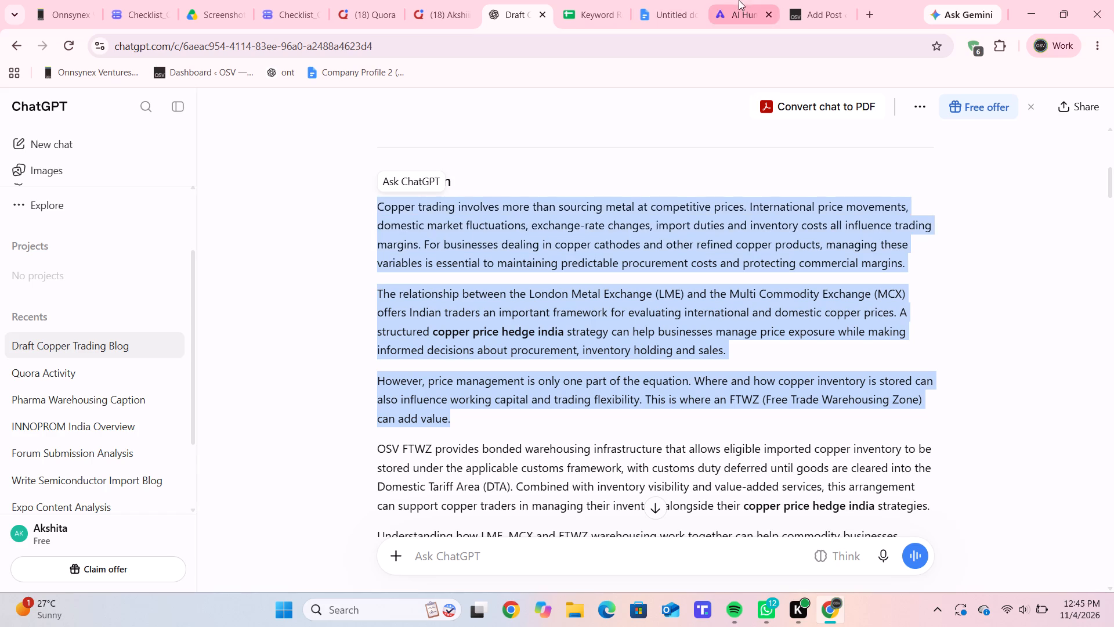
In the Google Docs blog draft, replace the introduction's text before "OSV FTWZ provides bonded warehousing" with the copied ChatGPT paragraphs.
left_click(671, 0)
scroll(408, 410, "up", 17)
scroll(408, 410, "up", 15)
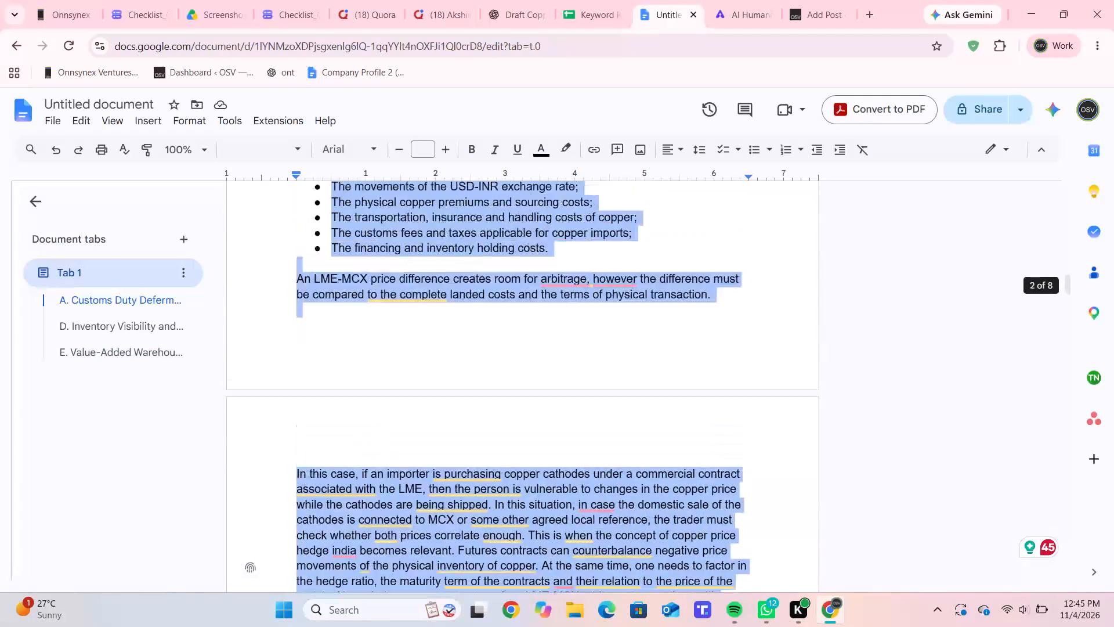
scroll(408, 410, "up", 8)
left_click(382, 469)
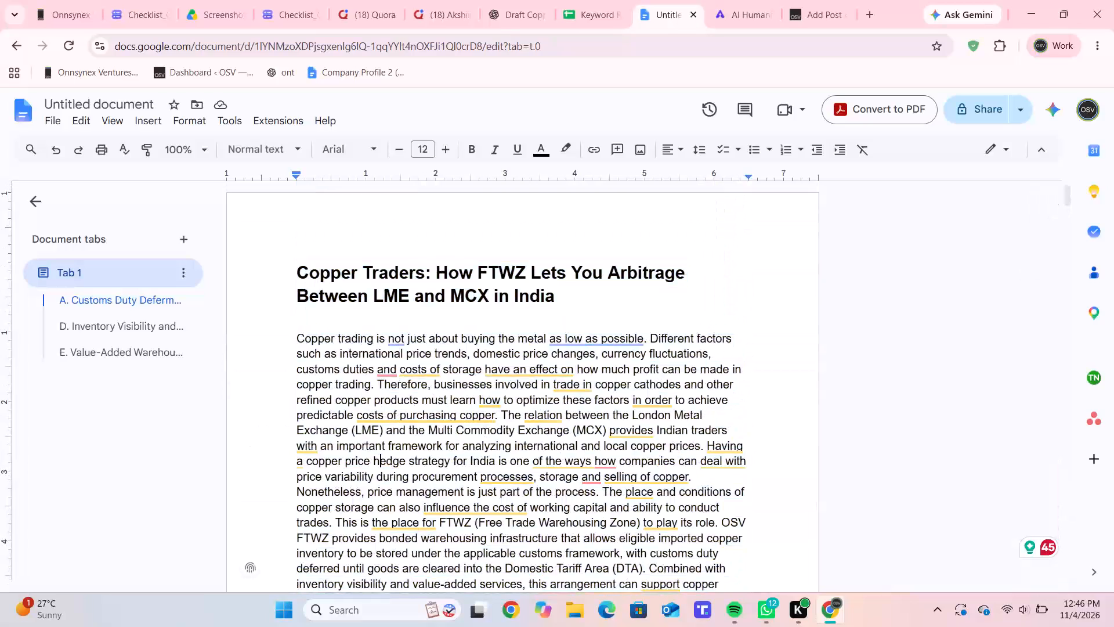
scroll(471, 514, "down", 1)
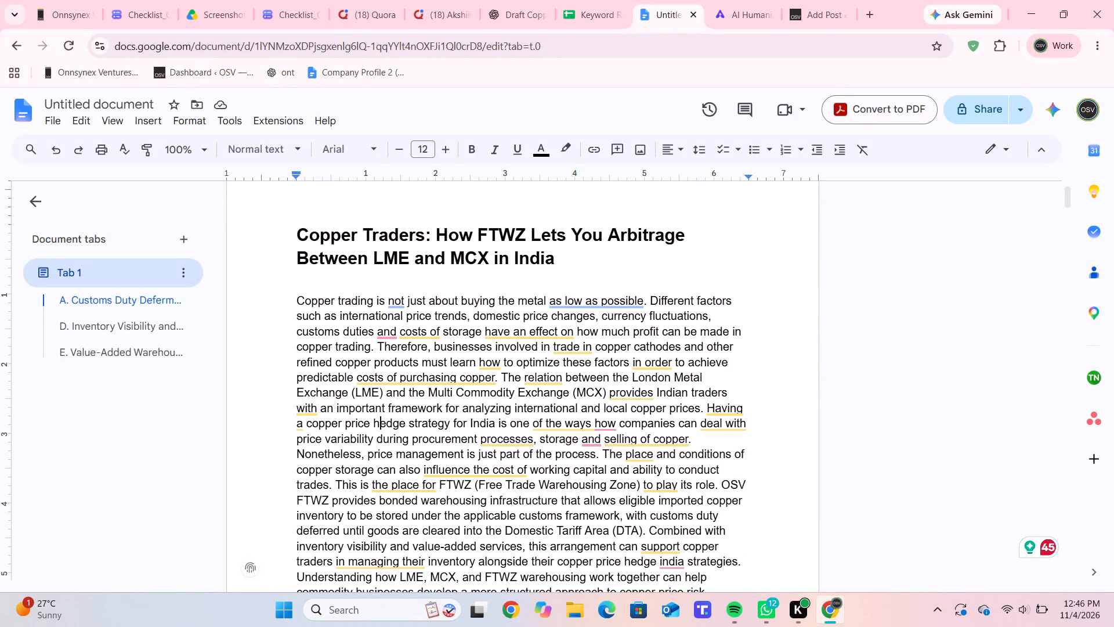
left_click_drag(719, 489, 317, 351)
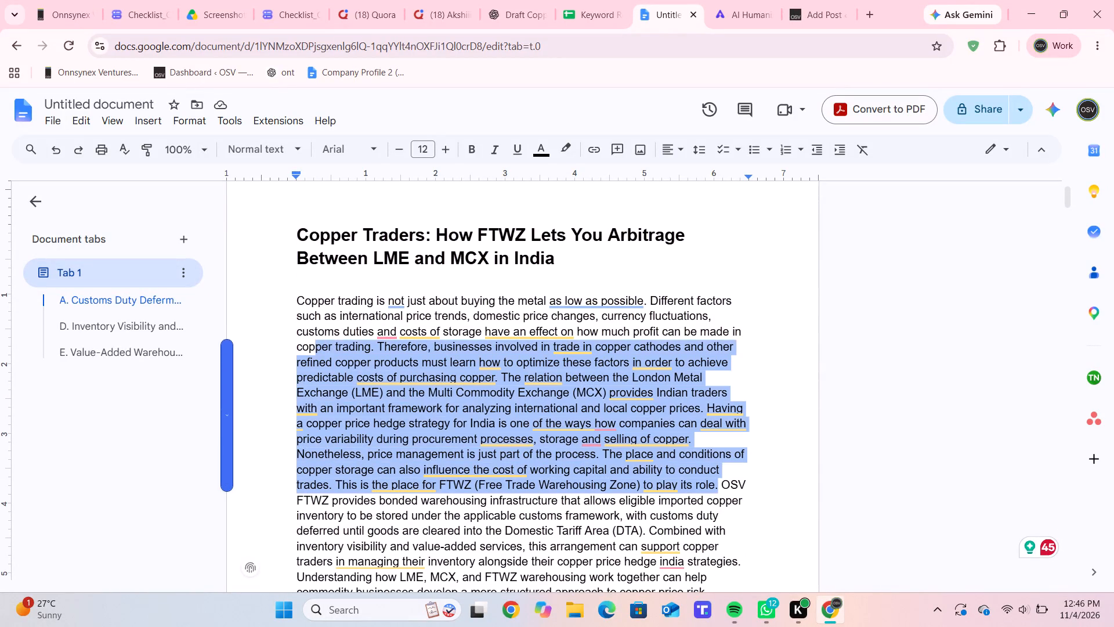
left_click_drag(317, 351, 286, 305)
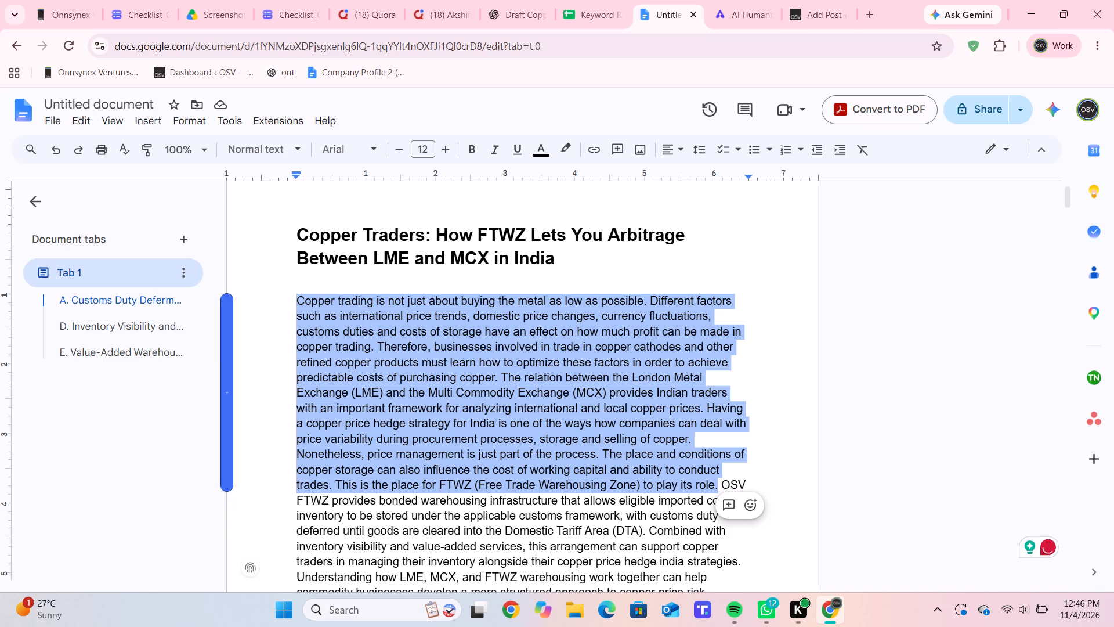
key("ctrl+v")
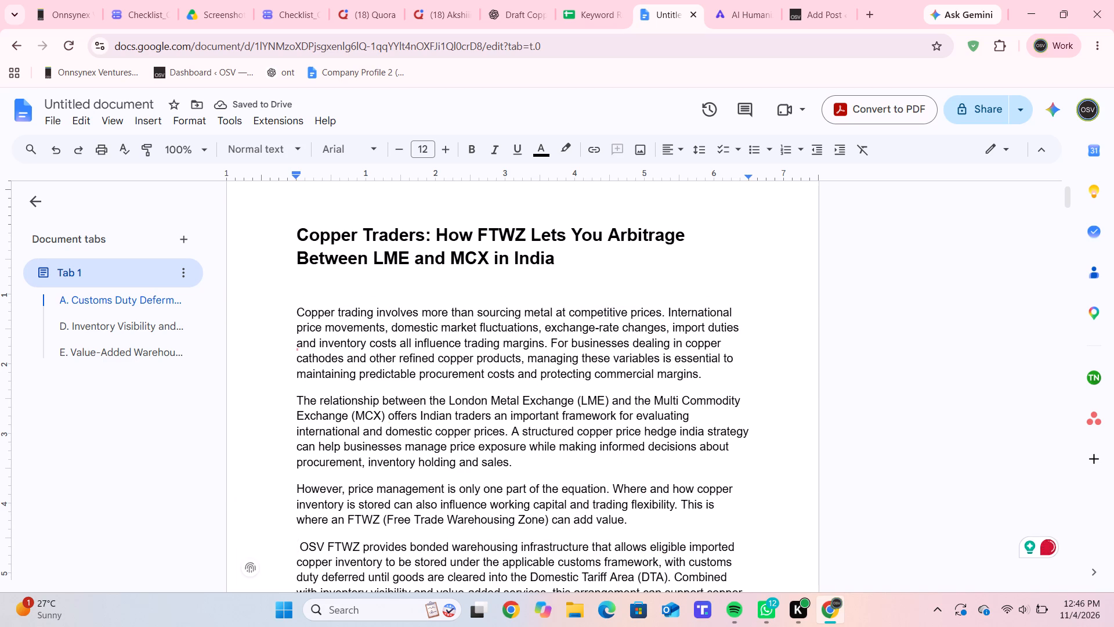
Join the pasted introduction paragraphs and the OSV FTWZ text into one continuous paragraph, with single spaces between sentences.
key("Right")
key("BackSpace")
key("BackSpace")
key("space")
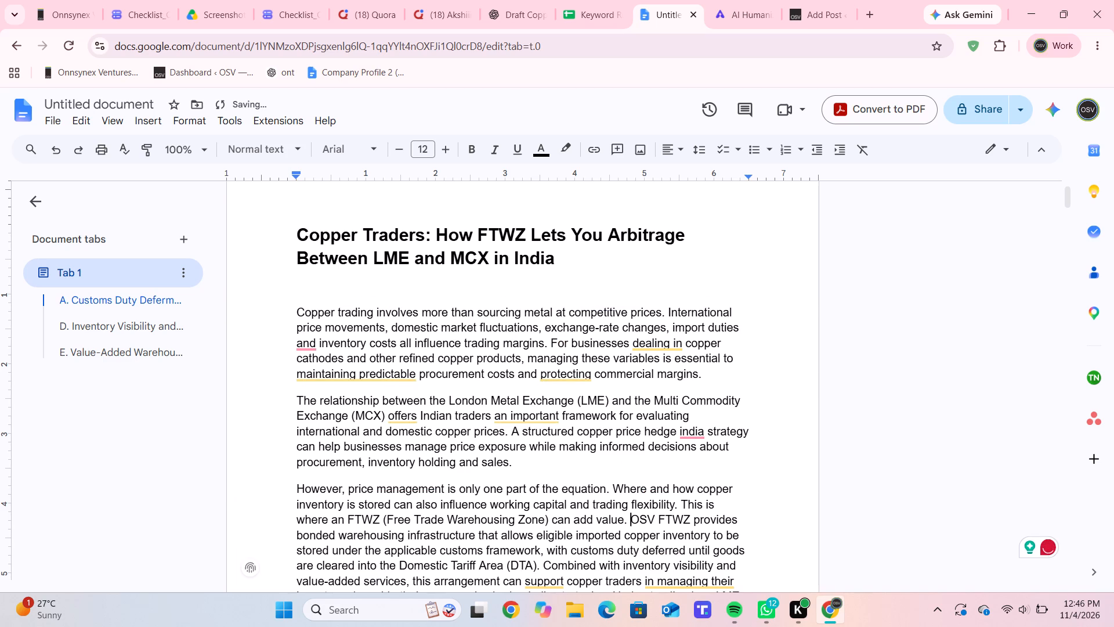
left_click(281, 482)
key("Down")
key("BackSpace")
key("space")
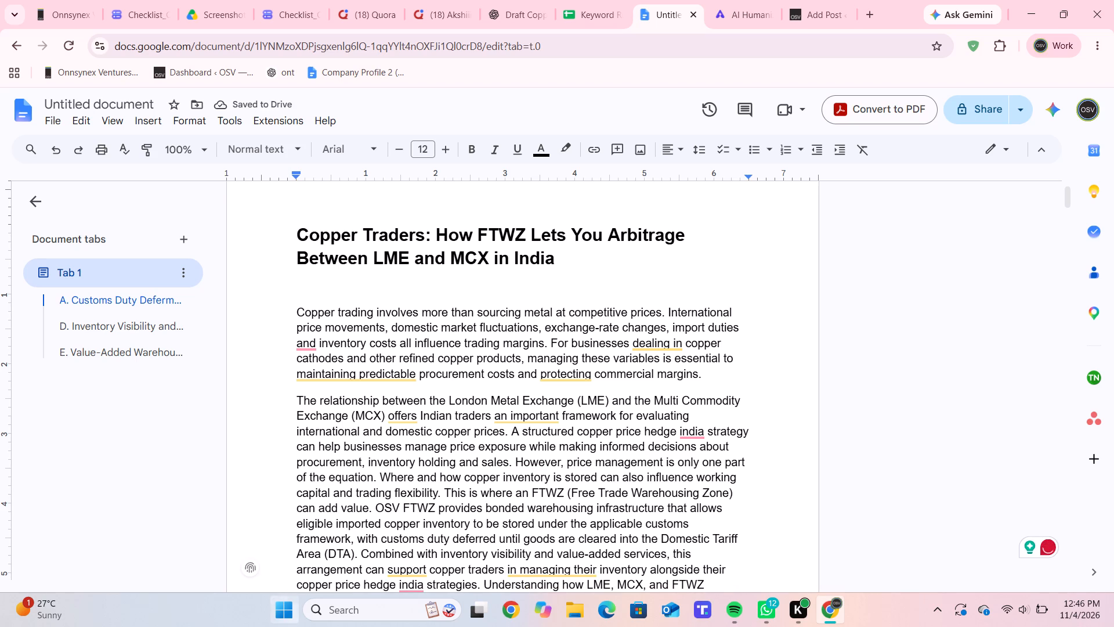
left_click(299, 396)
key("BackSpace")
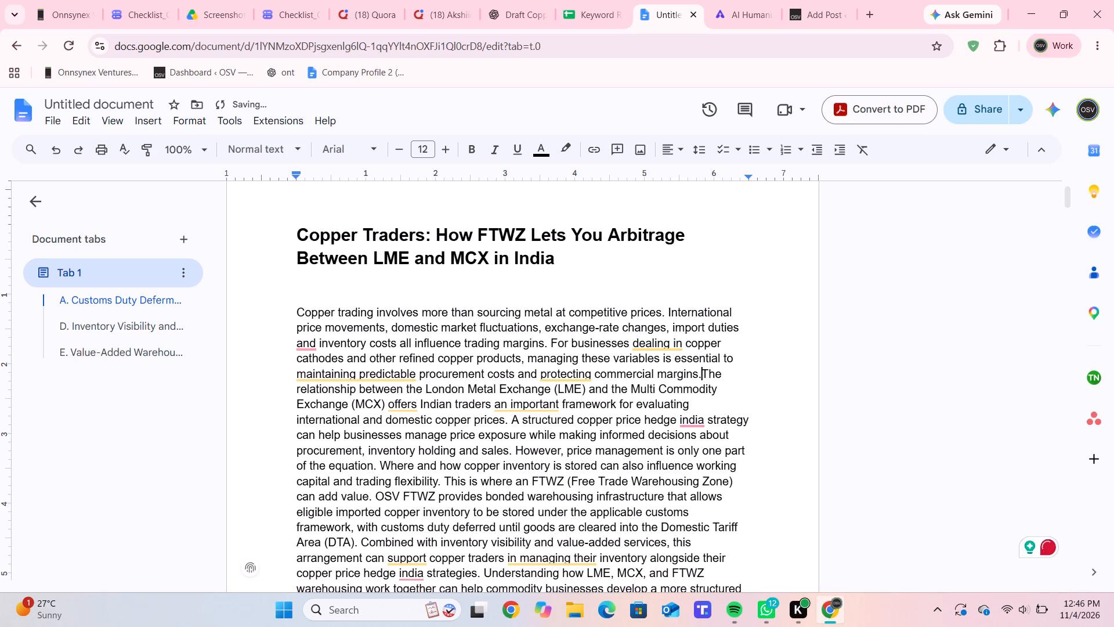
key("space")
Remove the extra blank lines above the introduction and above the "Understanding the LME and MCX Copper Price Relationship" heading.
scroll(299, 396, "down", 1)
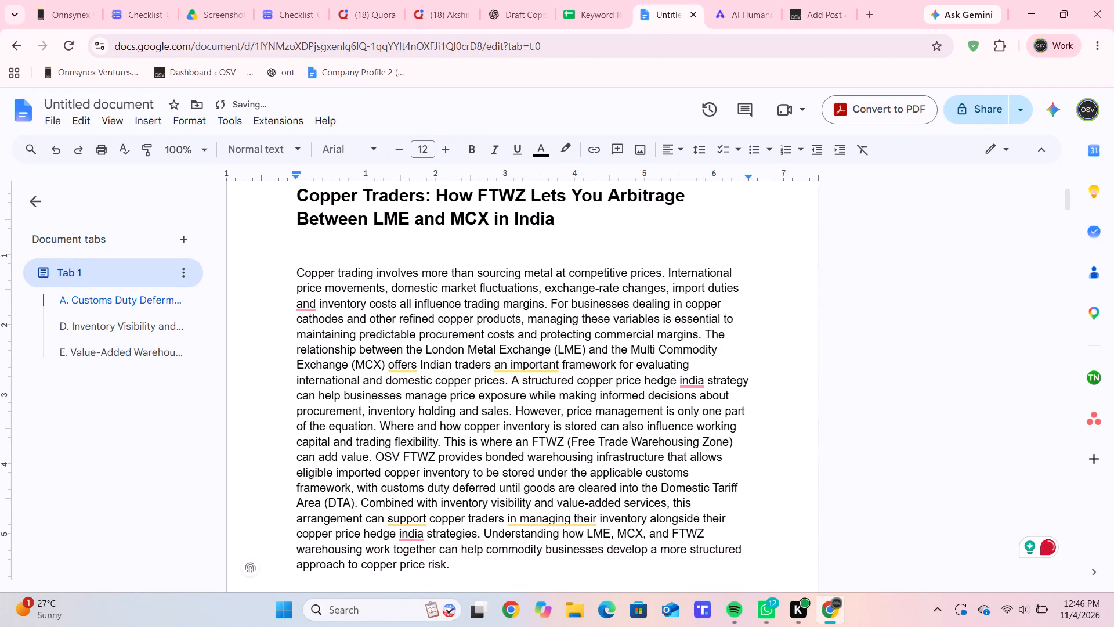
left_click(292, 277)
key("BackSpace")
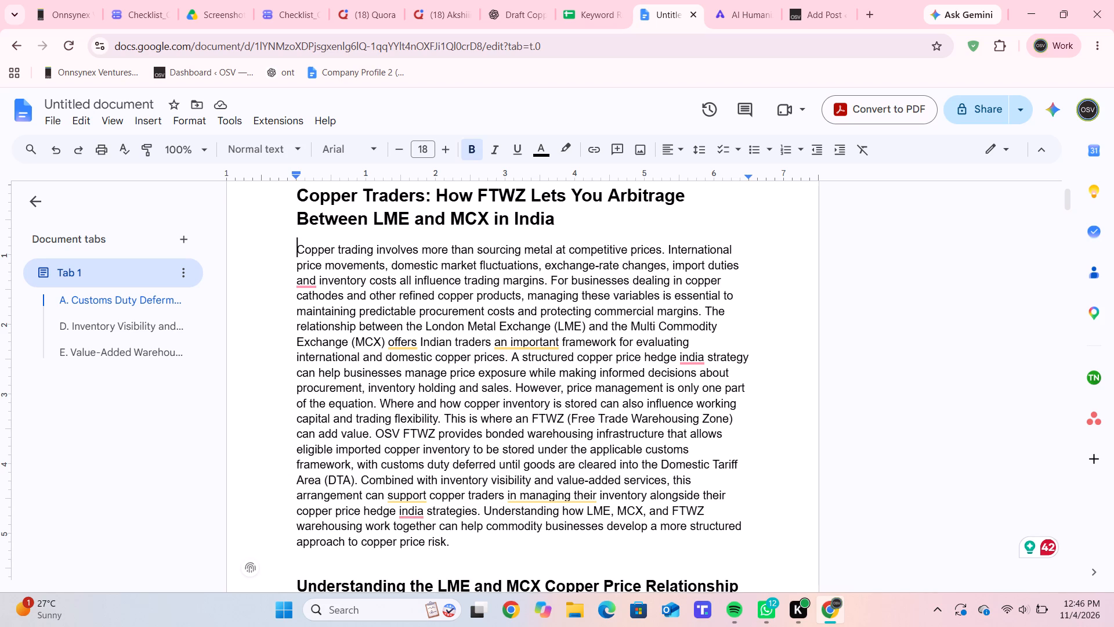
scroll(381, 438, "down", 3)
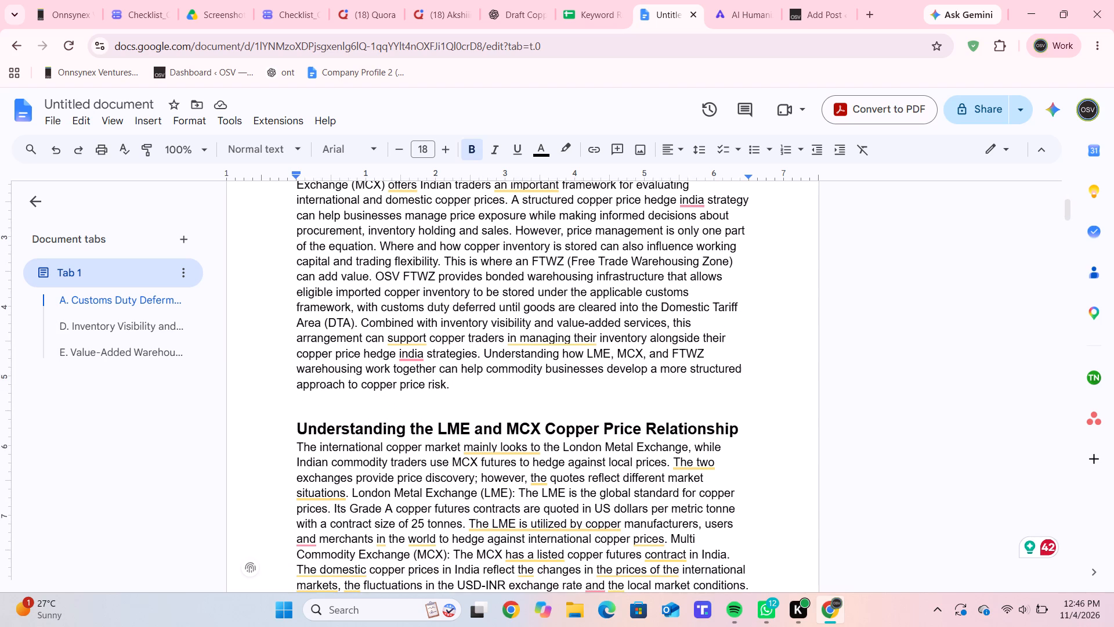
left_click(330, 394)
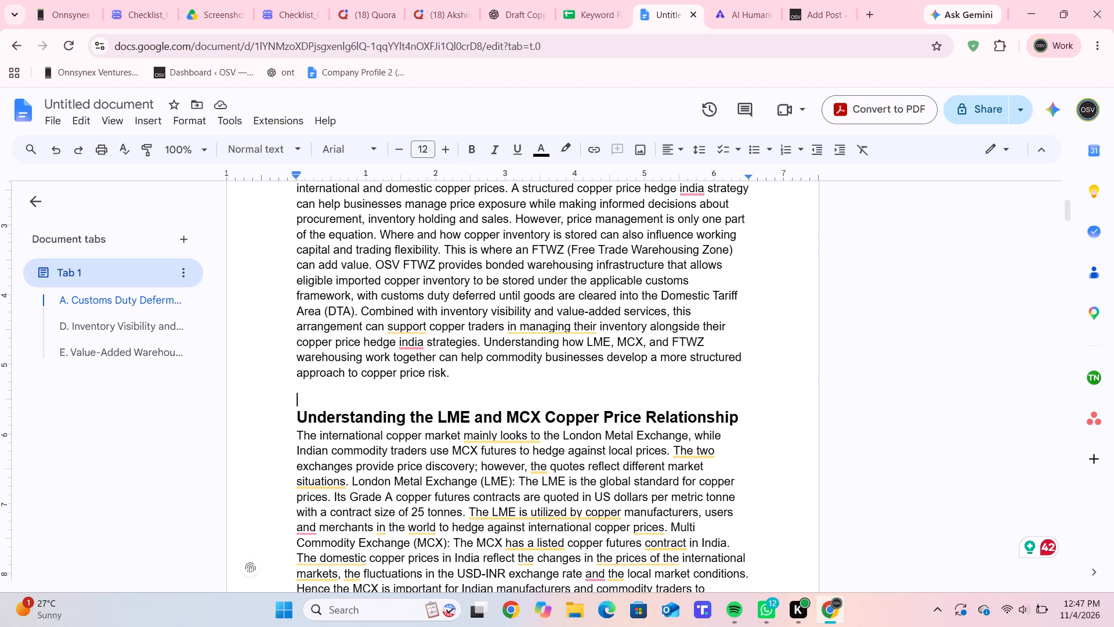
key("Down")
key("BackSpace")
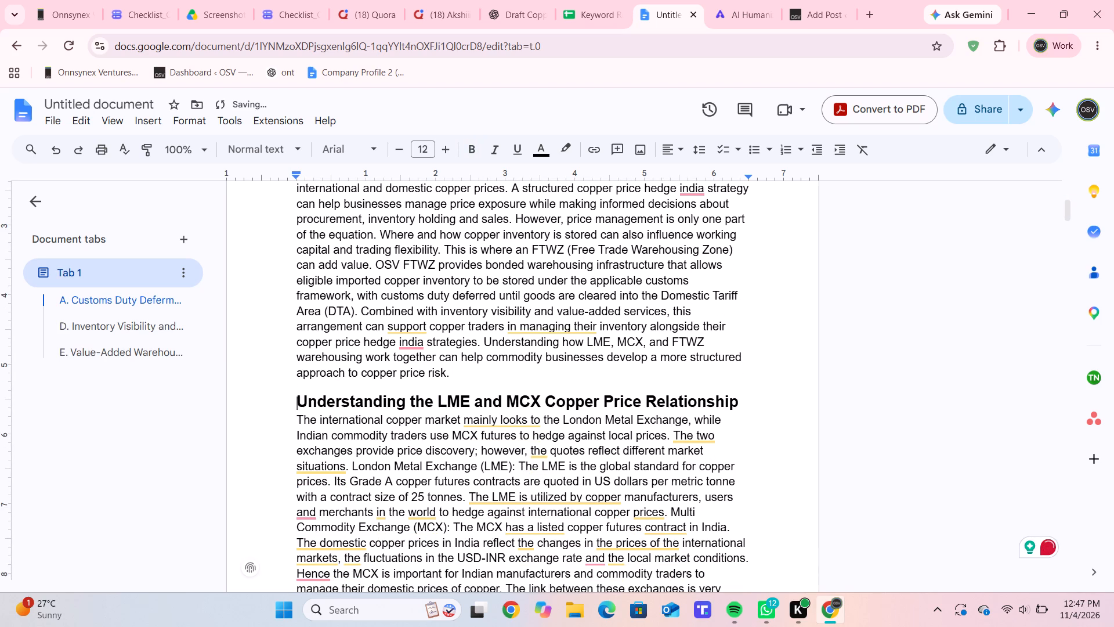
Review the document's wording and "copper price hedge india" mentions from the LME-MCX arbitrage text through the Copper Cathode Import Duty heading.
scroll(330, 394, "down", 9)
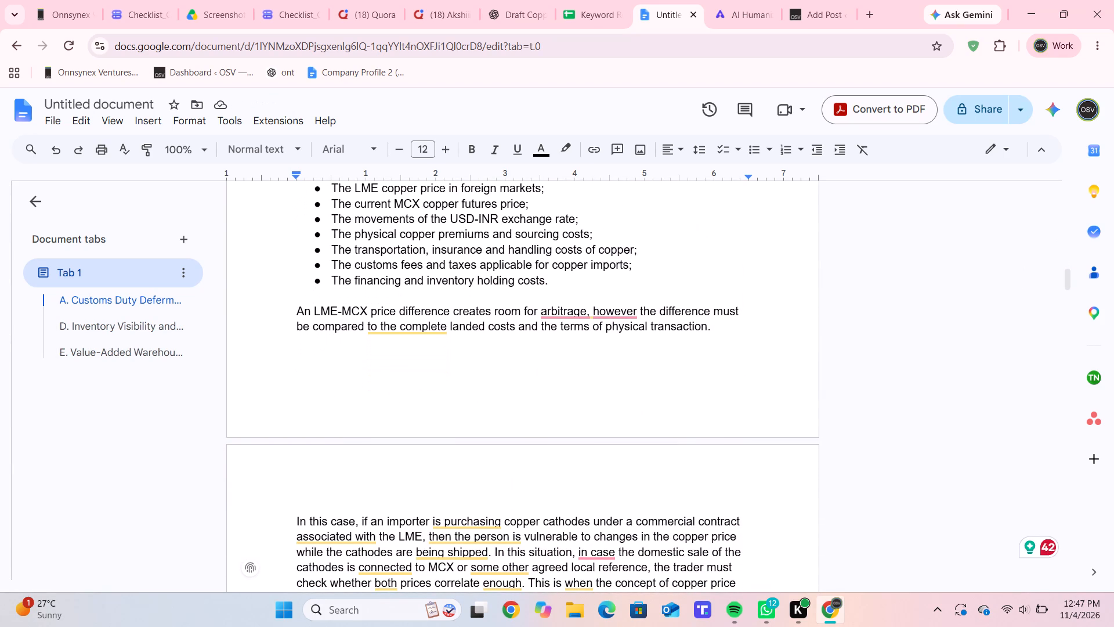
scroll(322, 530, "down", 2)
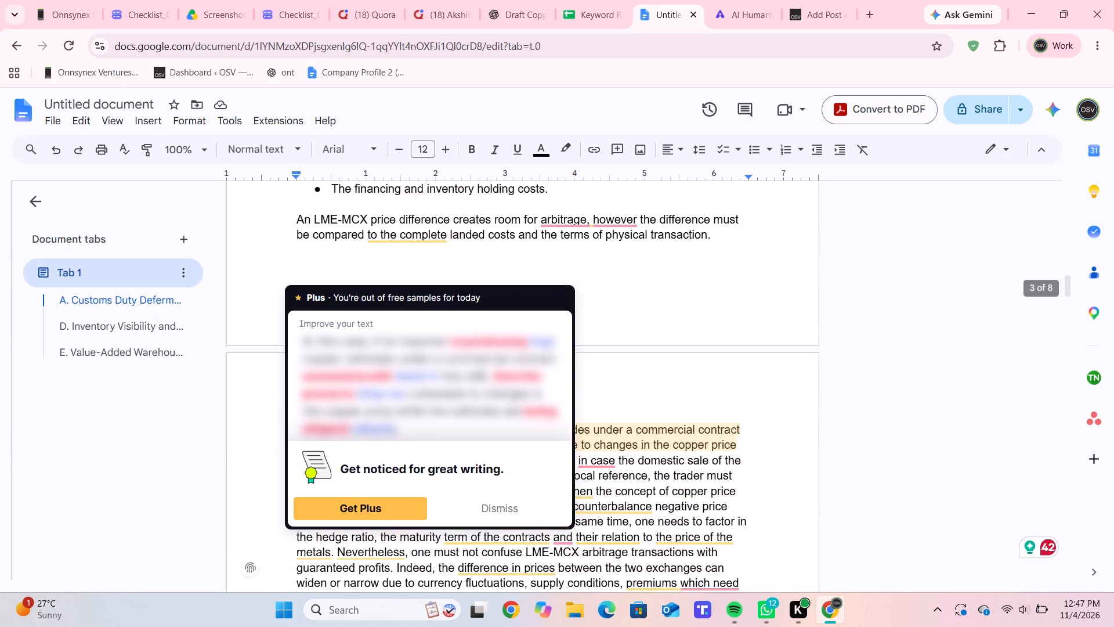
scroll(340, 521, "down", 1)
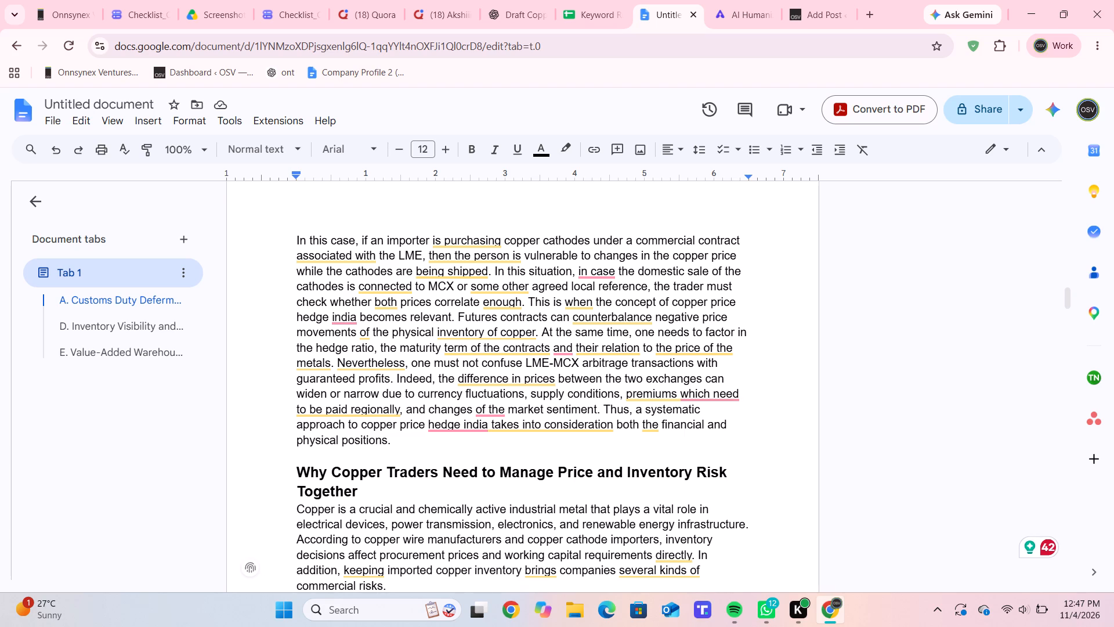
scroll(340, 521, "down", 5)
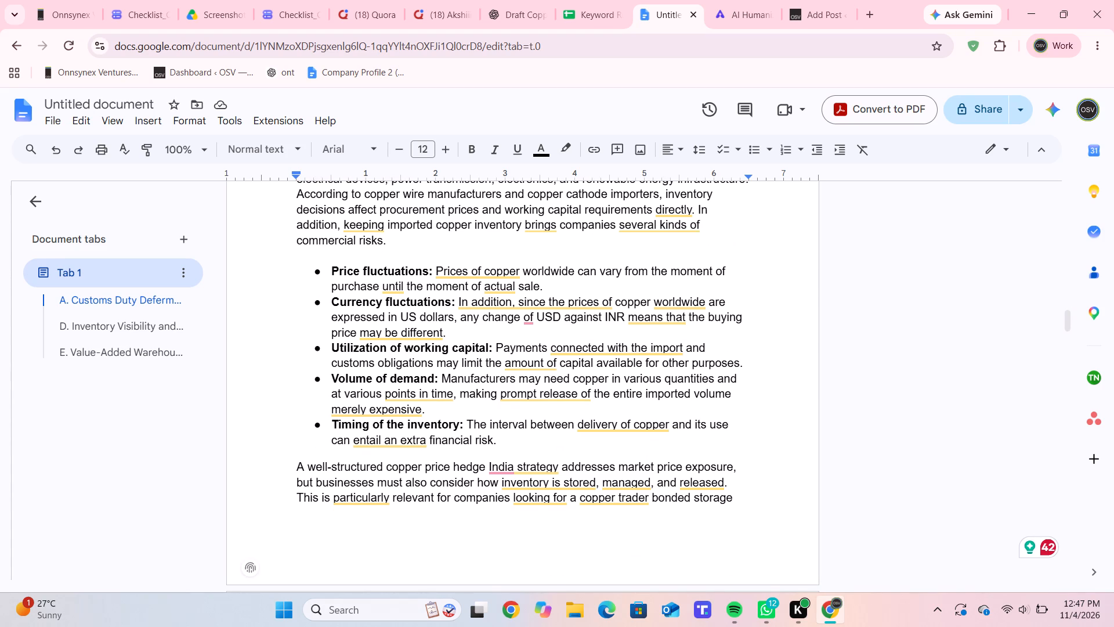
scroll(340, 521, "down", 1)
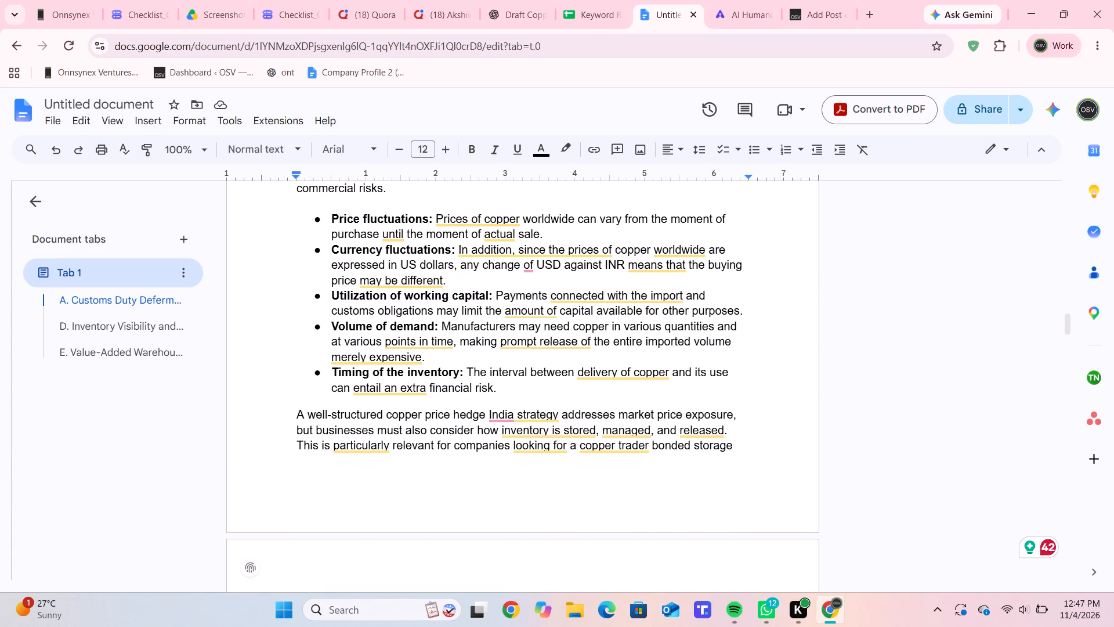
scroll(340, 521, "down", 3)
scroll(340, 521, "up", 5)
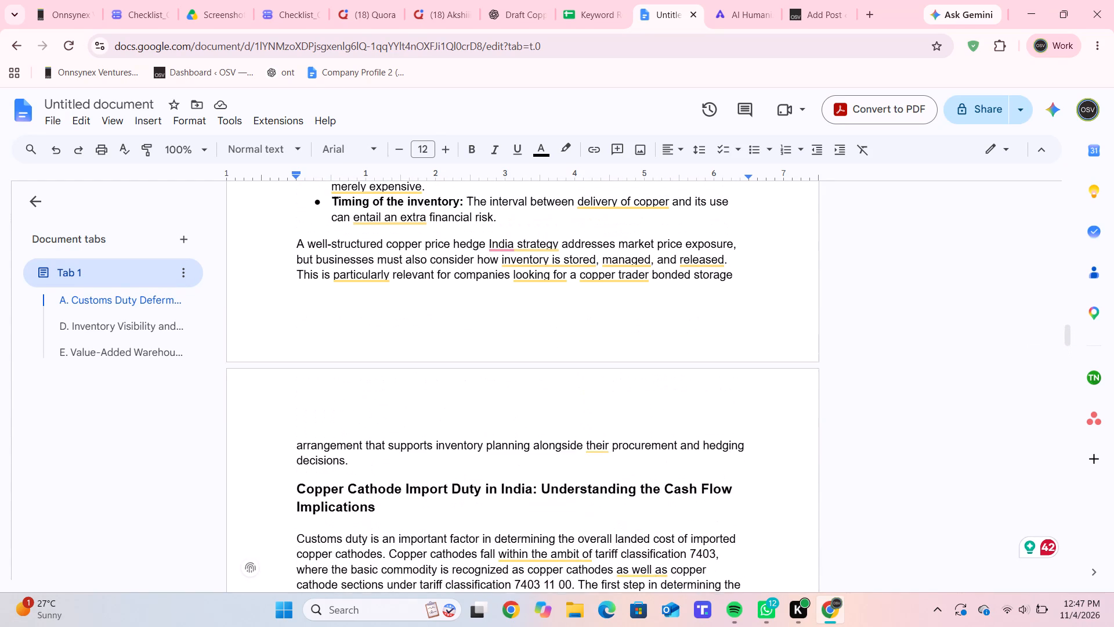
Join the three intro paragraphs under "How OSV FTWZ Supports Copper Traders Through Bonded Storage" into one, with single spaces between sentences.
scroll(340, 521, "up", 3)
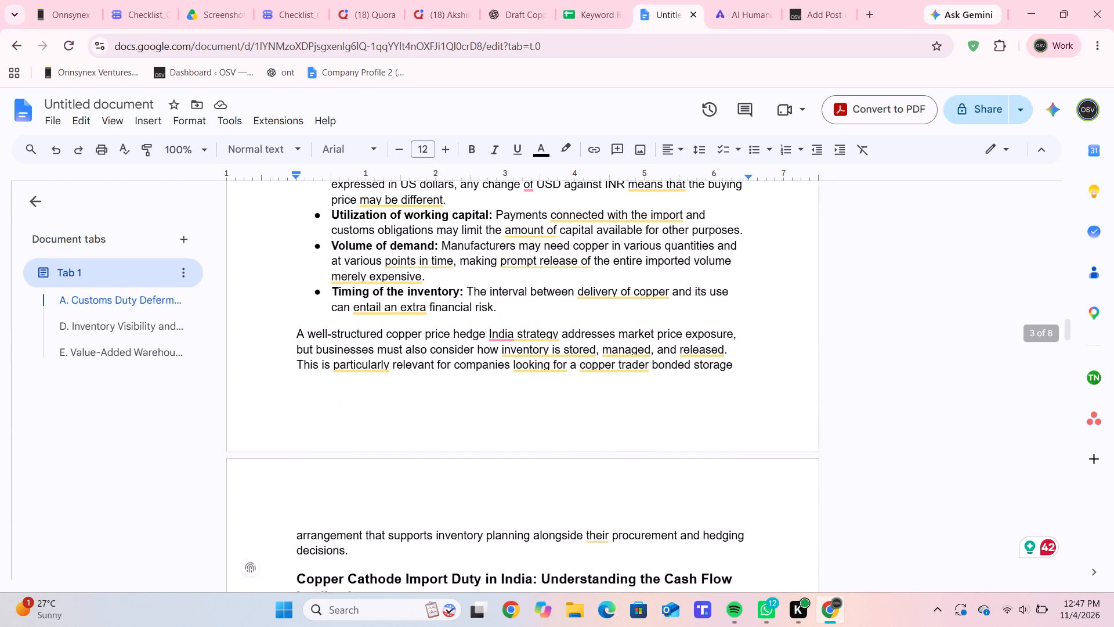
scroll(340, 521, "down", 2)
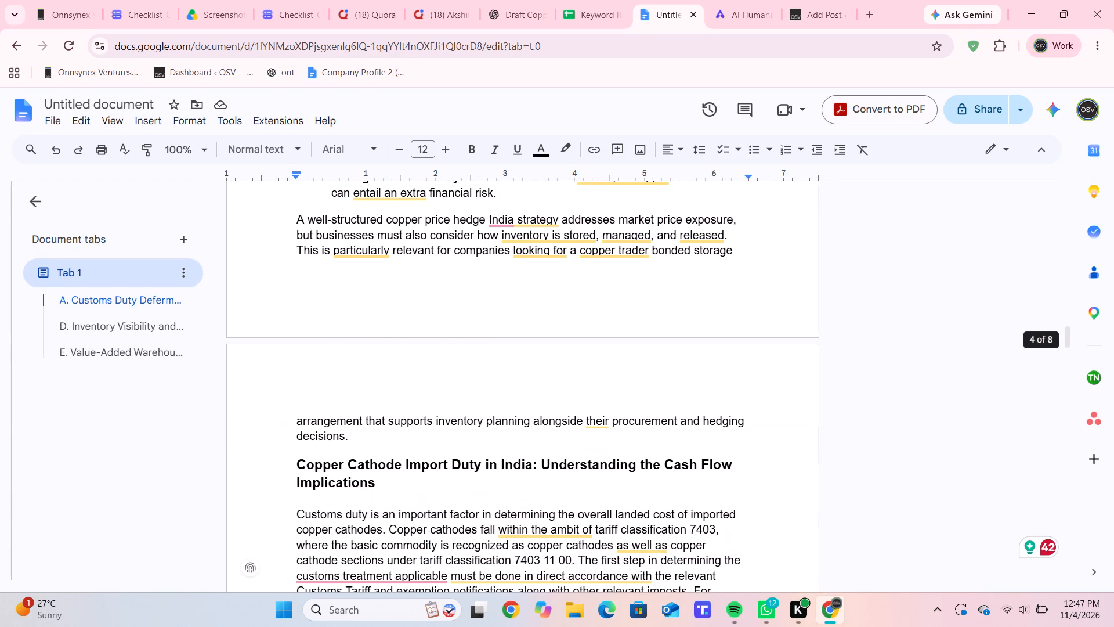
scroll(340, 521, "down", 3)
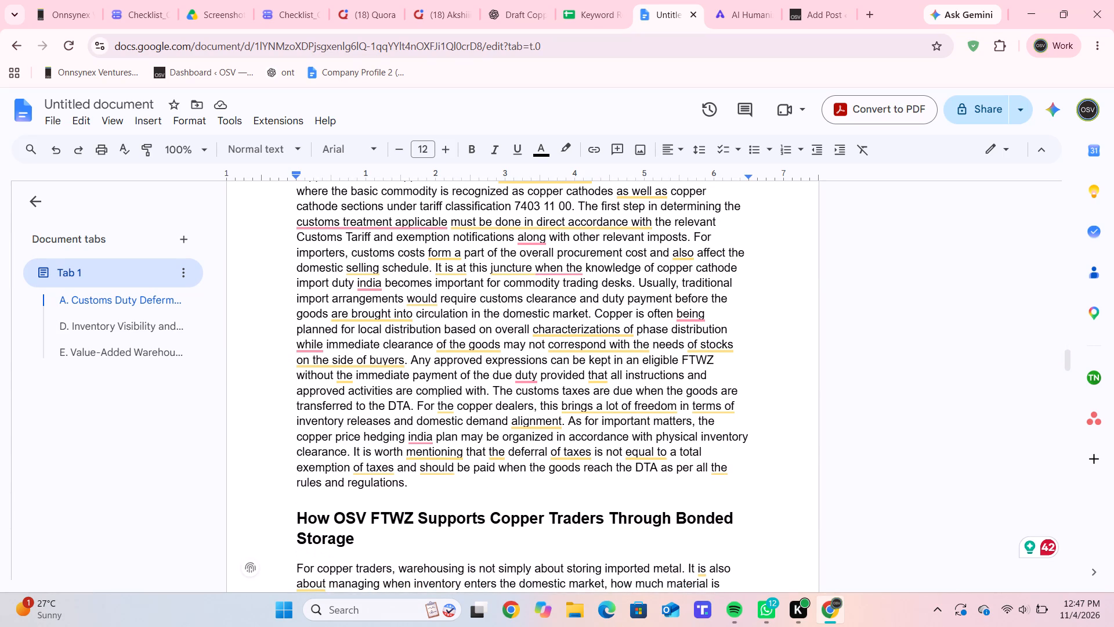
scroll(340, 521, "down", 2)
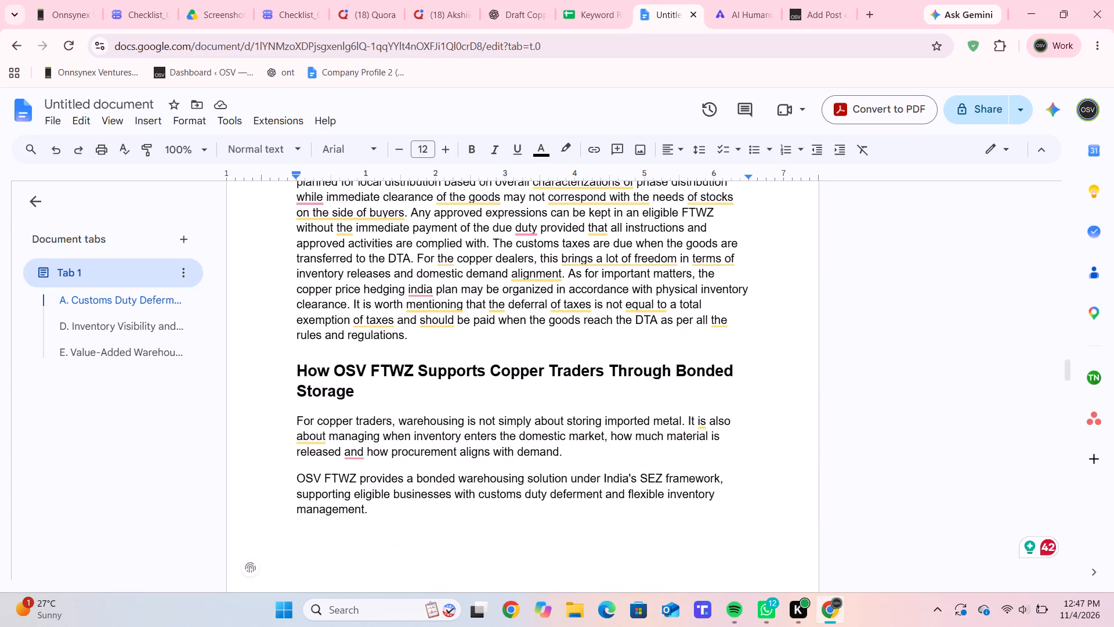
scroll(340, 521, "down", 1)
left_click(285, 391)
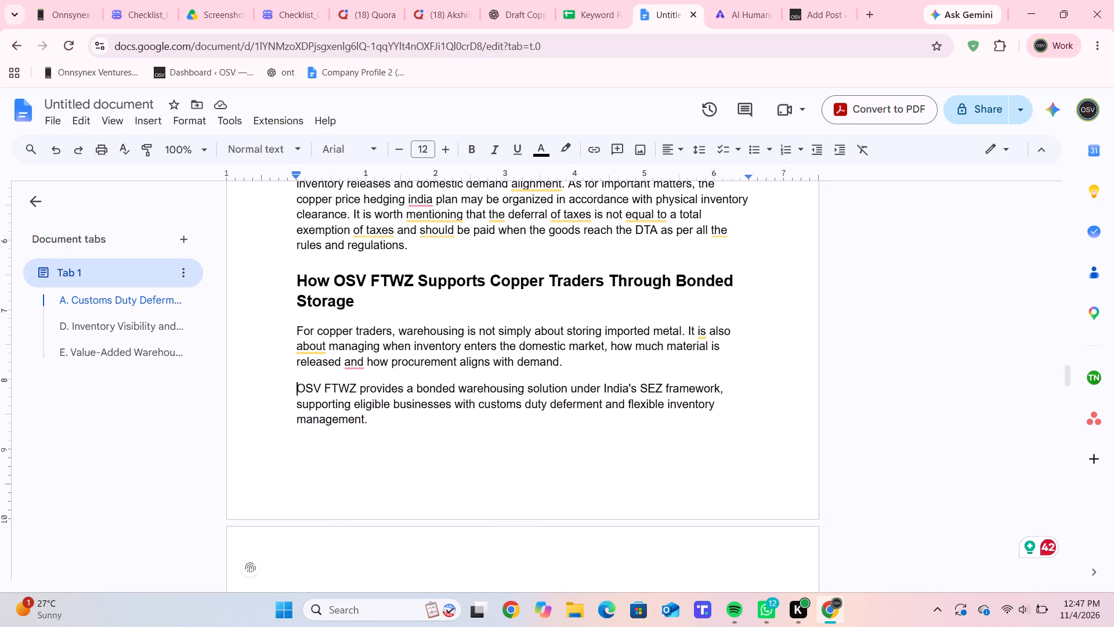
key("BackSpace")
key("space")
scroll(285, 391, "down", 1)
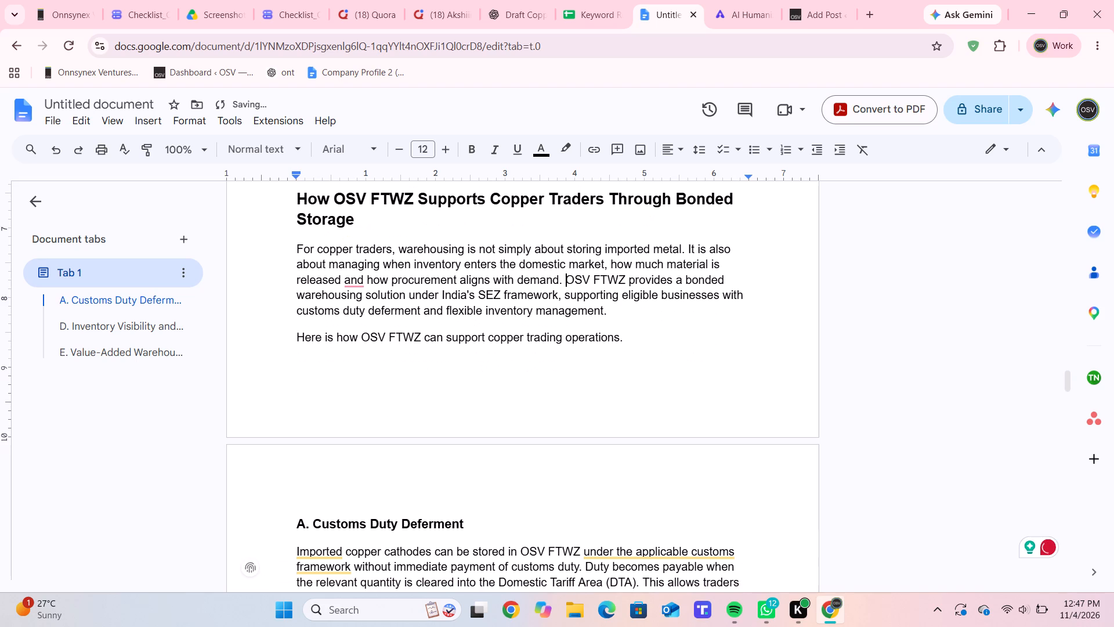
left_click(288, 341)
key("BackSpace")
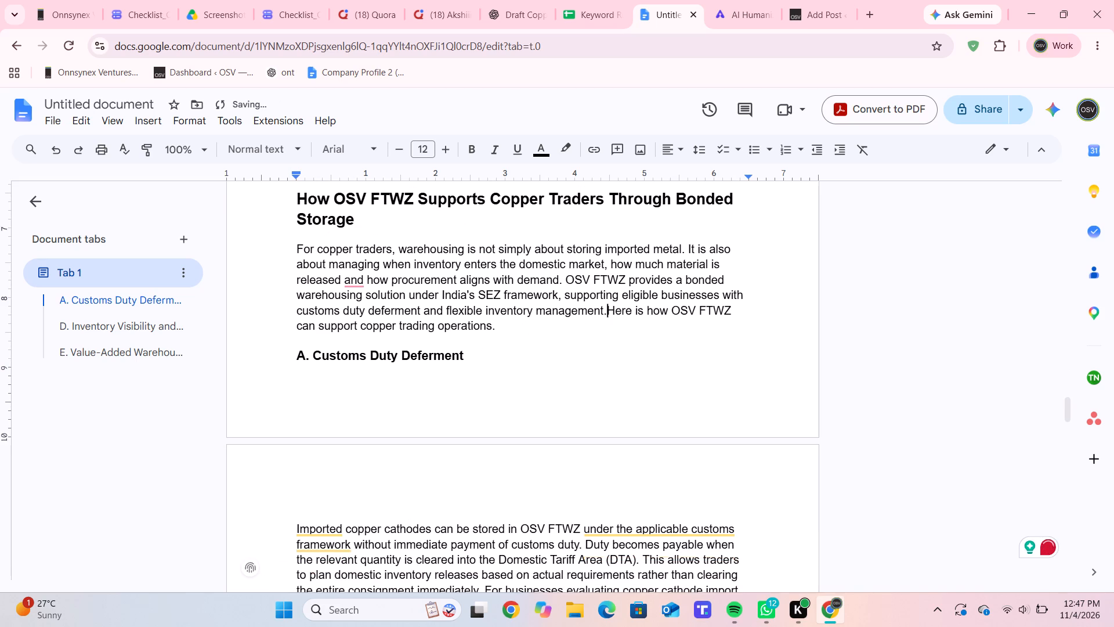
key("space")
Merge the "A. Customs Duty Deferment" heading with the paragraph below it, separating them with a colon and a space.
scroll(288, 341, "down", 1)
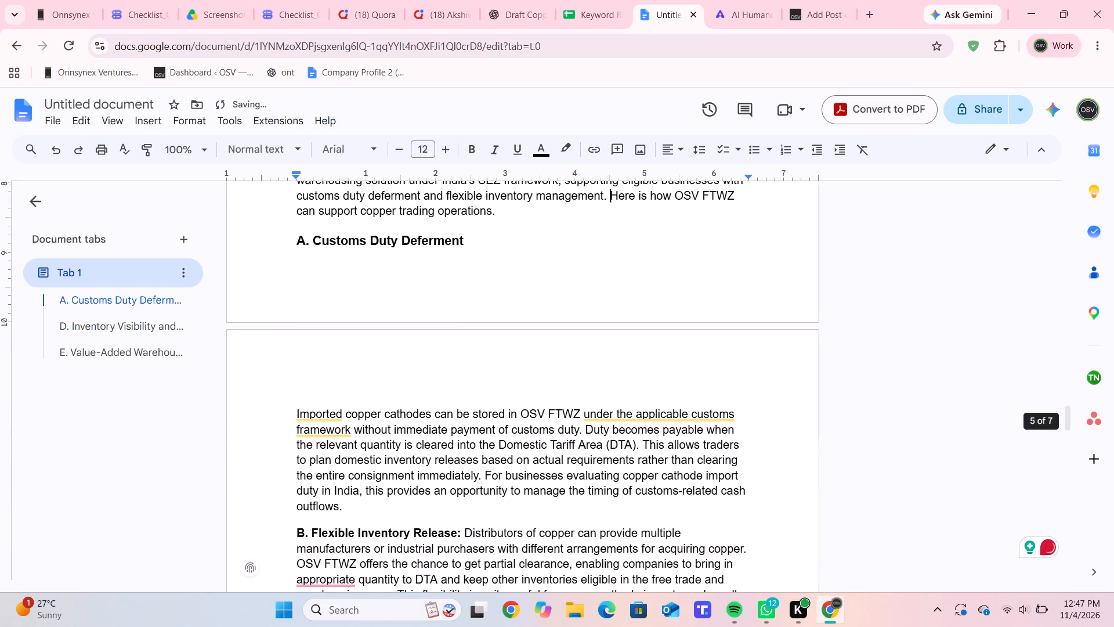
scroll(288, 341, "down", 1)
left_click(270, 419)
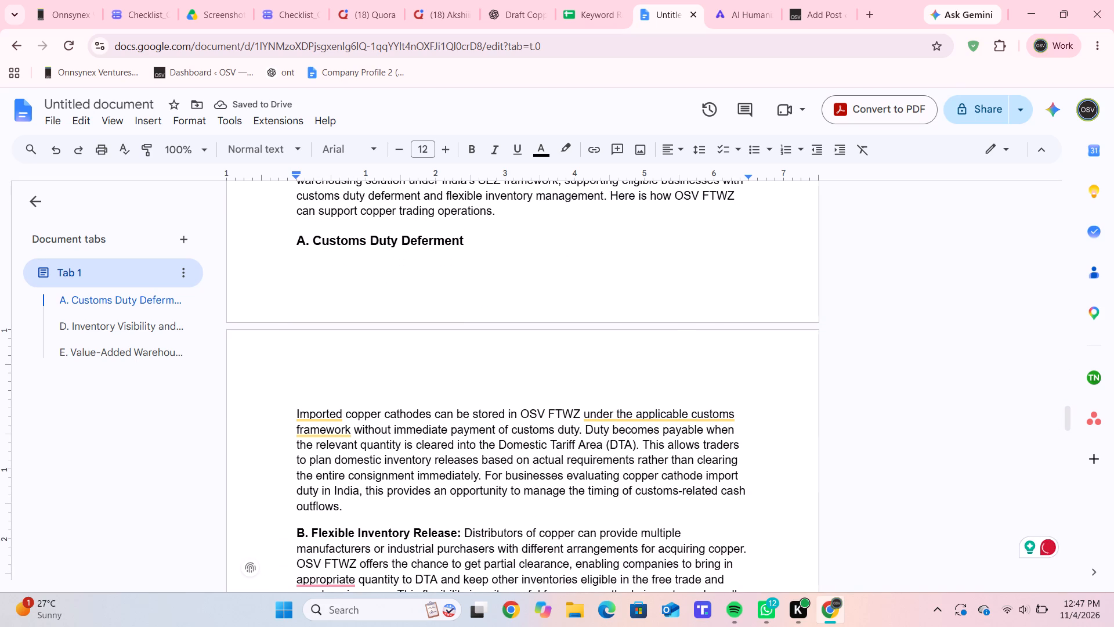
key("BackSpace")
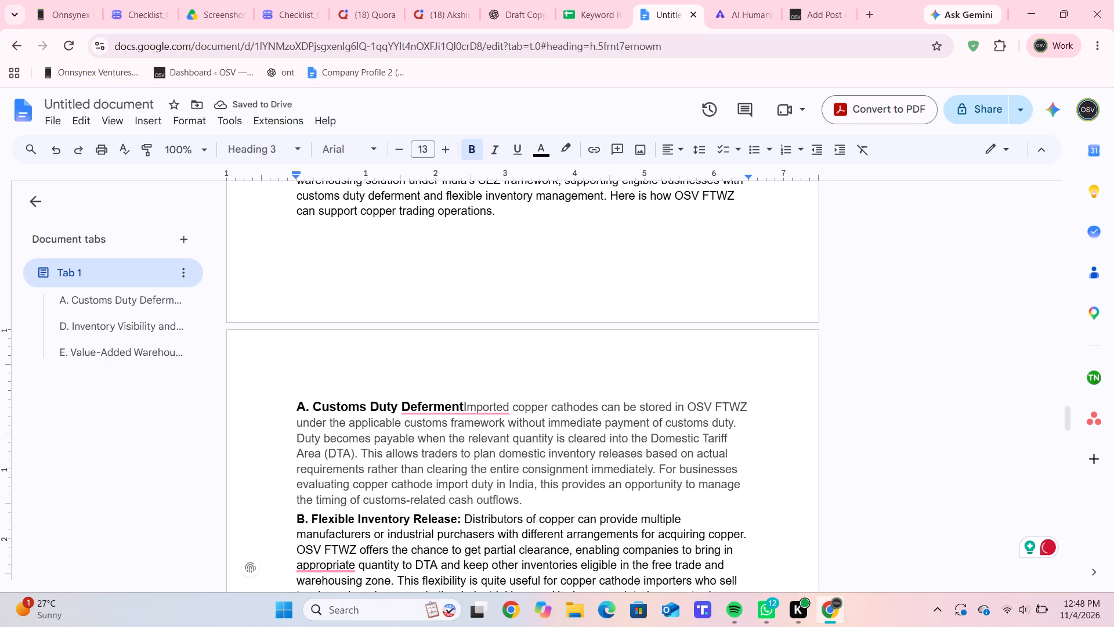
type(":LL")
key("BackSpace")
key("BackSpace")
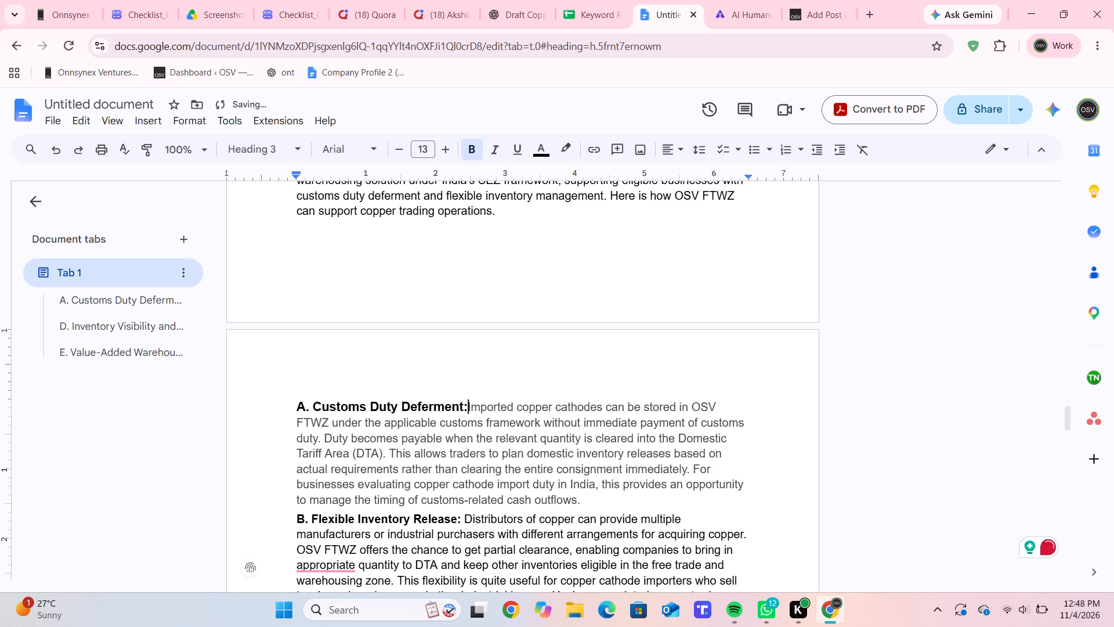
key("space")
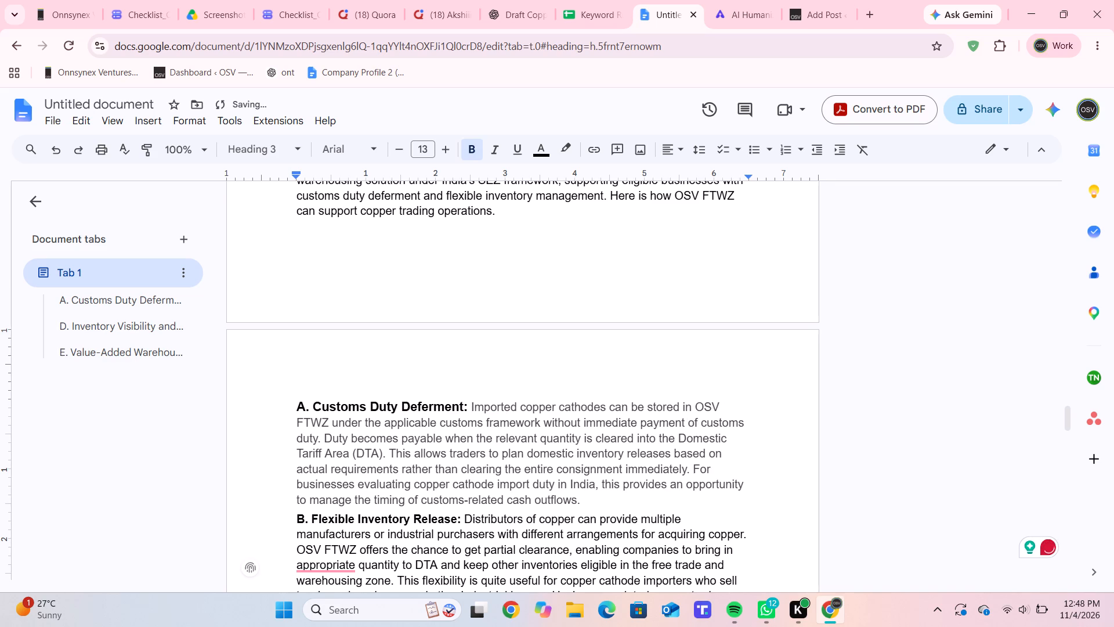
Set the text colour of the "Imported copper cathodes" description after "A. Customs Duty Deferment:" to black.
left_click_drag(588, 506, 468, 405)
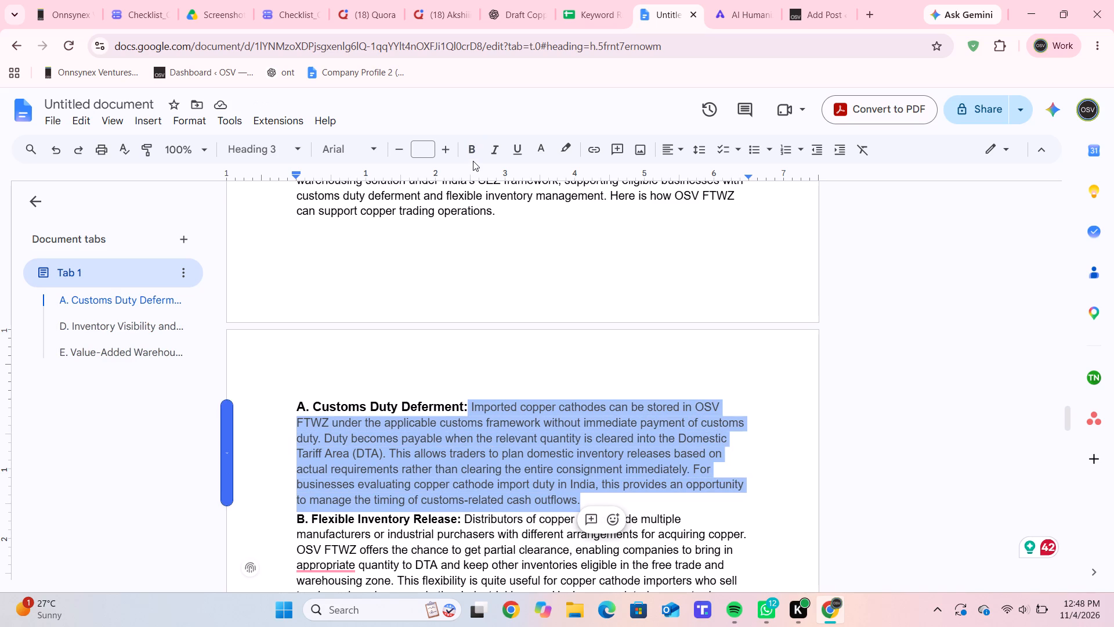
double_click(545, 153)
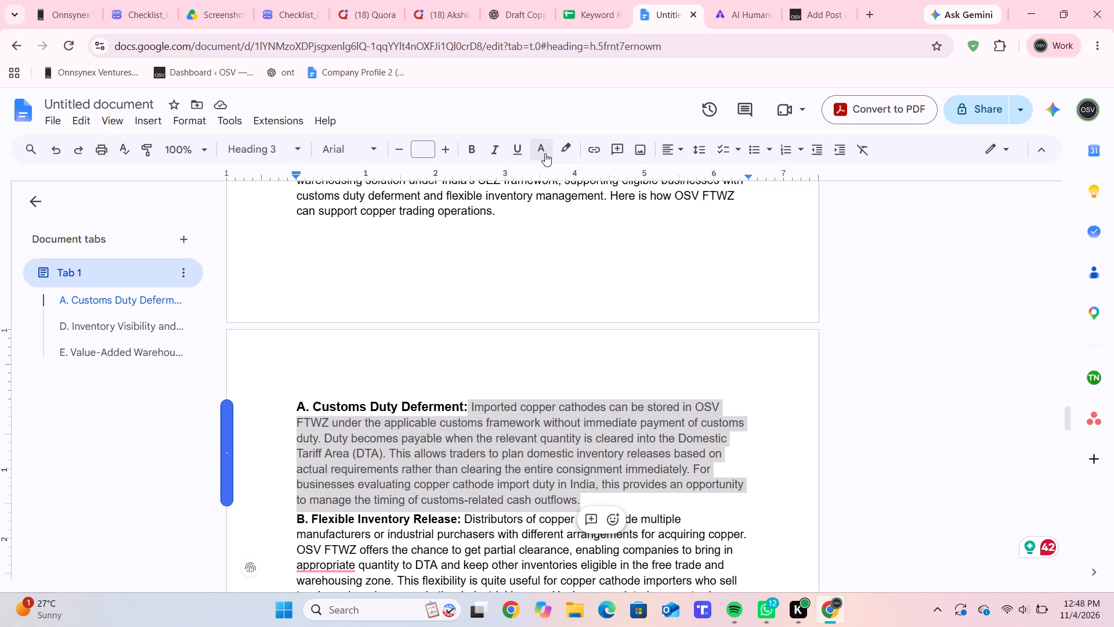
left_click(545, 153)
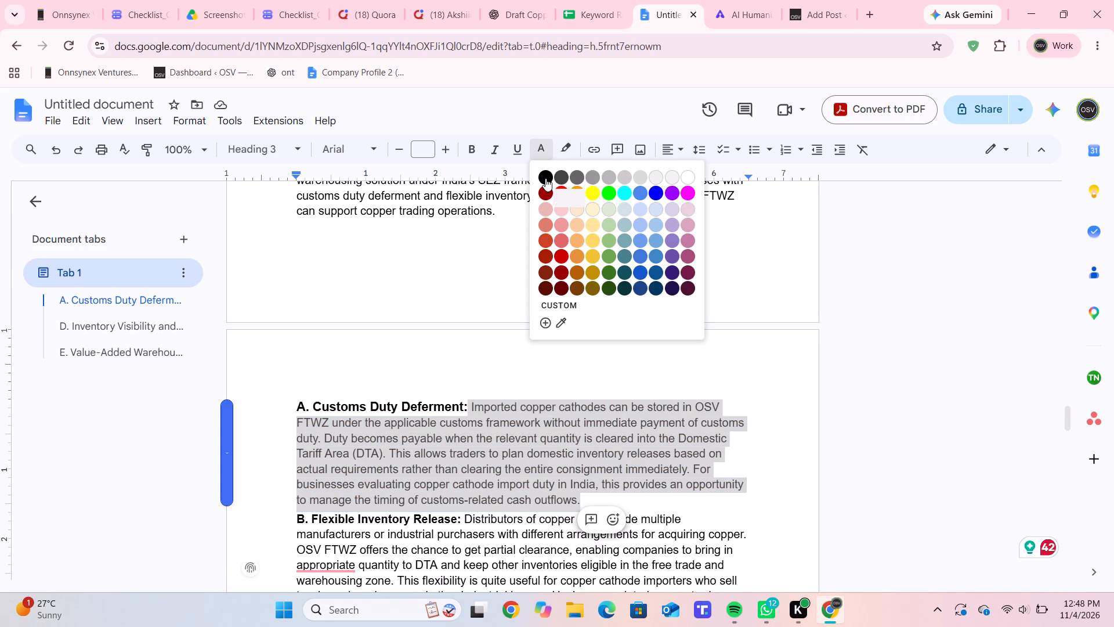
left_click(545, 178)
Remove the extra blank line above "D. Inventory Visibility and Warehouse Management".
scroll(522, 363, "down", 1)
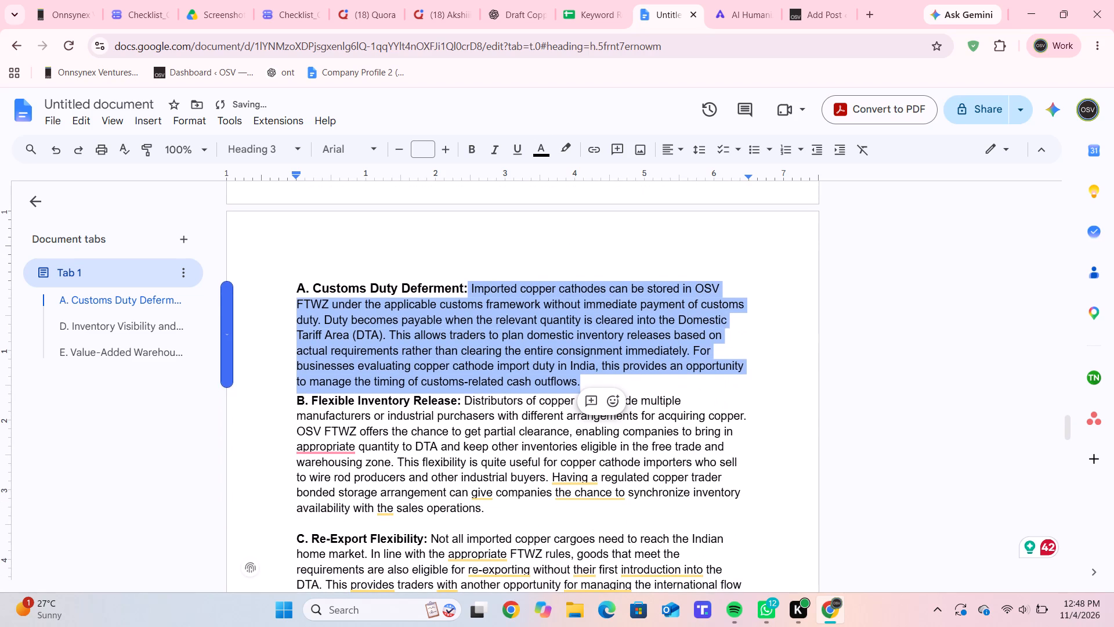
scroll(481, 438, "down", 1)
left_click(389, 414)
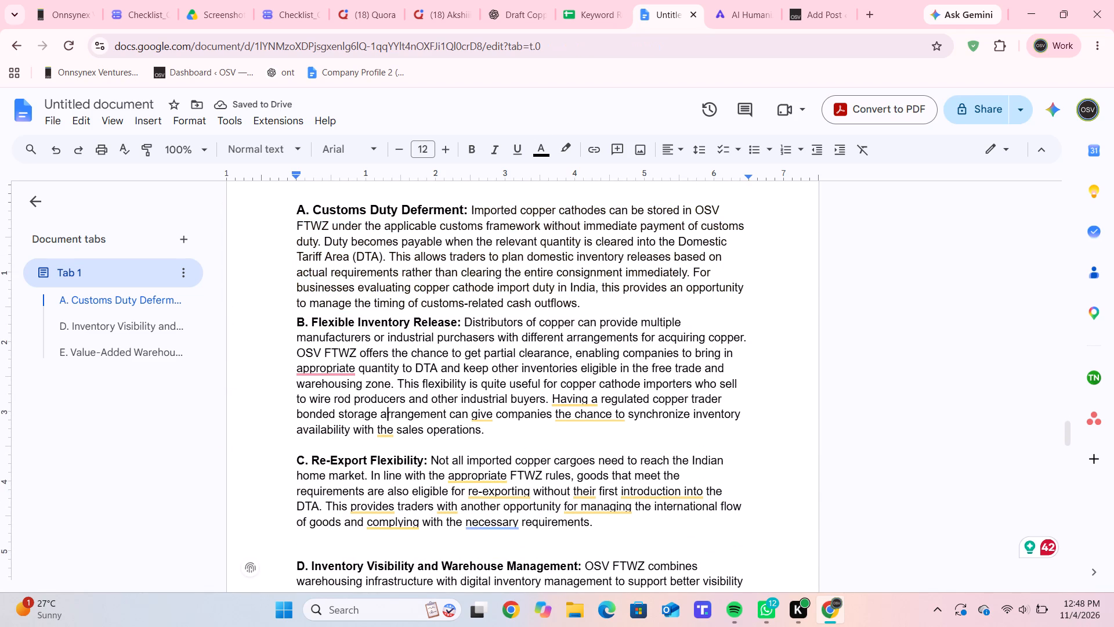
scroll(389, 414, "down", 2)
left_click(293, 426)
key("BackSpace")
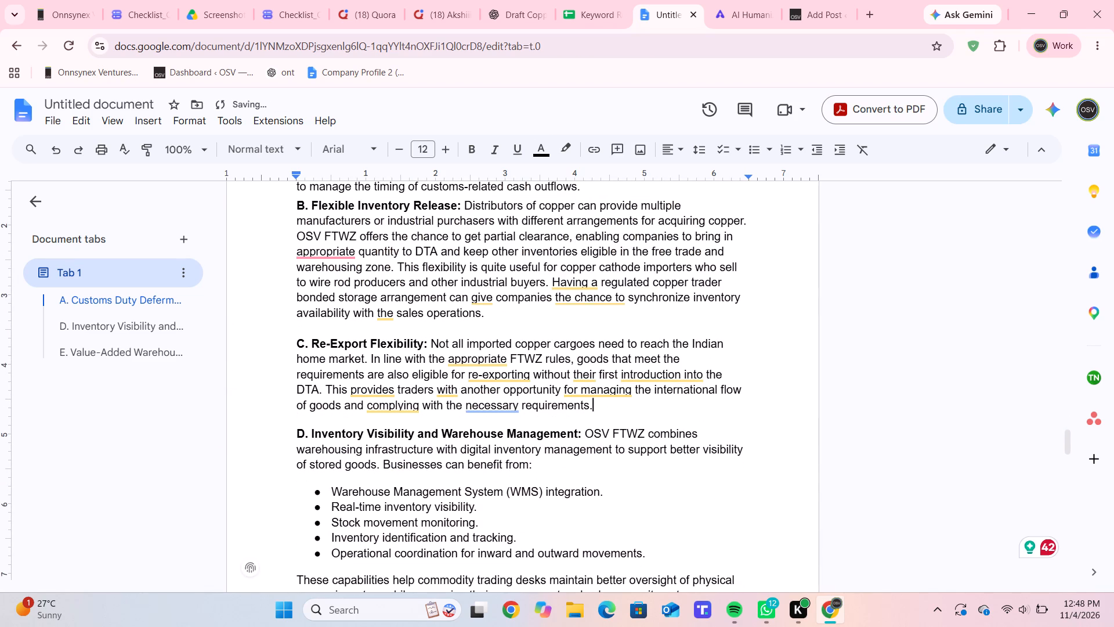
Check the document's layout and wording from section D through the "Combining Copper Price Hedging with FTWZ Inventory Planning" section.
scroll(293, 426, "down", 3)
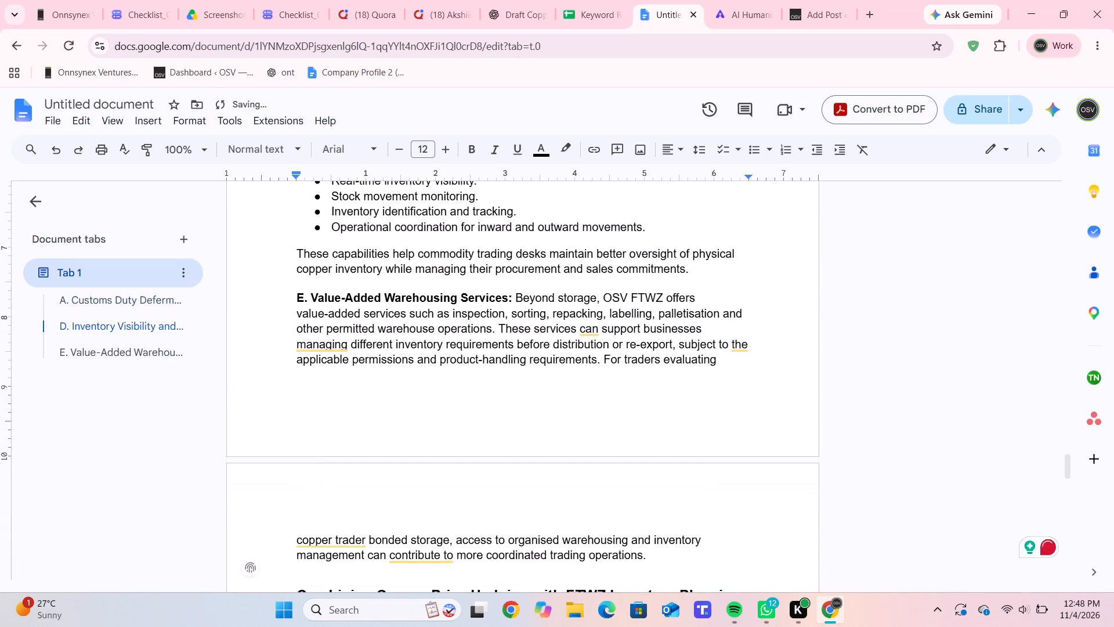
scroll(293, 426, "down", 1)
scroll(342, 238, "down", 1)
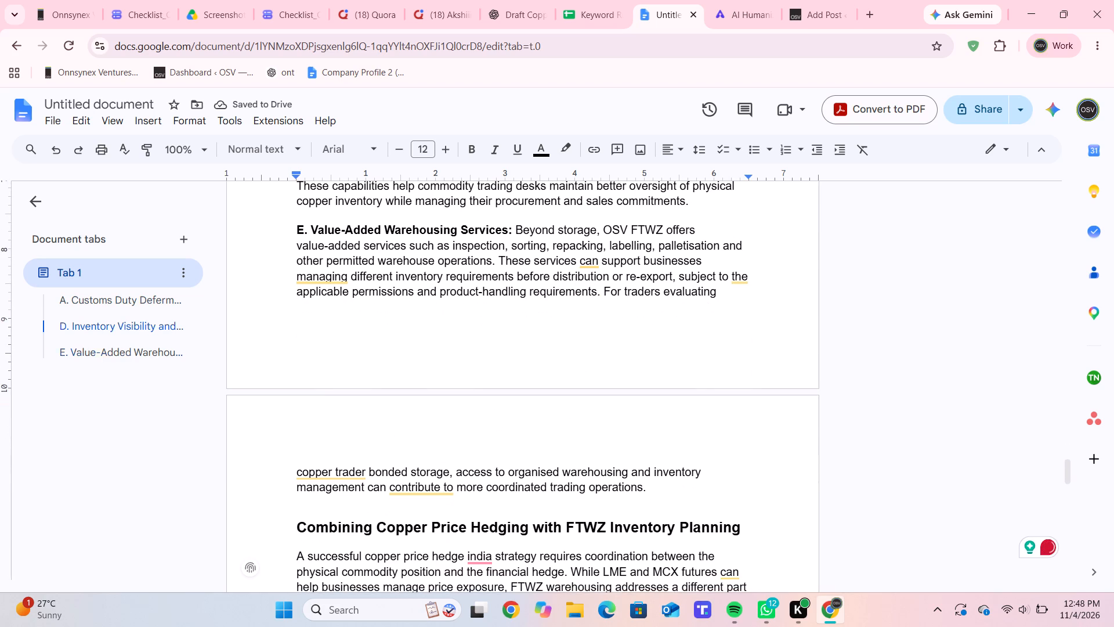
scroll(342, 238, "down", 1)
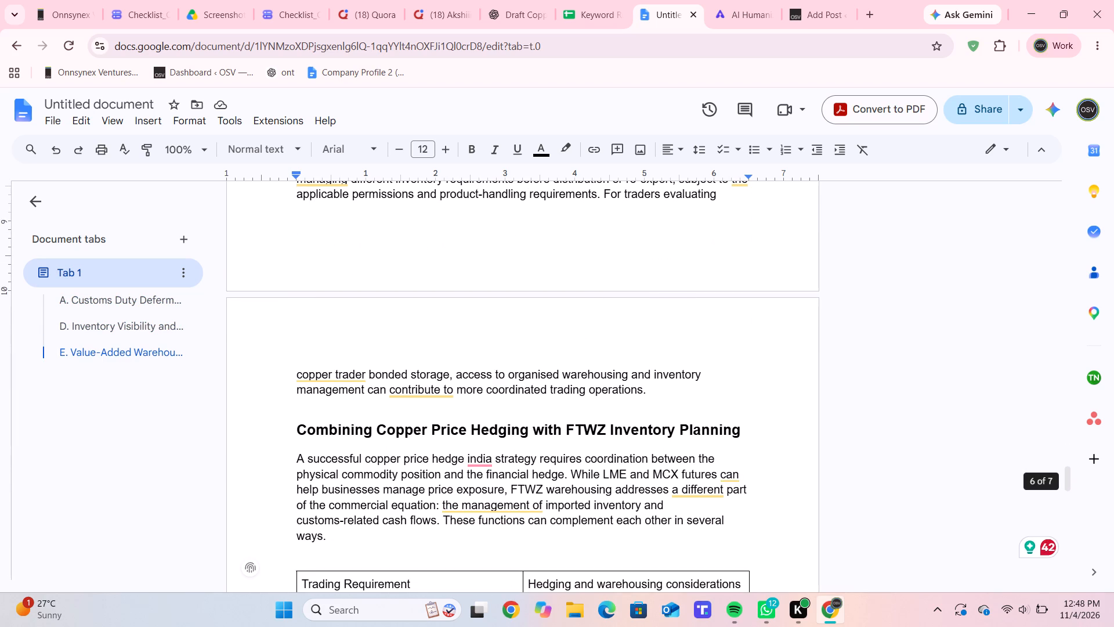
scroll(342, 238, "up", 8)
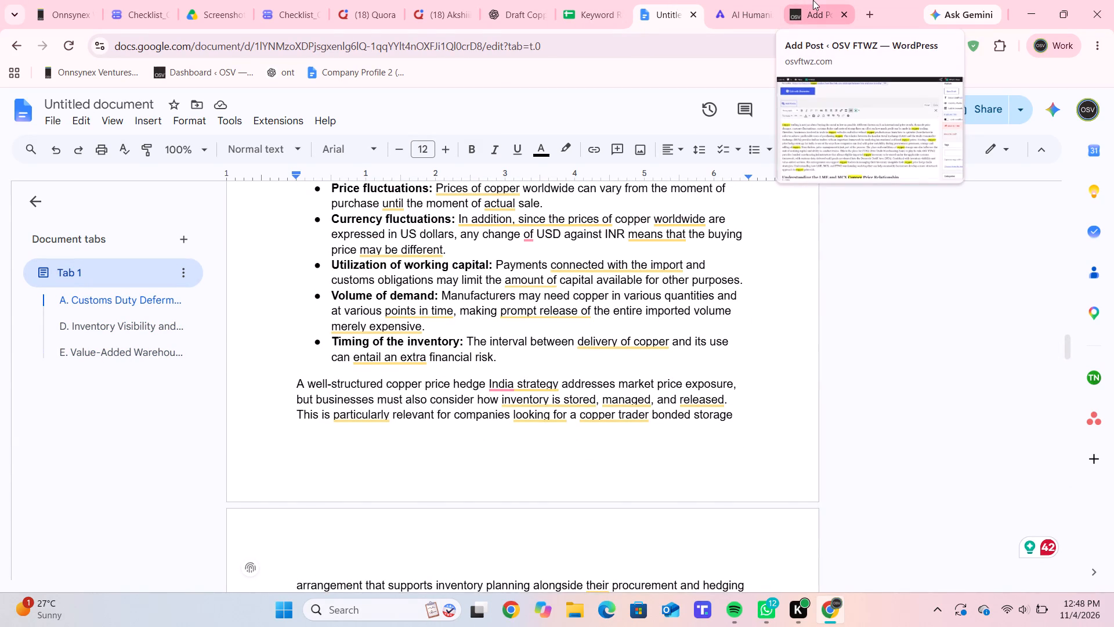
Switch to the WordPress post draft and review its body from the introduction through "Why Copper Traders Need to Manage Price and Inventory Risk Together".
left_click(813, 0)
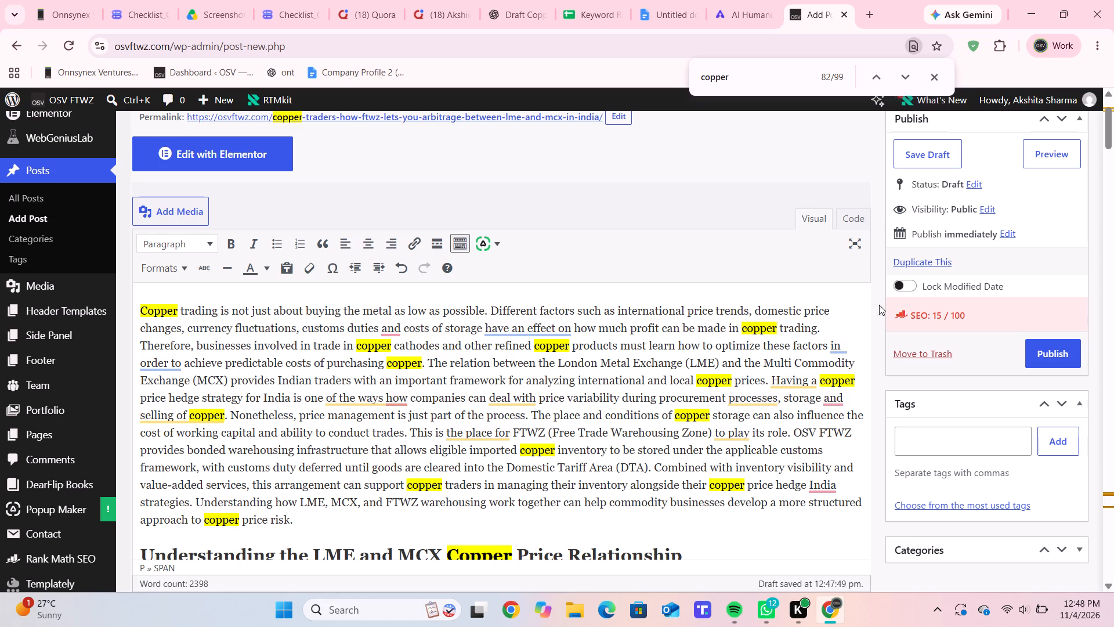
scroll(724, 416, "down", 1)
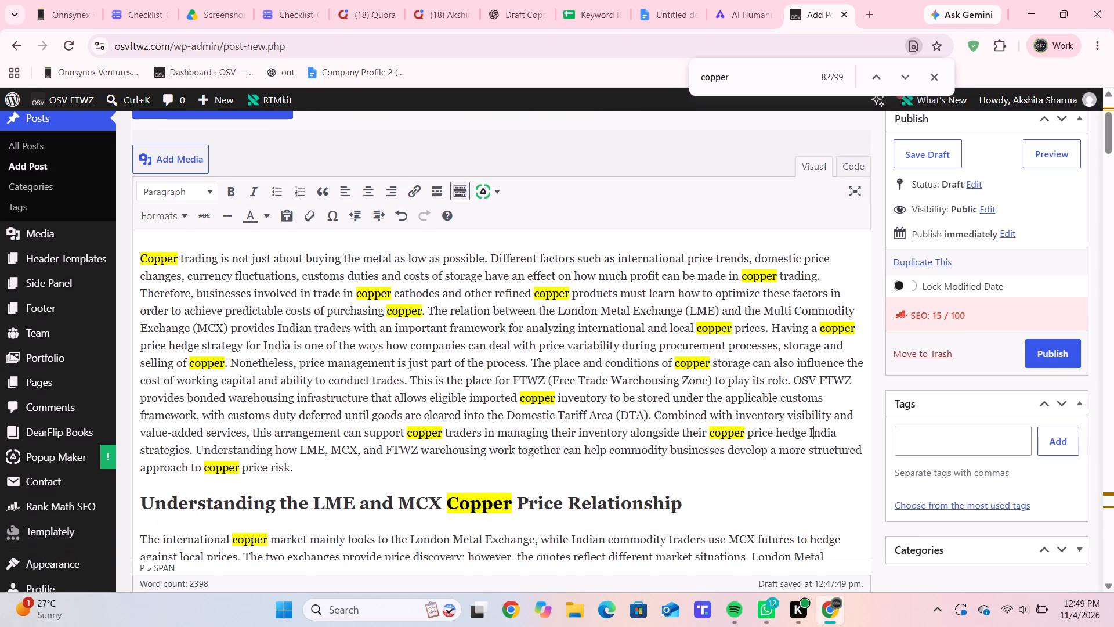
scroll(724, 416, "down", 1)
left_click(615, 444)
scroll(615, 444, "down", 1)
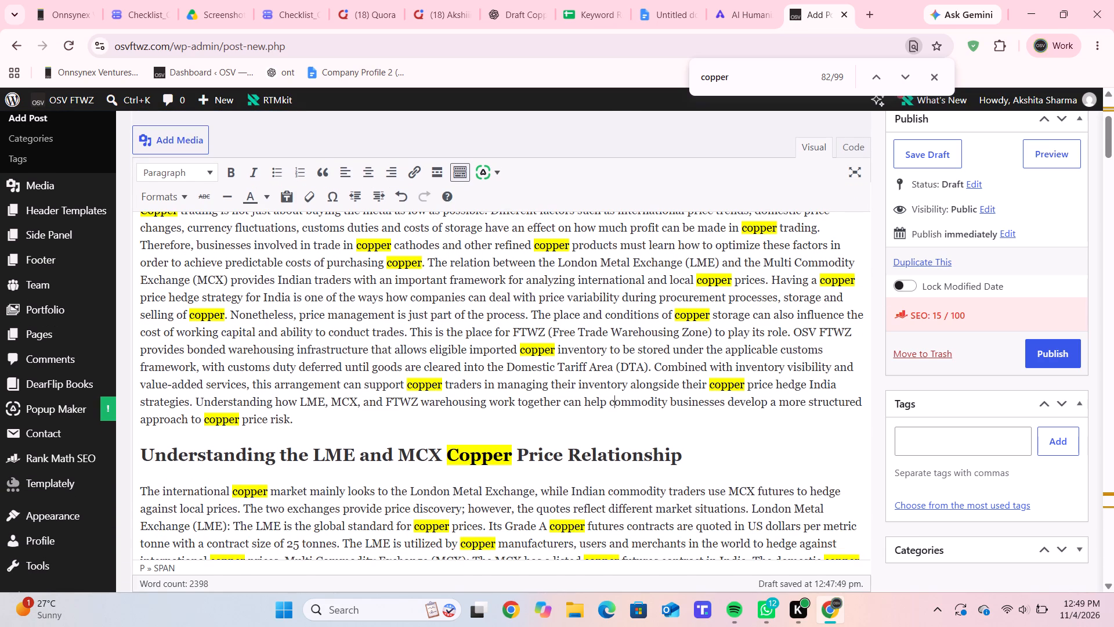
left_click(296, 421)
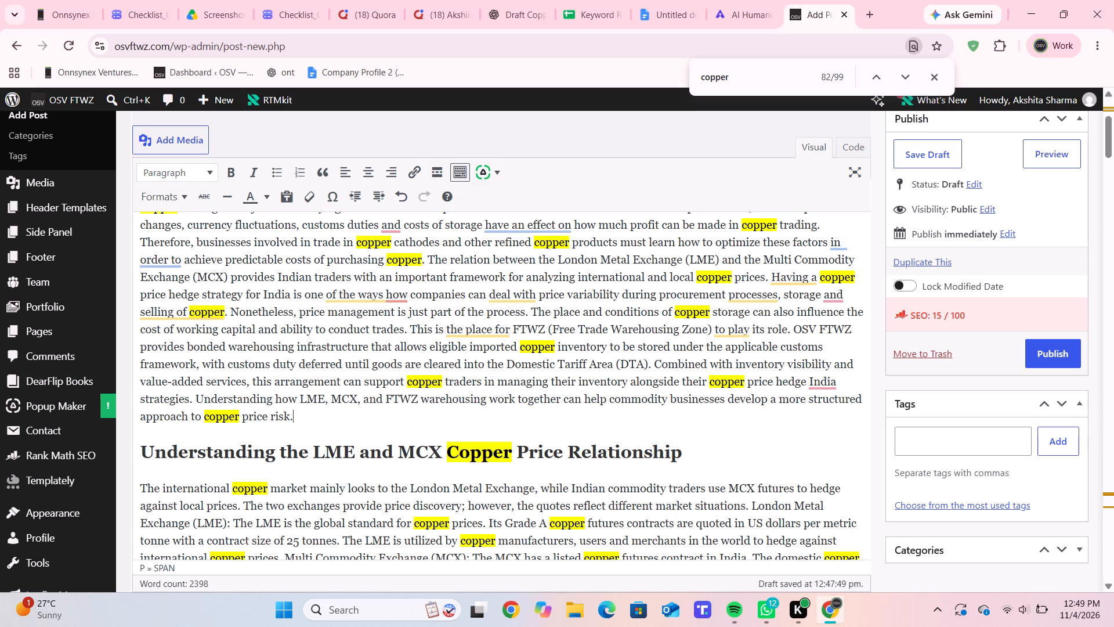
scroll(296, 421, "down", 5)
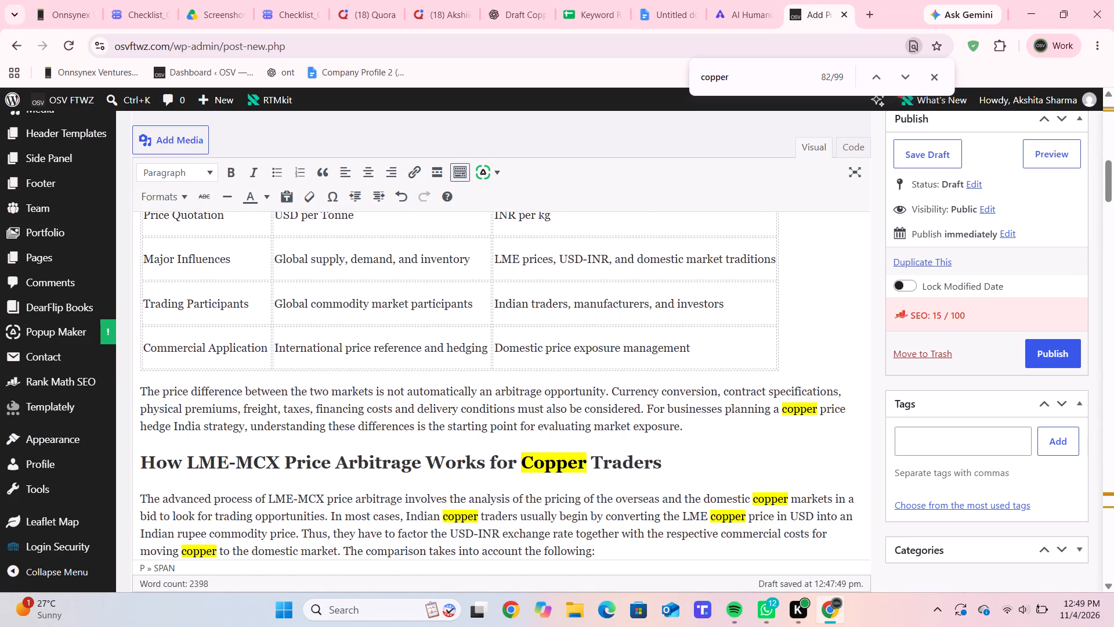
scroll(296, 421, "down", 1)
scroll(296, 421, "up", 4)
scroll(296, 421, "down", 7)
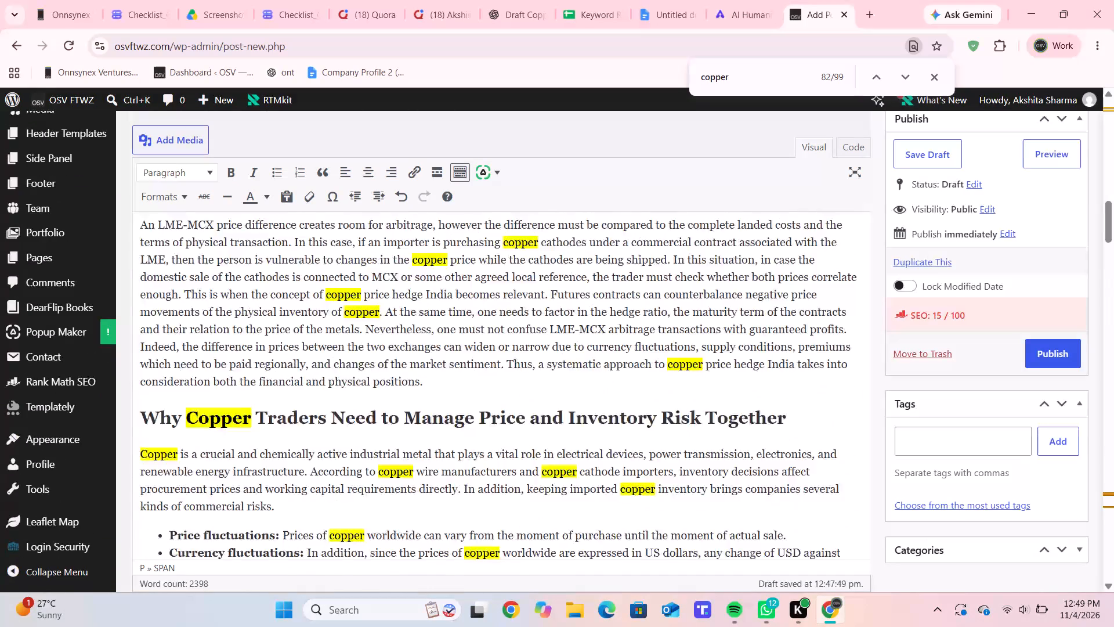
Examine the post's Rank Math Basic SEO and Additional checks for the focus keyword.
scroll(296, 421, "down", 17)
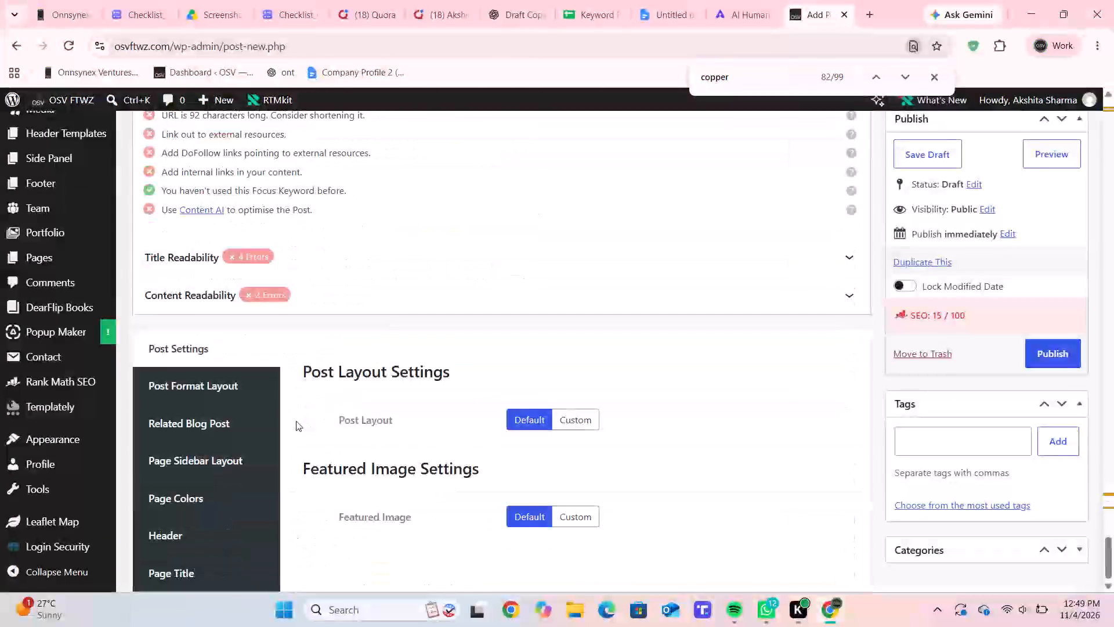
scroll(296, 421, "up", 5)
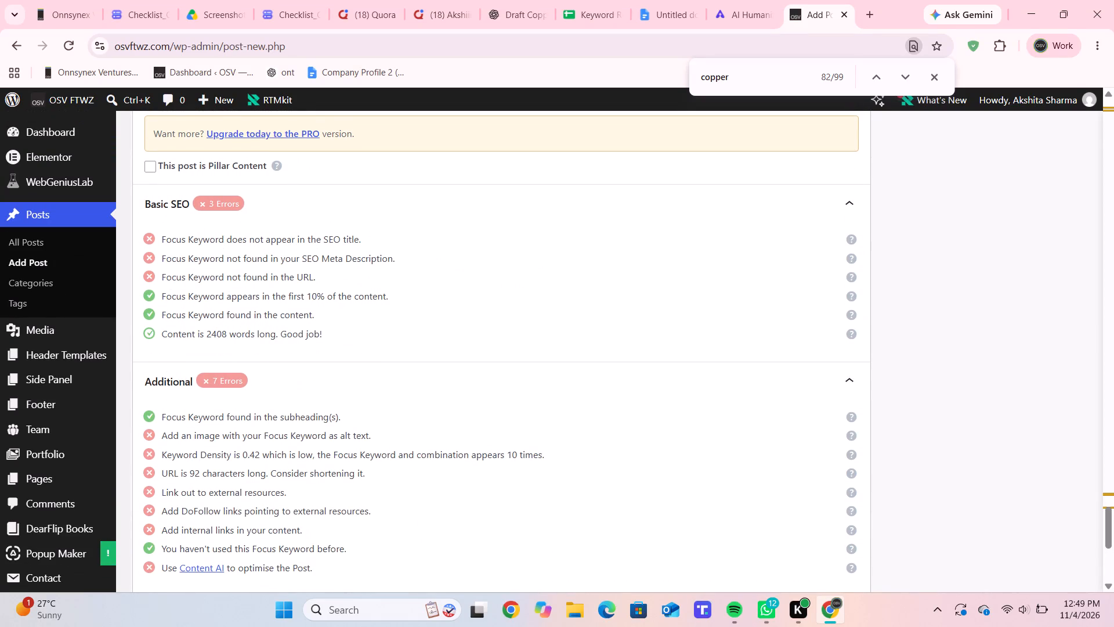
Review the post's Conclusion, inventory risk bullets and "Copper Cathode Import Duty in India" section for wording and keyword use.
scroll(301, 441, "up", 6)
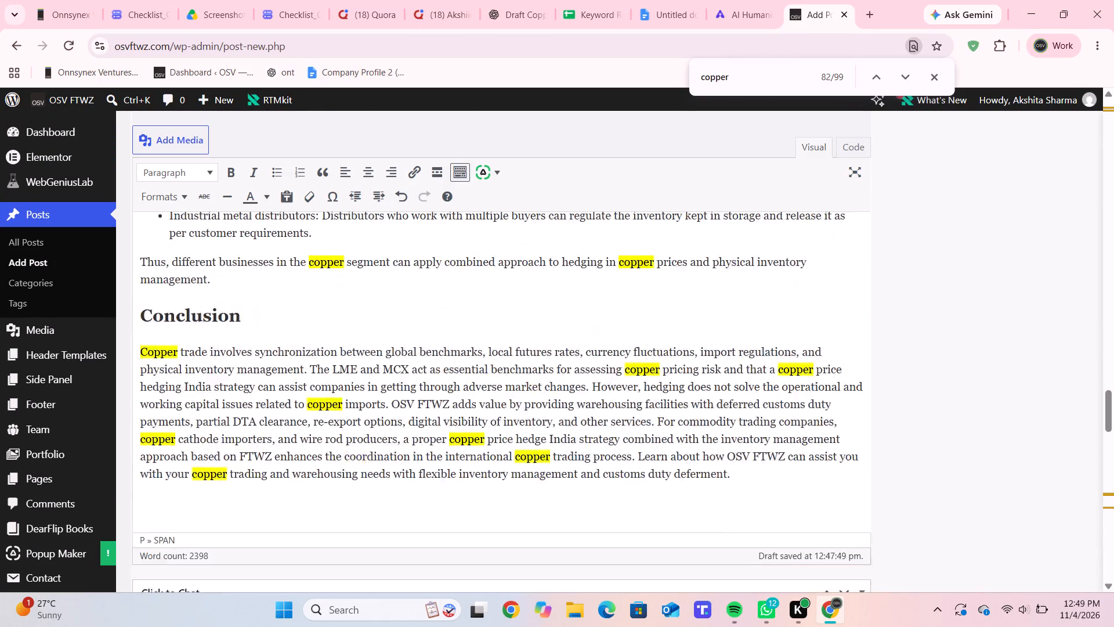
scroll(301, 441, "up", 6)
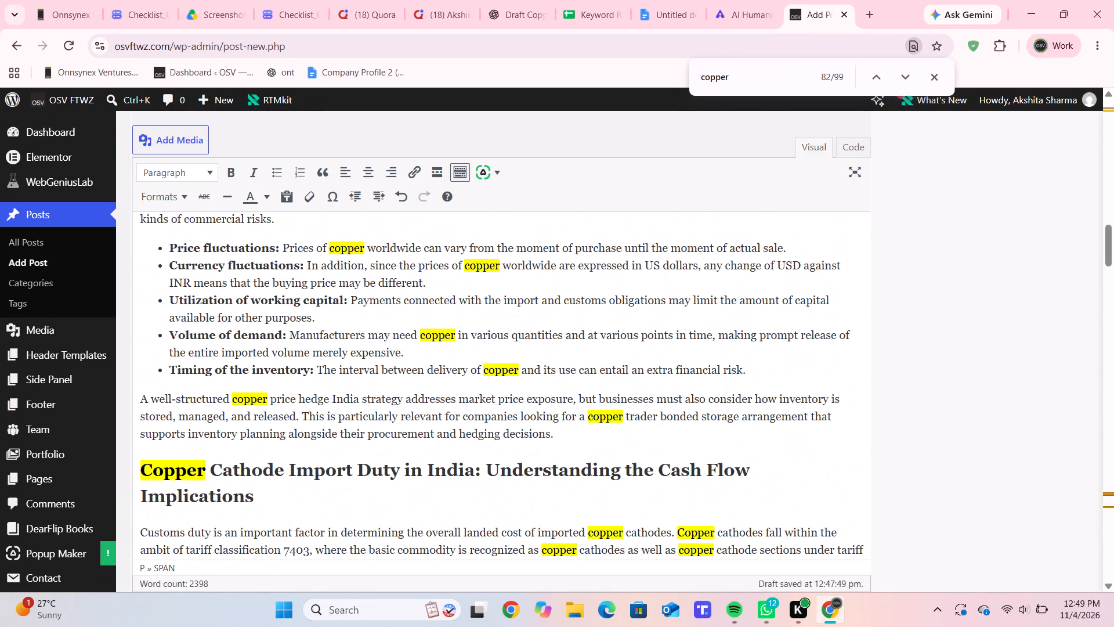
scroll(301, 441, "up", 1)
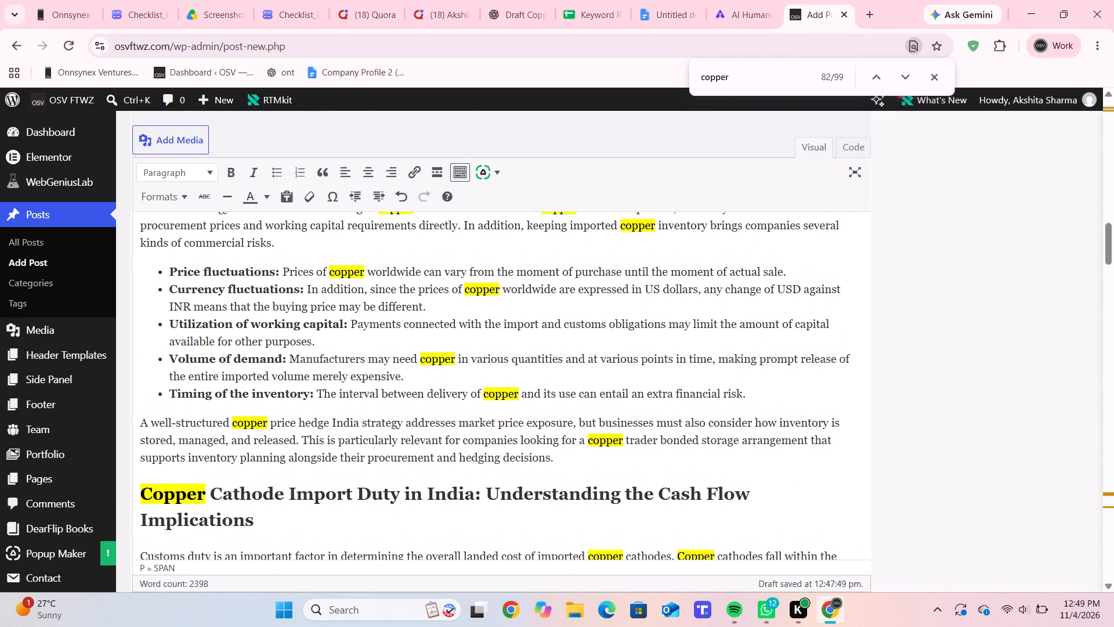
scroll(301, 441, "up", 1)
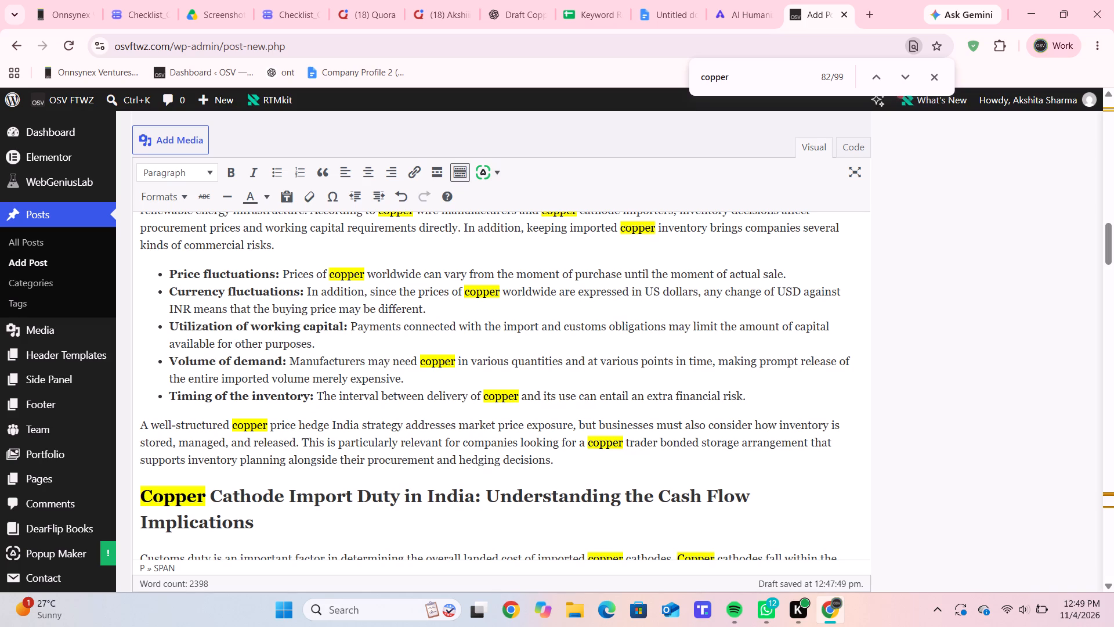
scroll(349, 442, "down", 1)
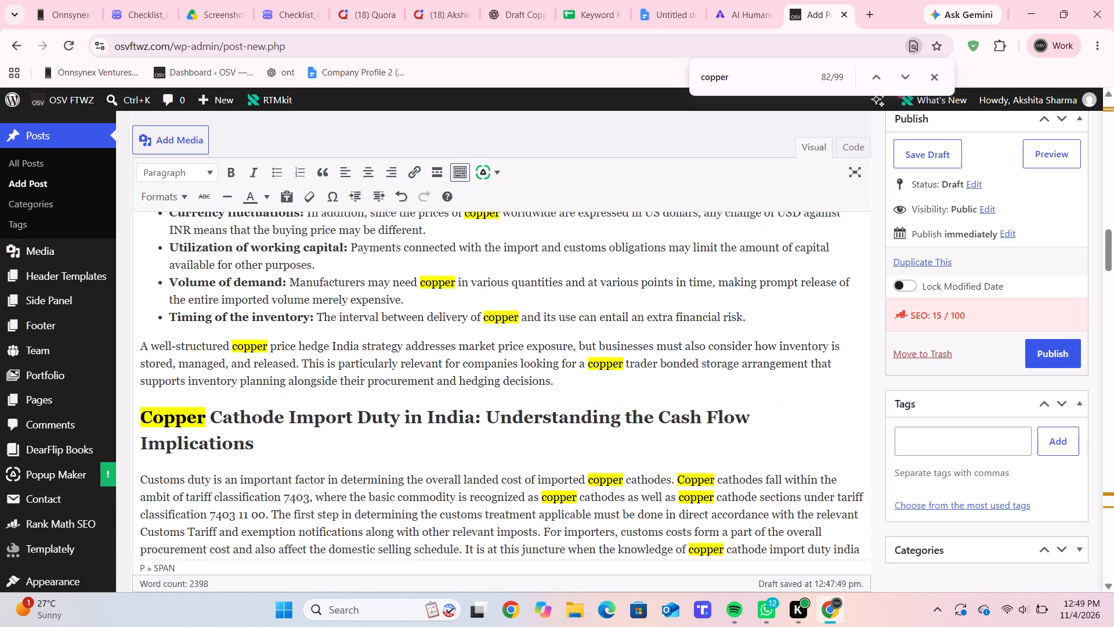
scroll(349, 442, "down", 3)
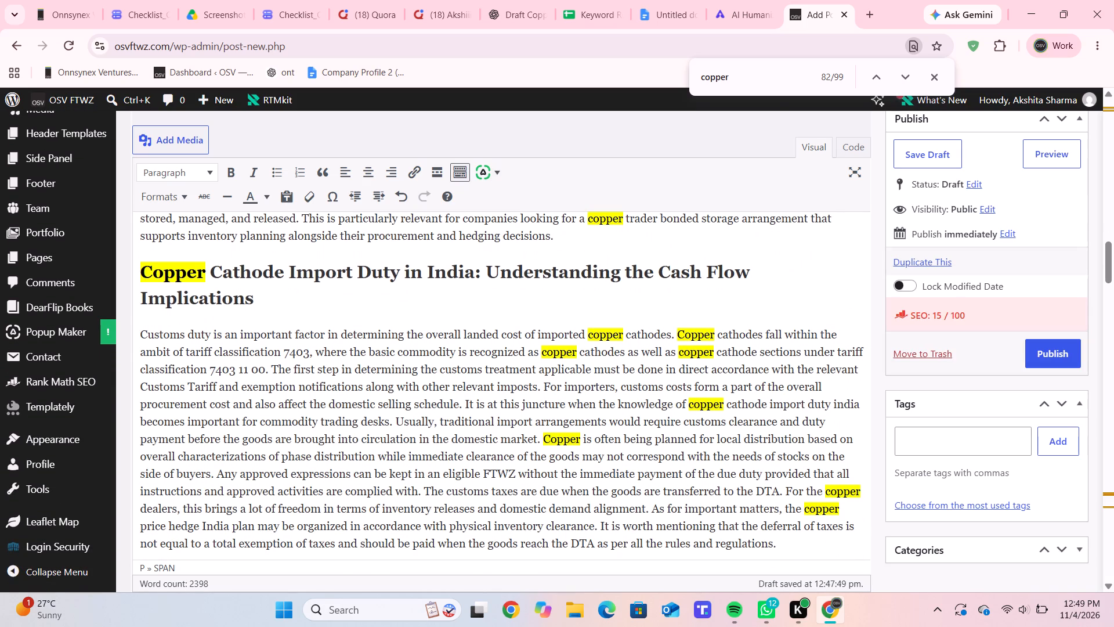
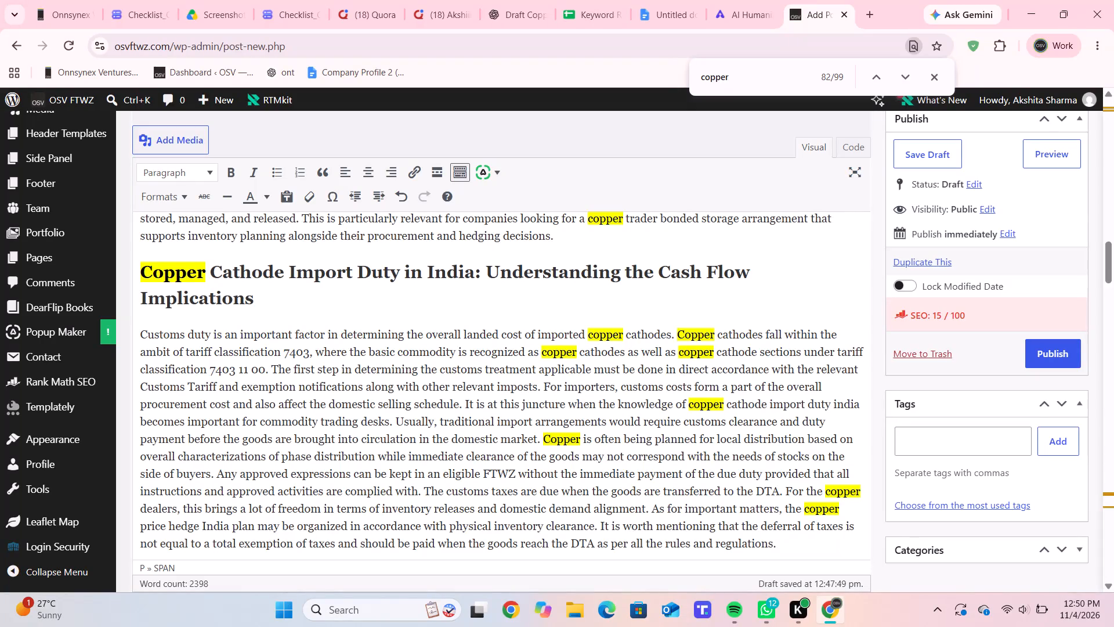
Review the post from "Copper Cathode Import Duty in India" through "How OSV FTWZ Supports Copper Traders Through Bonded Storage" for wording and keyword use.
scroll(443, 442, "down", 1)
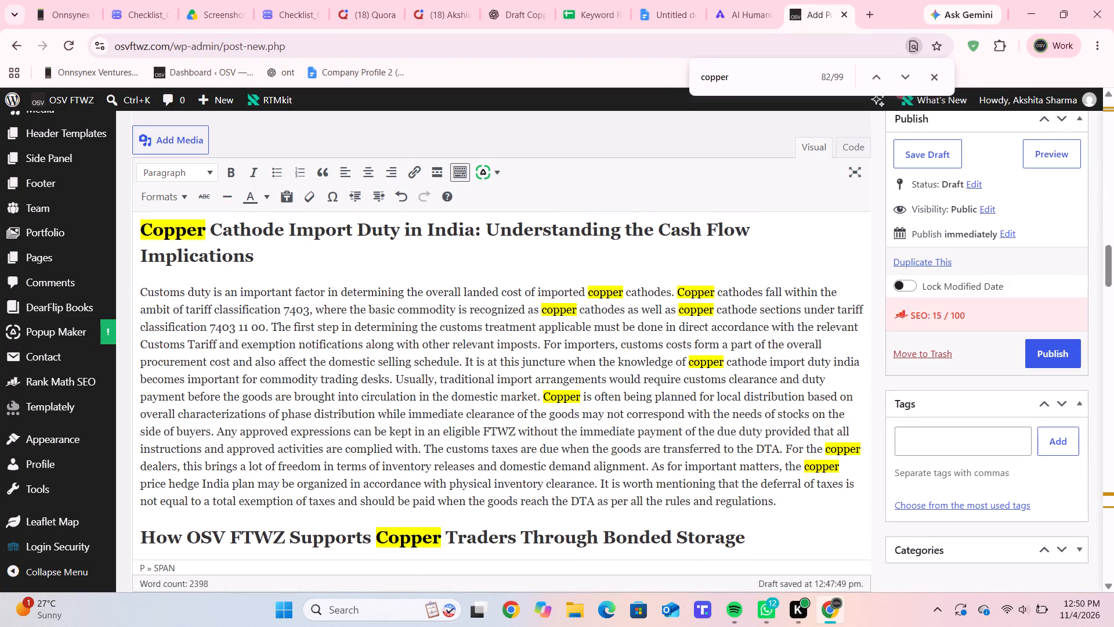
scroll(443, 442, "down", 4)
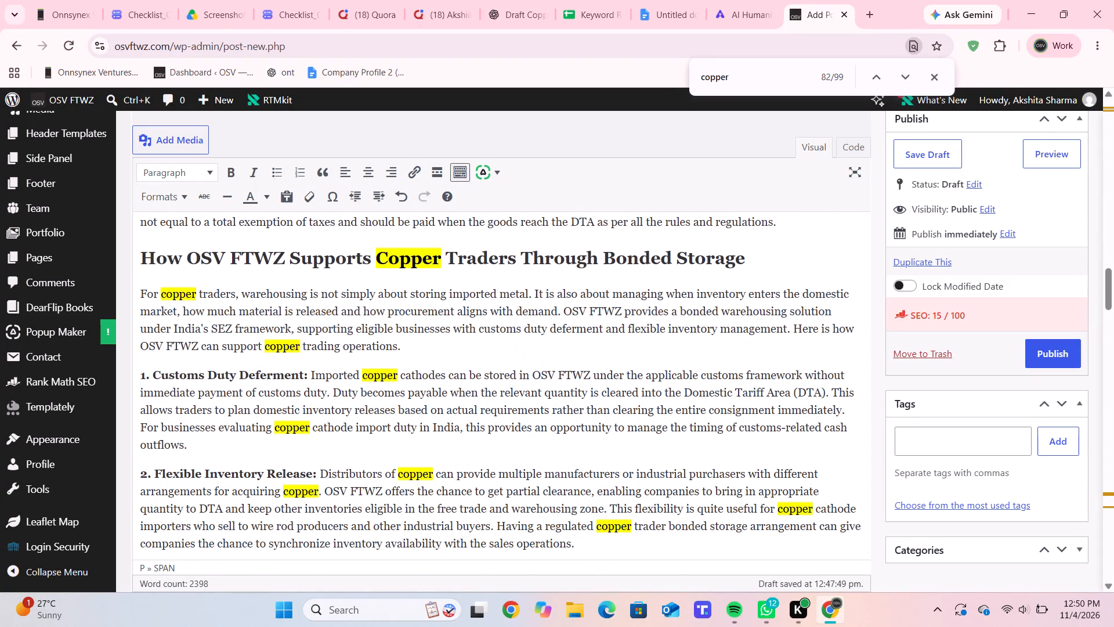
scroll(443, 442, "down", 1)
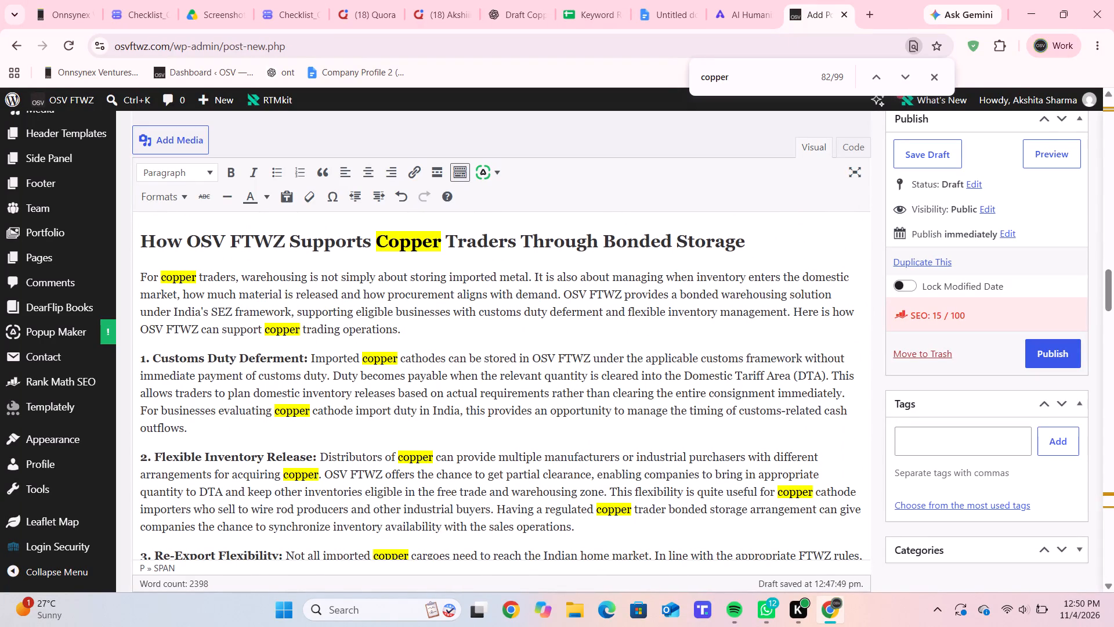
right_click(443, 442)
scroll(443, 442, "down", 1)
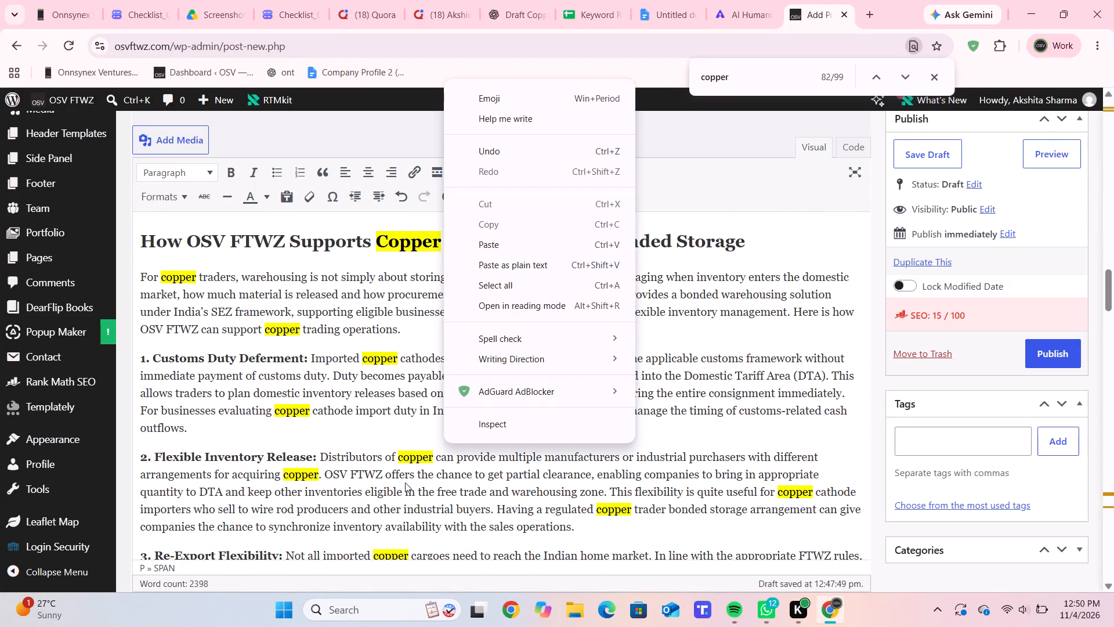
left_click(396, 485)
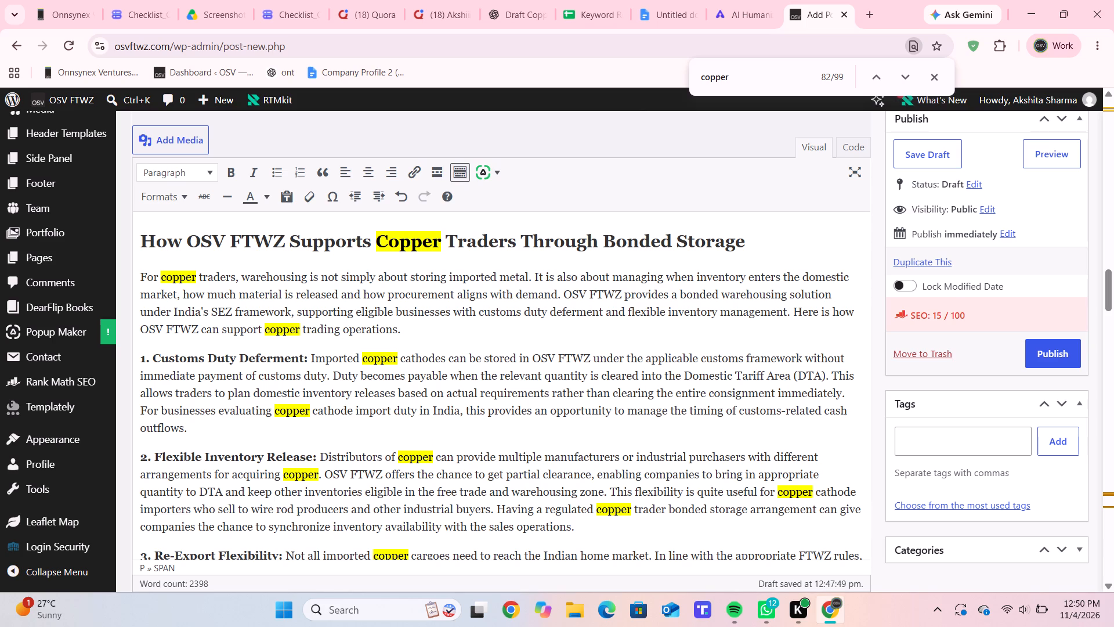
scroll(396, 485, "down", 6)
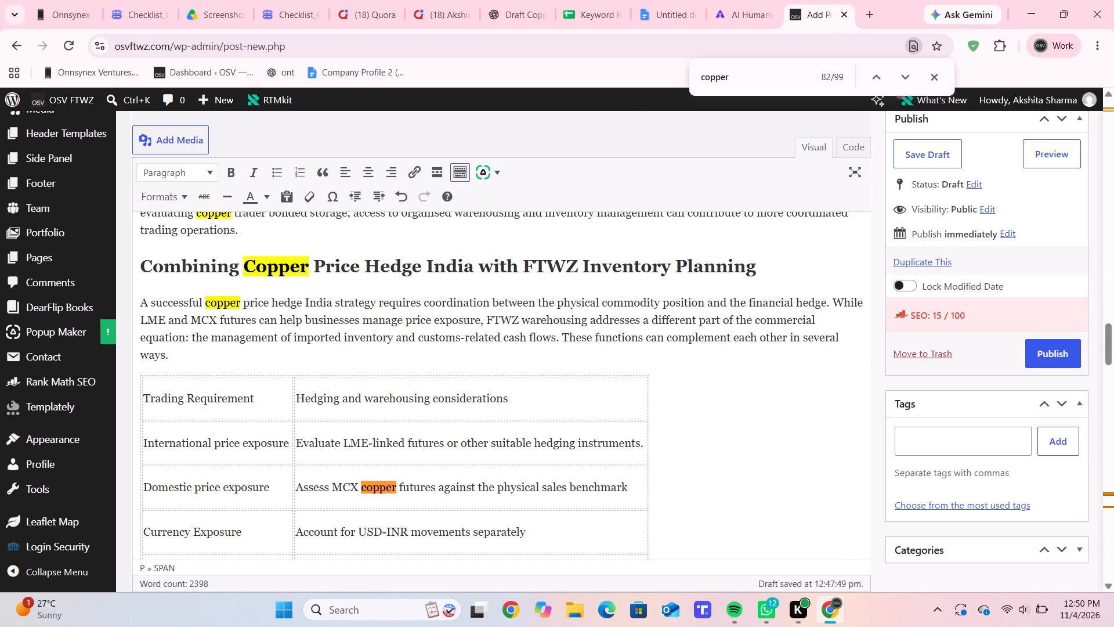
Check the hedging and warehousing table, the basis risk paragraph, "Who Can Benefit from Copper Trader Bonded Storage?" and the Conclusion for keyword use.
scroll(396, 485, "down", 2)
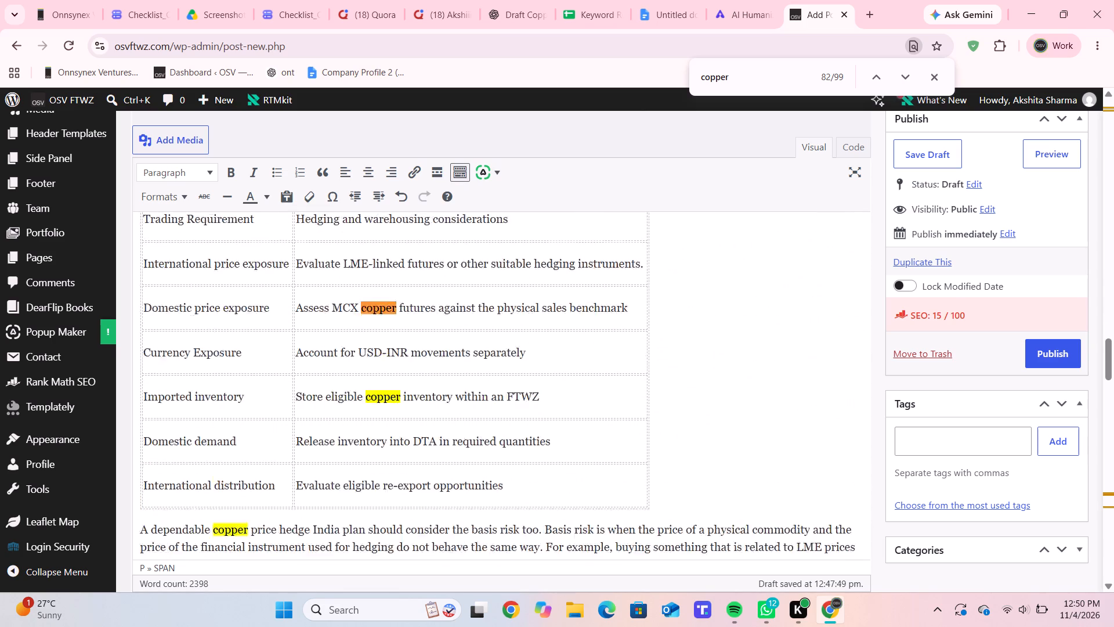
scroll(396, 485, "down", 2)
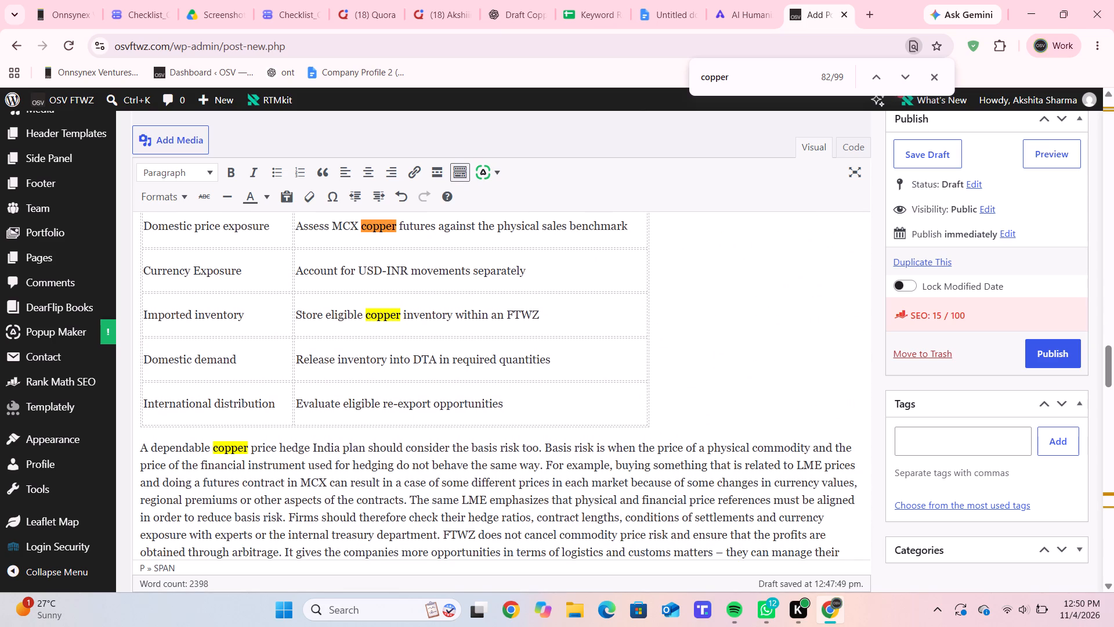
scroll(396, 485, "down", 3)
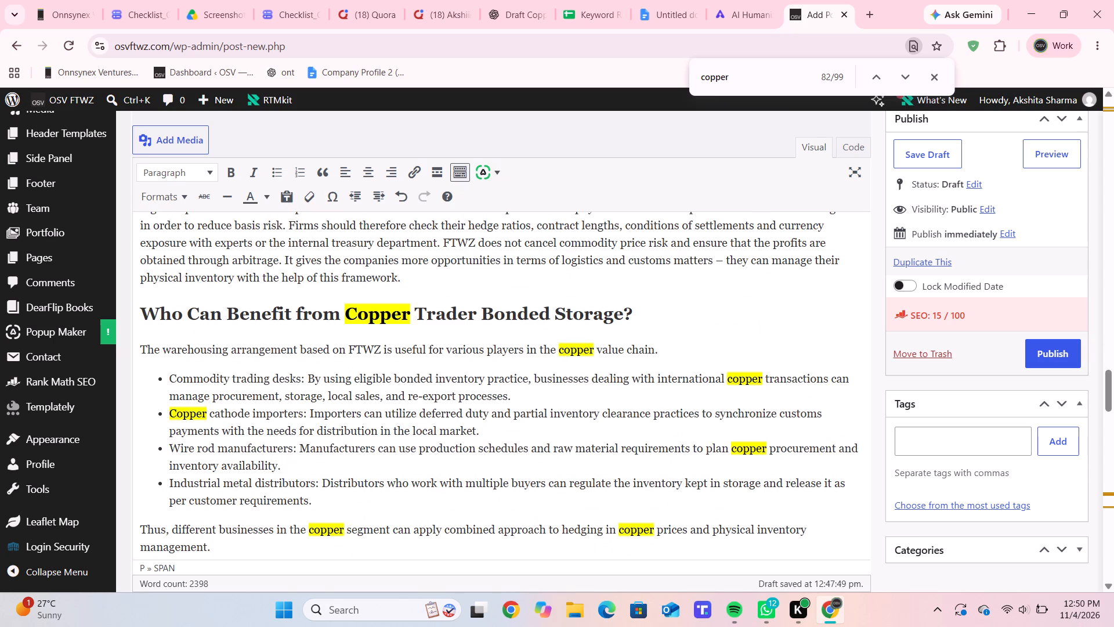
scroll(396, 485, "down", 2)
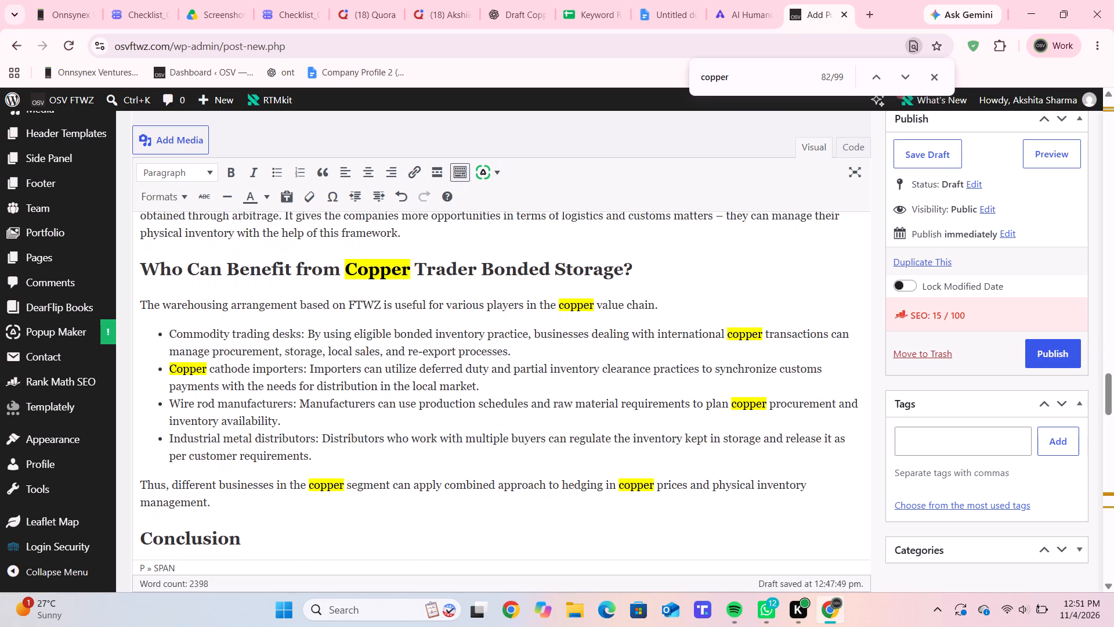
scroll(396, 485, "down", 1)
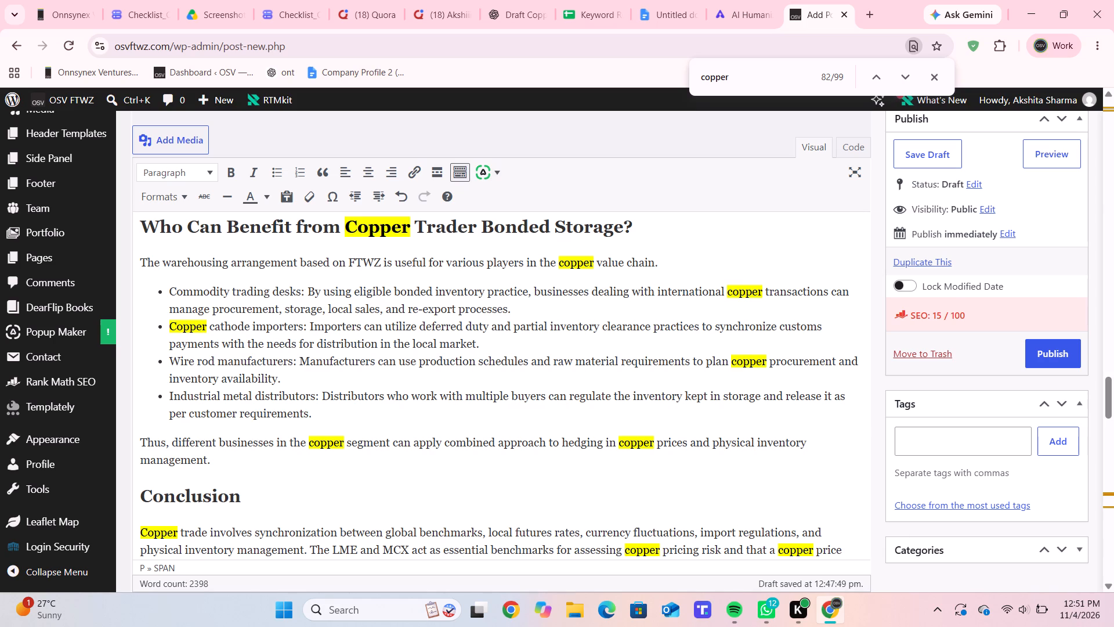
scroll(396, 485, "down", 4)
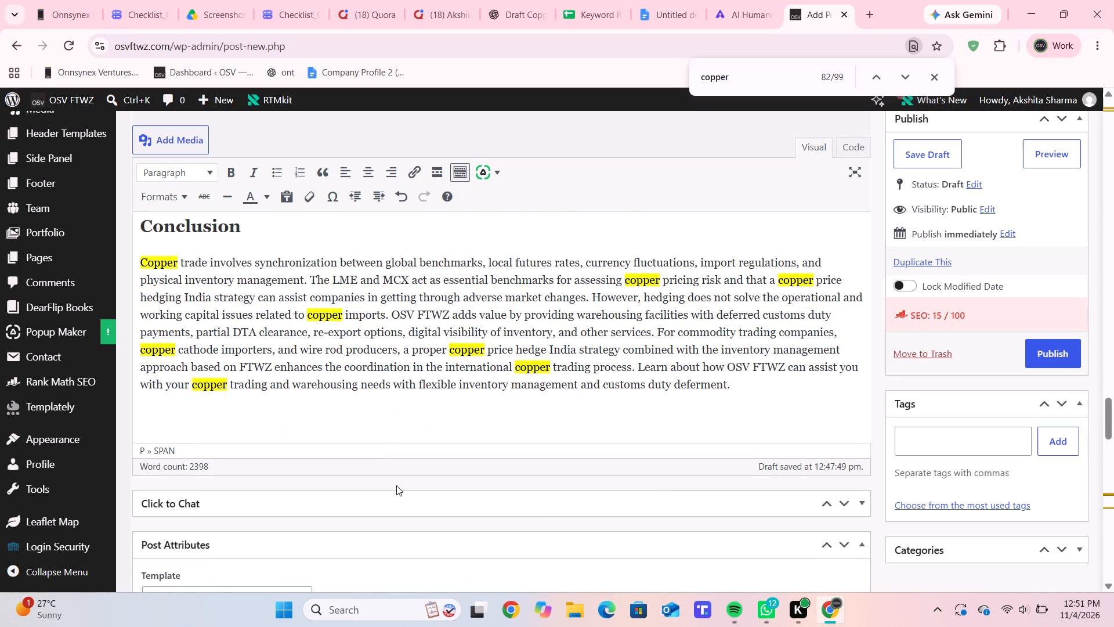
scroll(396, 485, "down", 1)
scroll(396, 485, "up", 2)
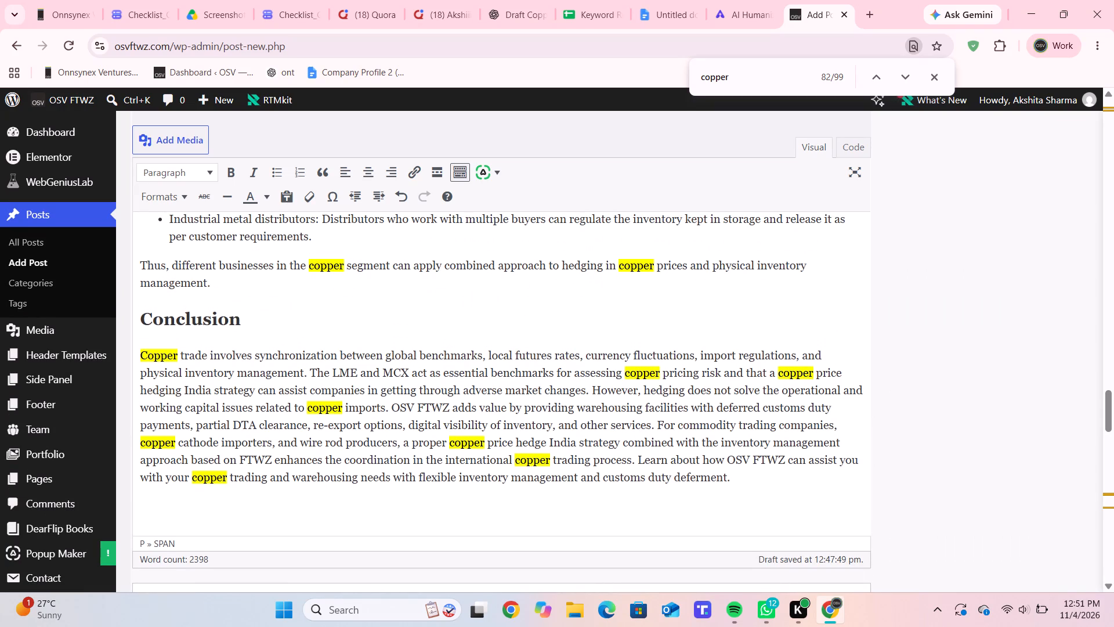
scroll(513, 436, "up", 1)
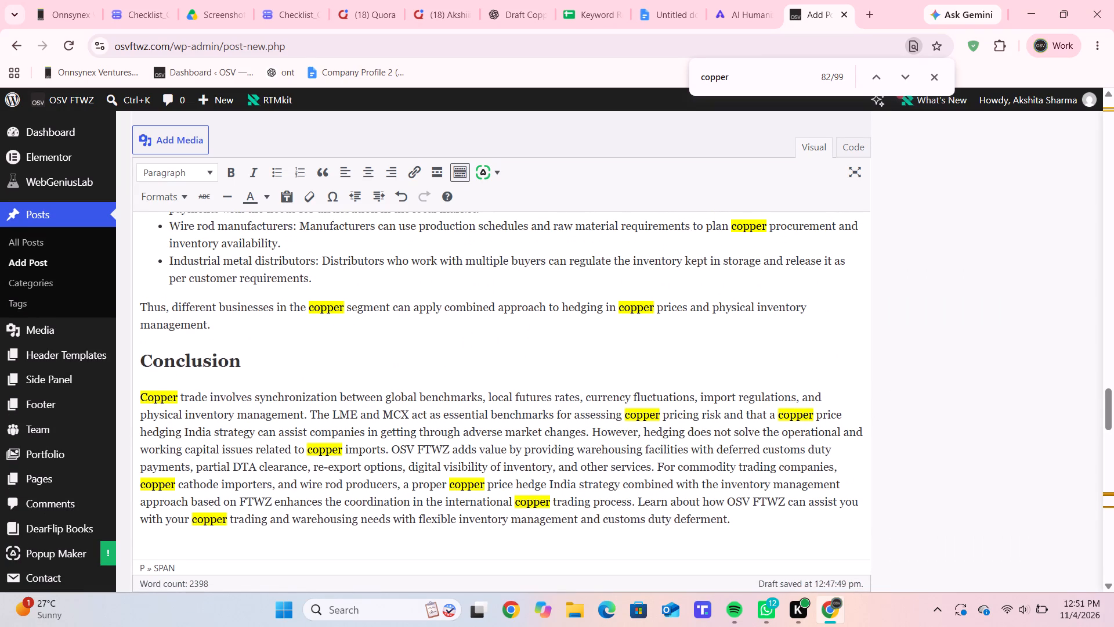
scroll(306, 486, "down", 1)
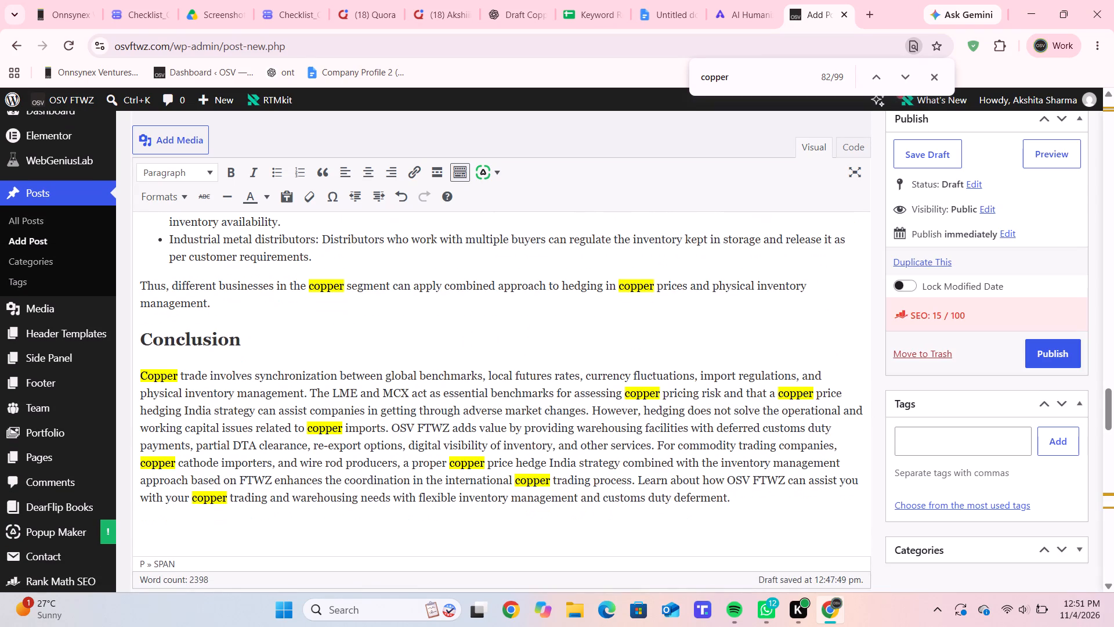
left_click(484, 474)
left_click(567, 481)
scroll(567, 481, "left", 1)
Recheck the "Value-Added Warehousing Services" paragraph and the "Combining Copper Price Hedge India with FTWZ Inventory Planning" section for wording and layout.
scroll(567, 481, "up", 7)
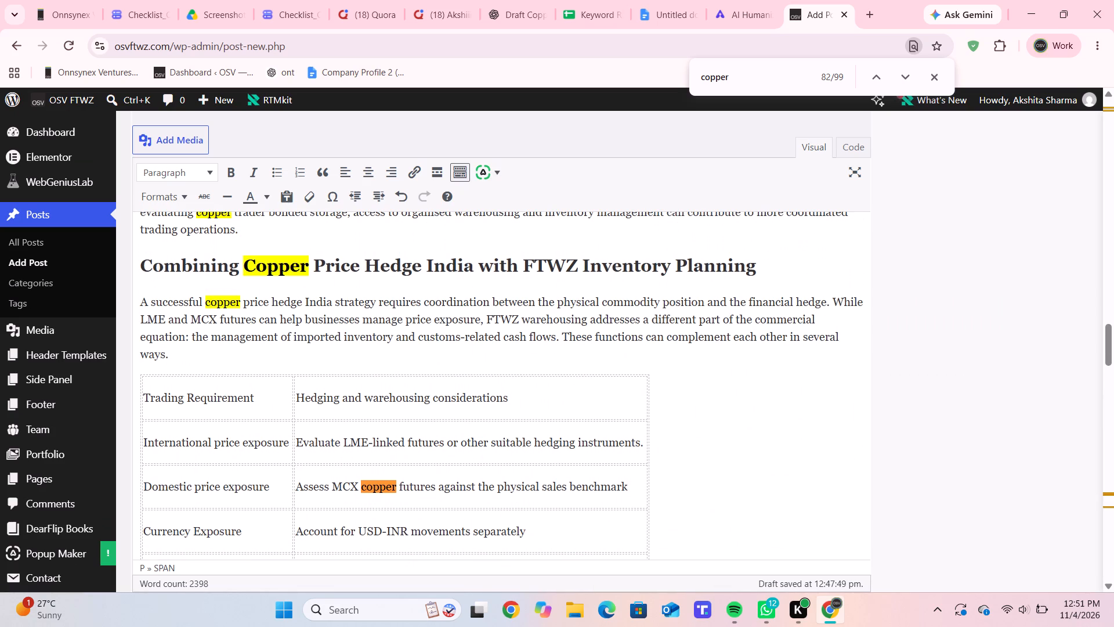
left_click(238, 344)
right_click(238, 344)
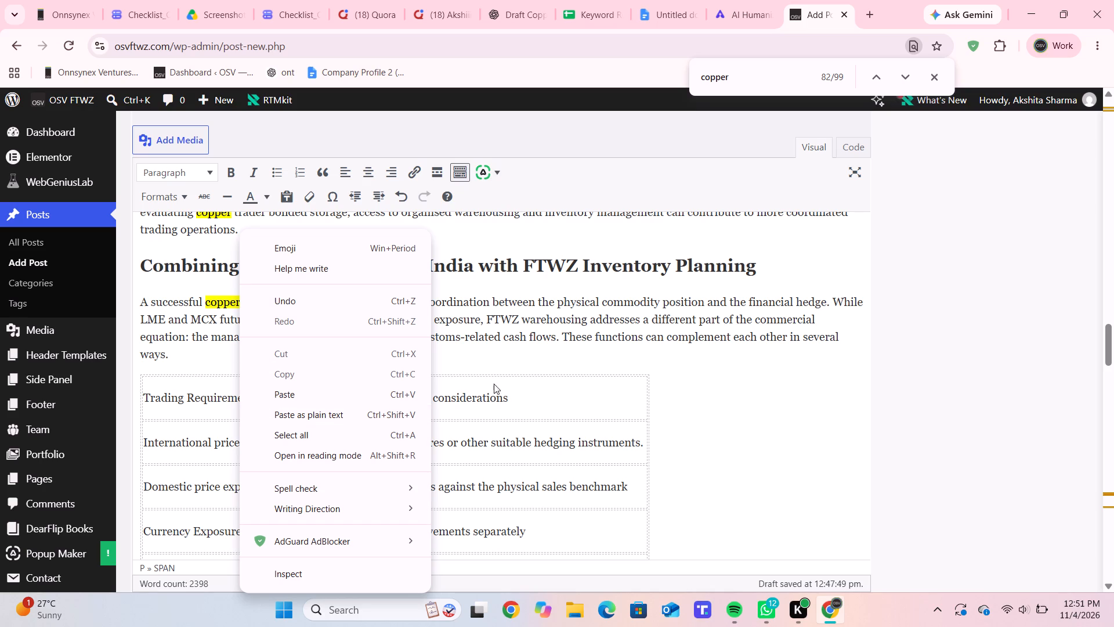
left_click(522, 365)
scroll(522, 365, "up", 2)
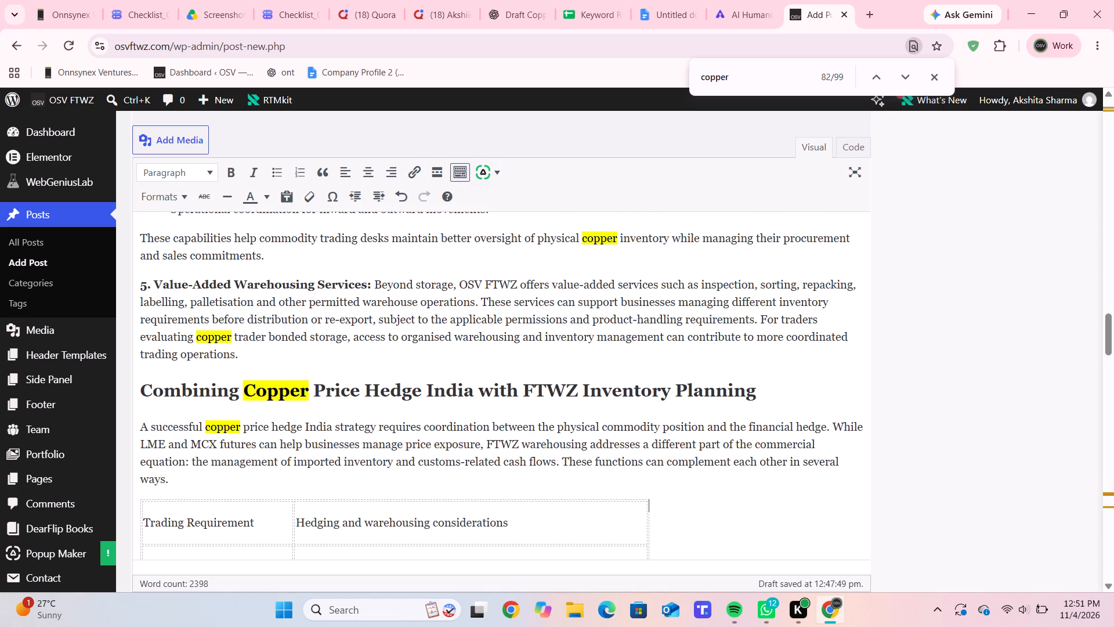
left_click(267, 343)
scroll(267, 343, "down", 2)
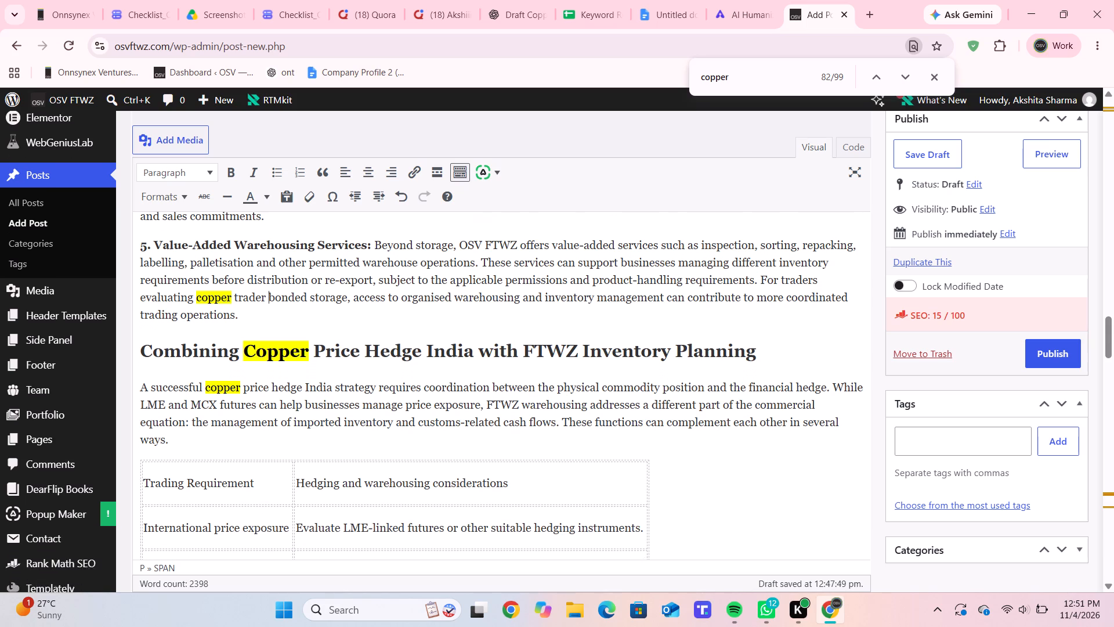
scroll(267, 343, "down", 2)
scroll(267, 343, "up", 1)
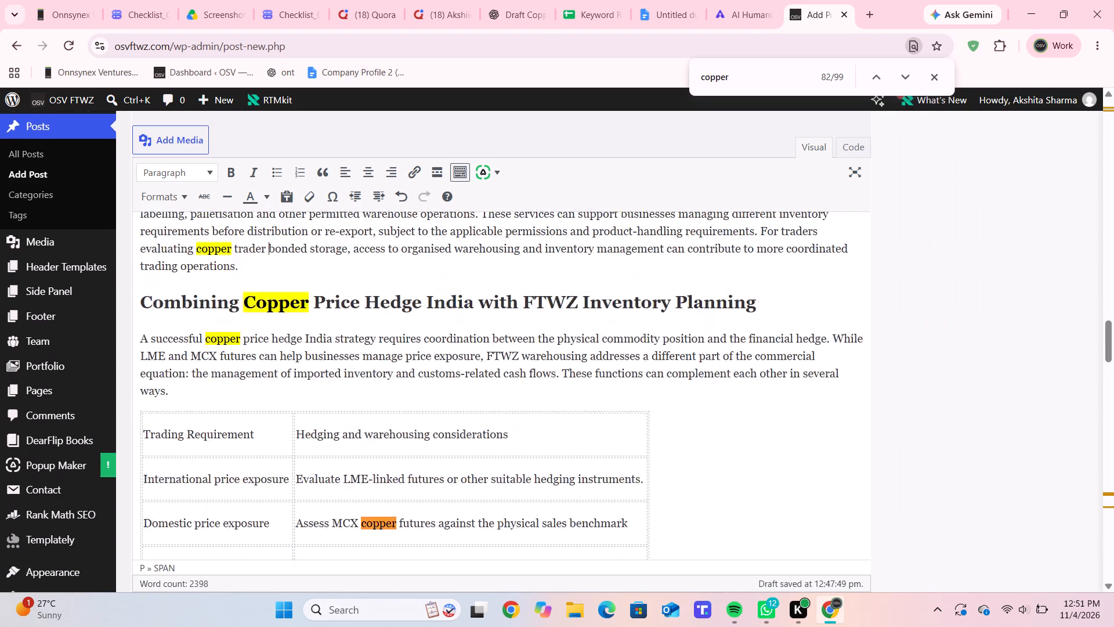
scroll(267, 343, "up", 6)
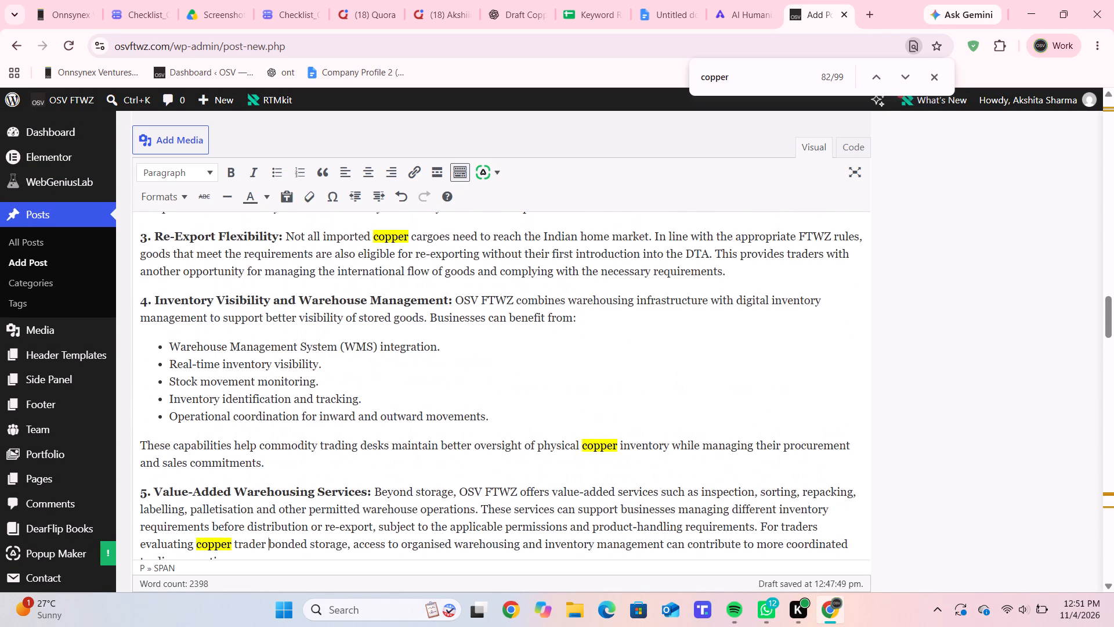
Save the copper traders post as a draft.
scroll(267, 343, "up", 2)
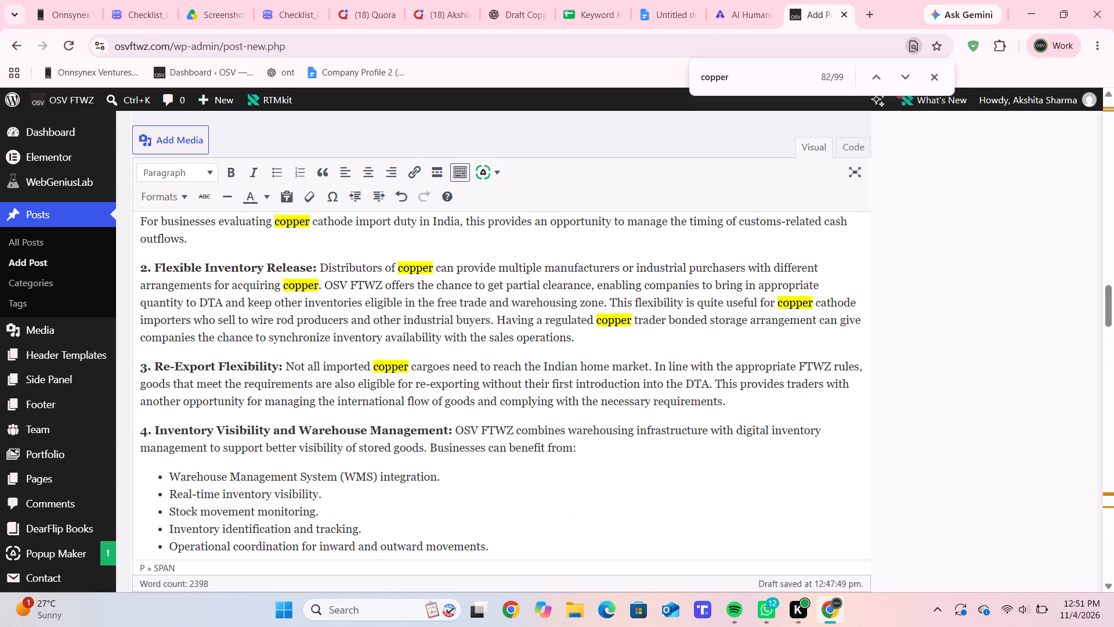
scroll(462, 365, "up", 8)
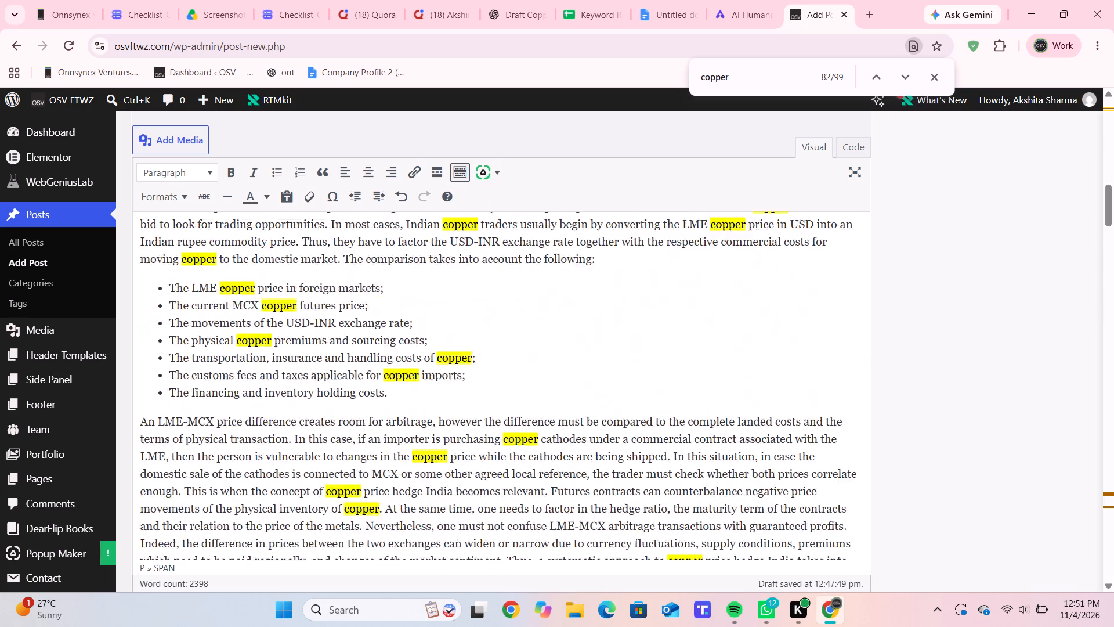
scroll(462, 365, "up", 8)
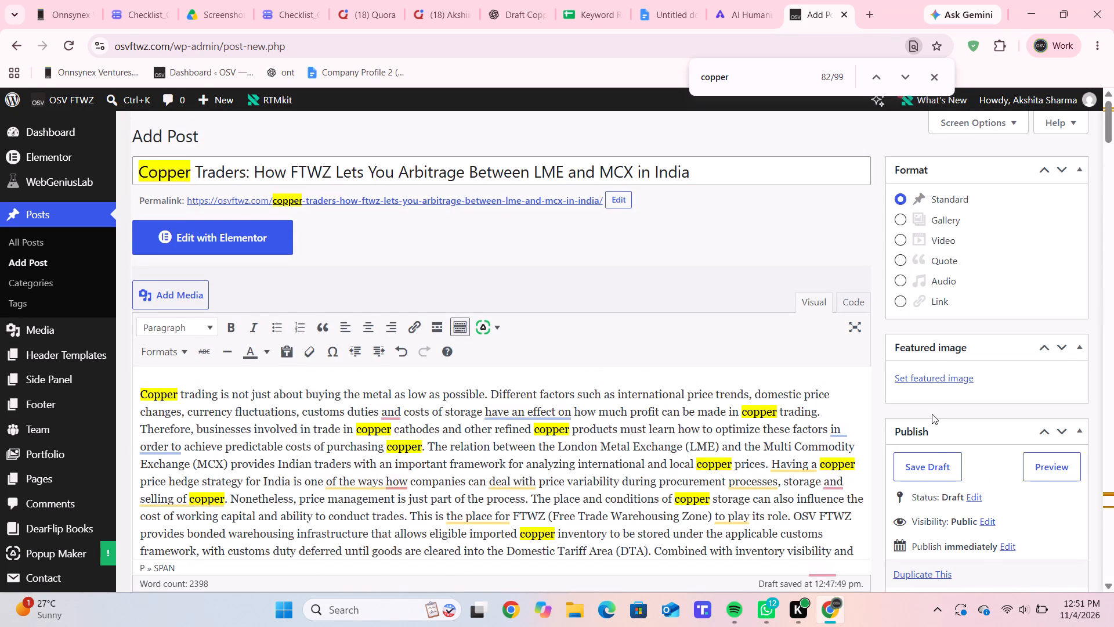
scroll(932, 414, "down", 1)
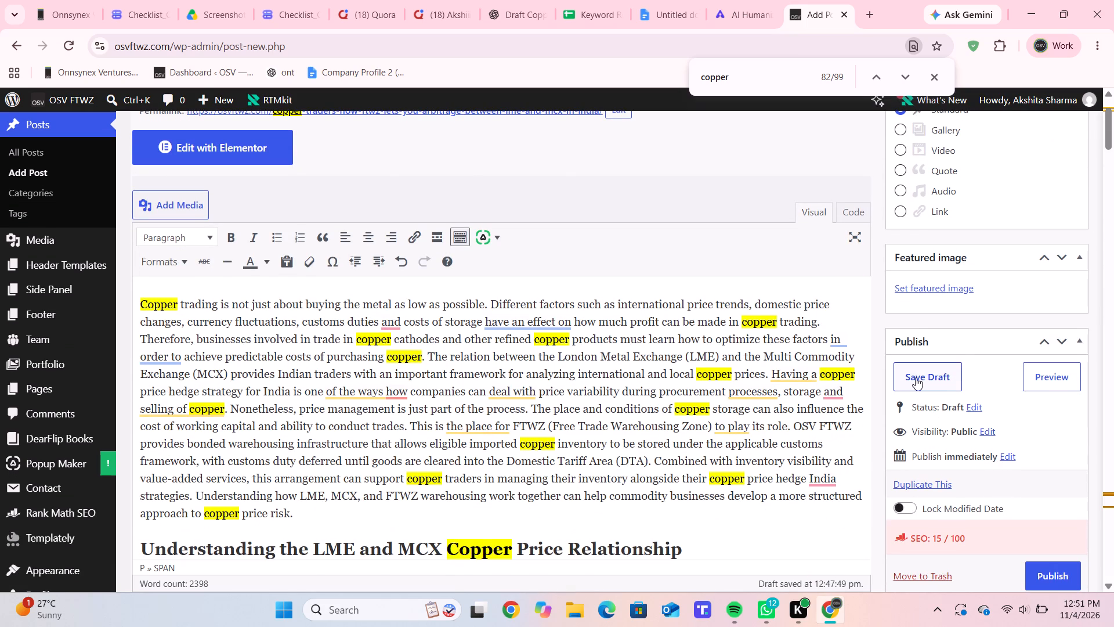
left_click(916, 377)
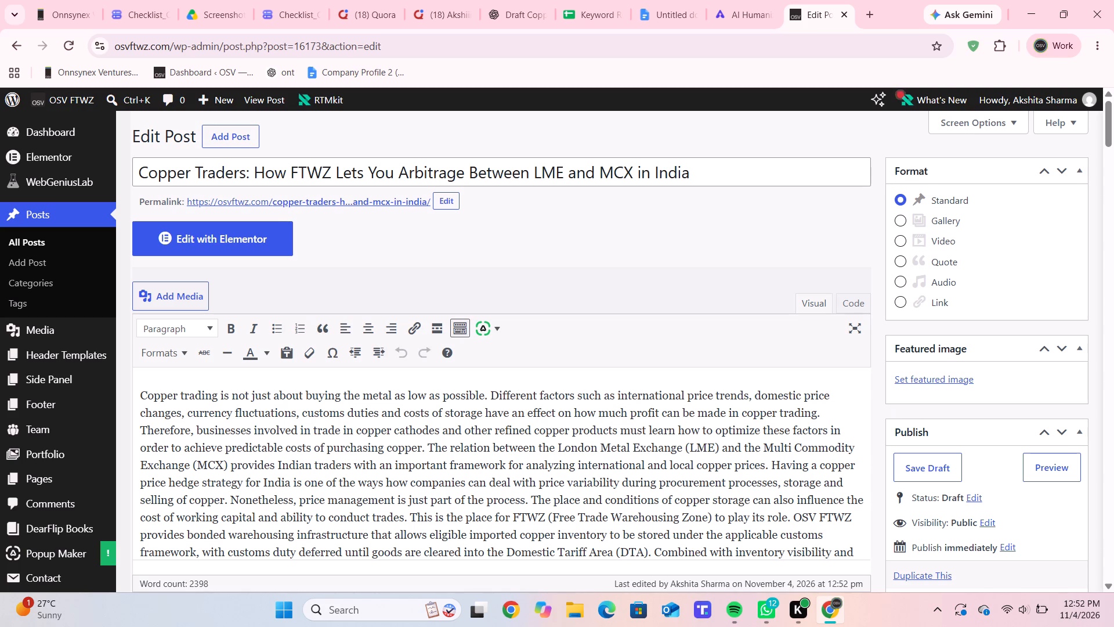
Review the whole copper traders post from the introduction to the Conclusion for wording, headings and layout.
scroll(754, 497, "down", 2)
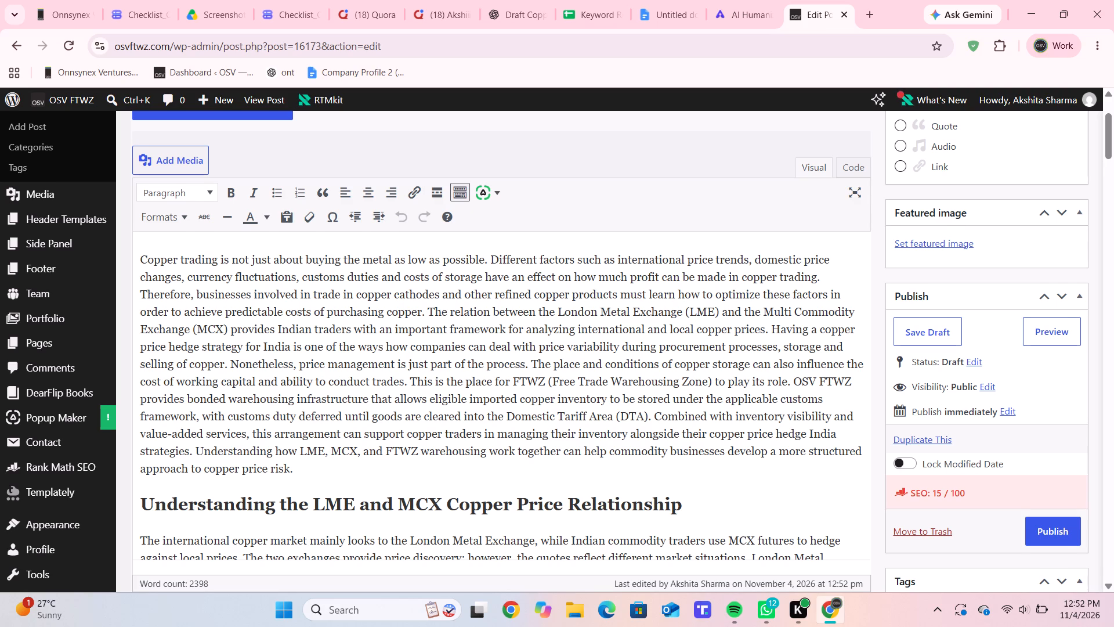
scroll(719, 525, "down", 1)
scroll(573, 469, "down", 3)
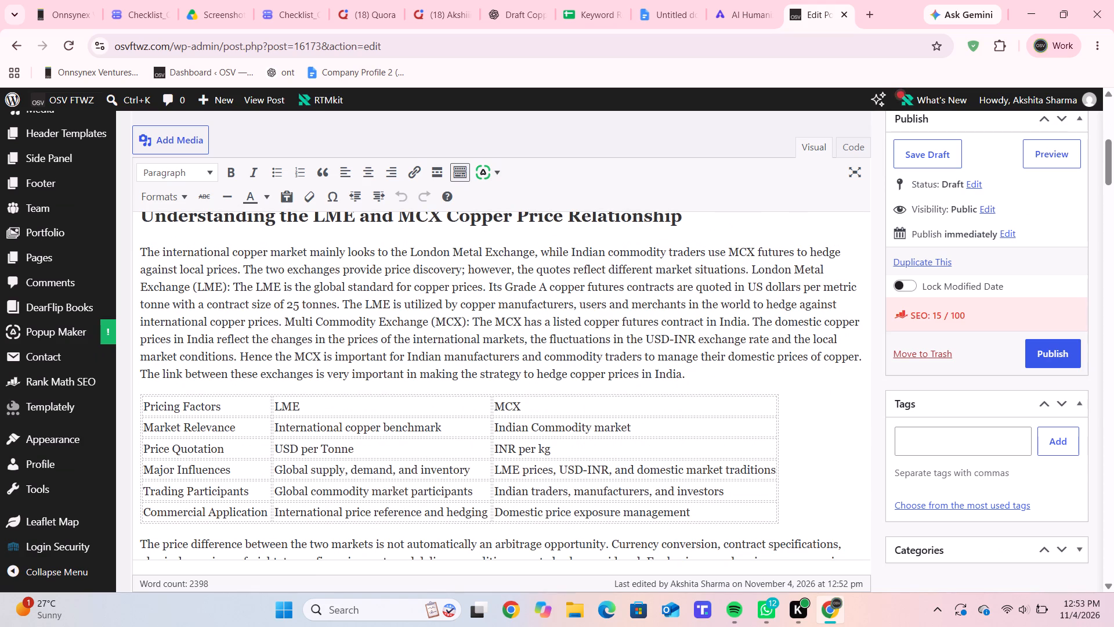
scroll(573, 469, "down", 2)
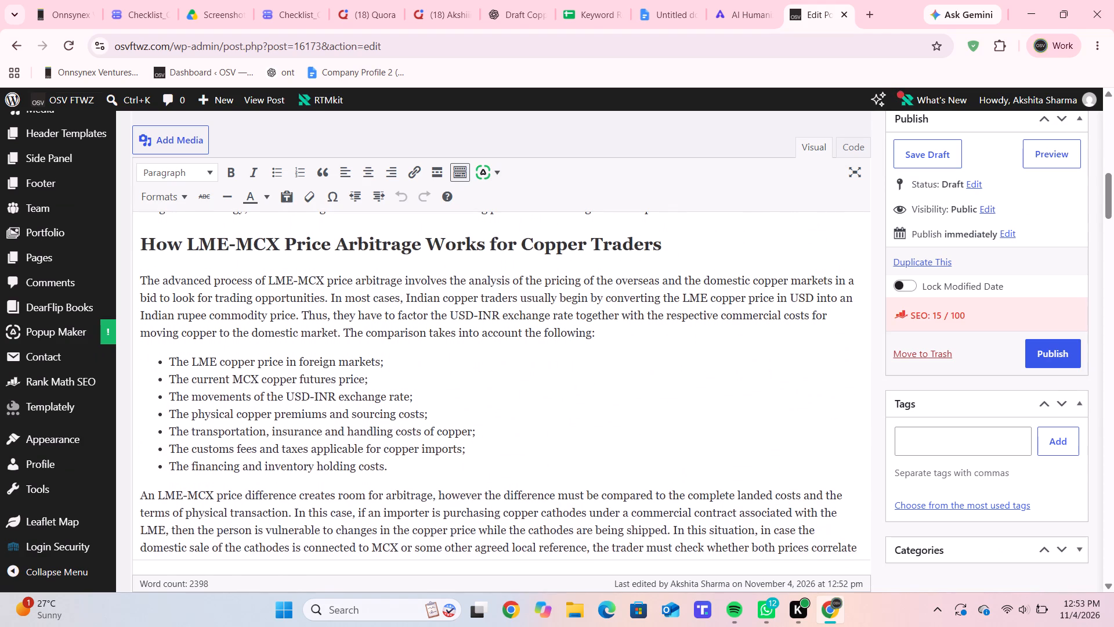
scroll(573, 469, "down", 2)
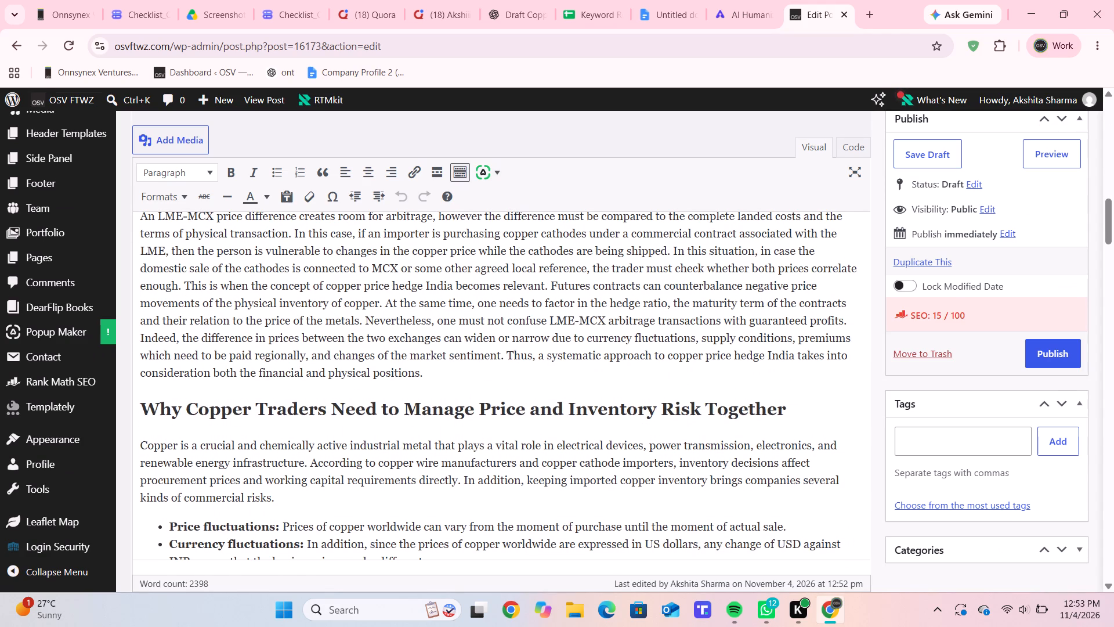
scroll(573, 469, "down", 2)
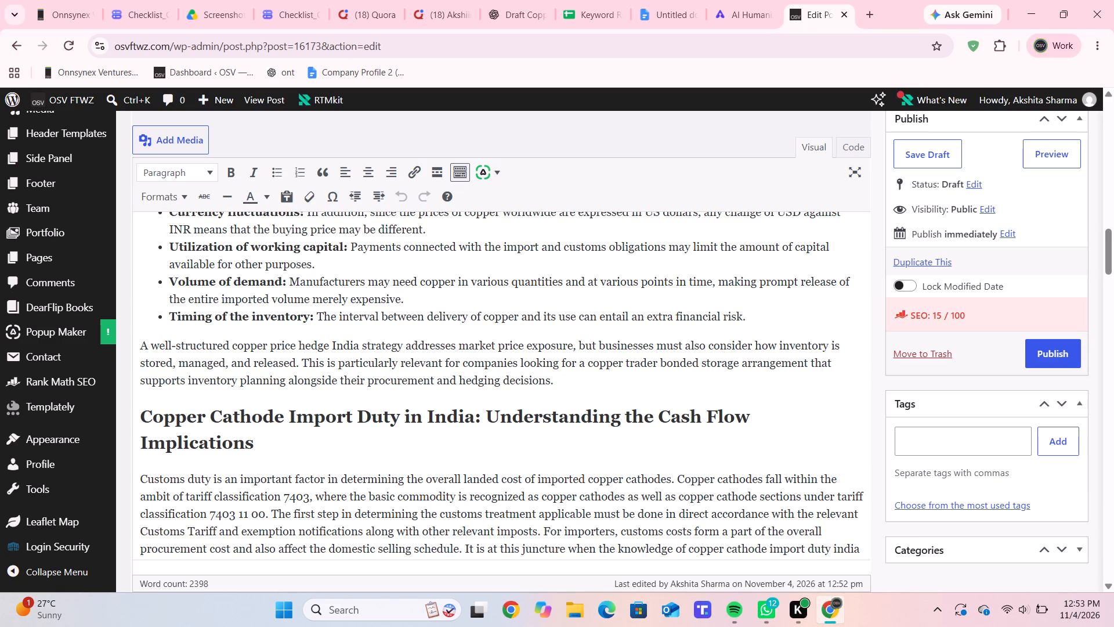
scroll(573, 469, "down", 1)
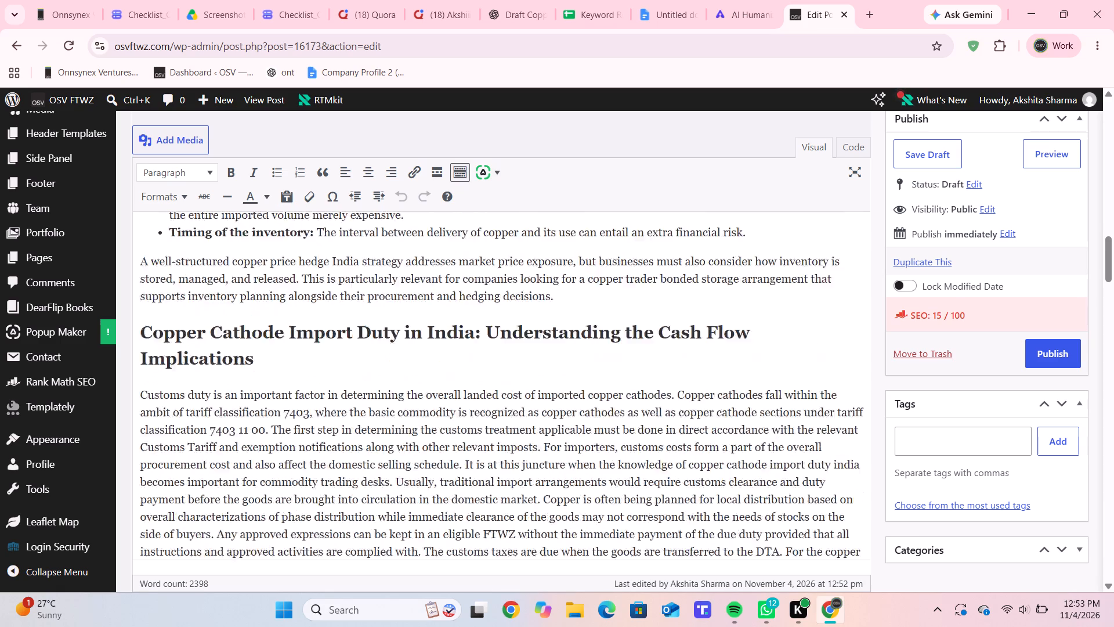
scroll(573, 469, "down", 3)
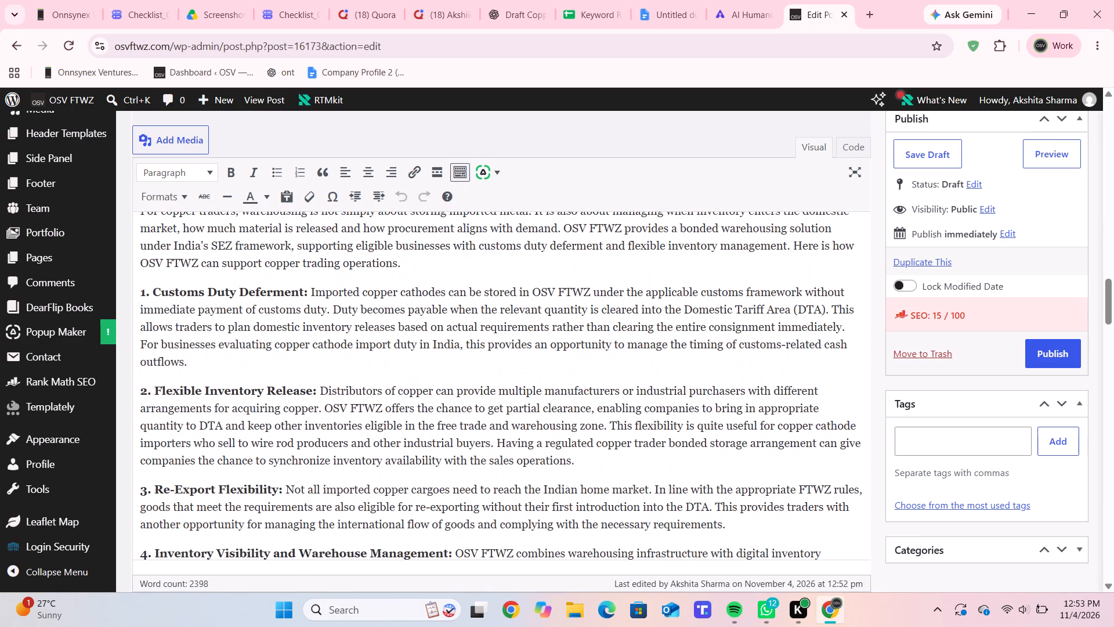
scroll(573, 469, "down", 8)
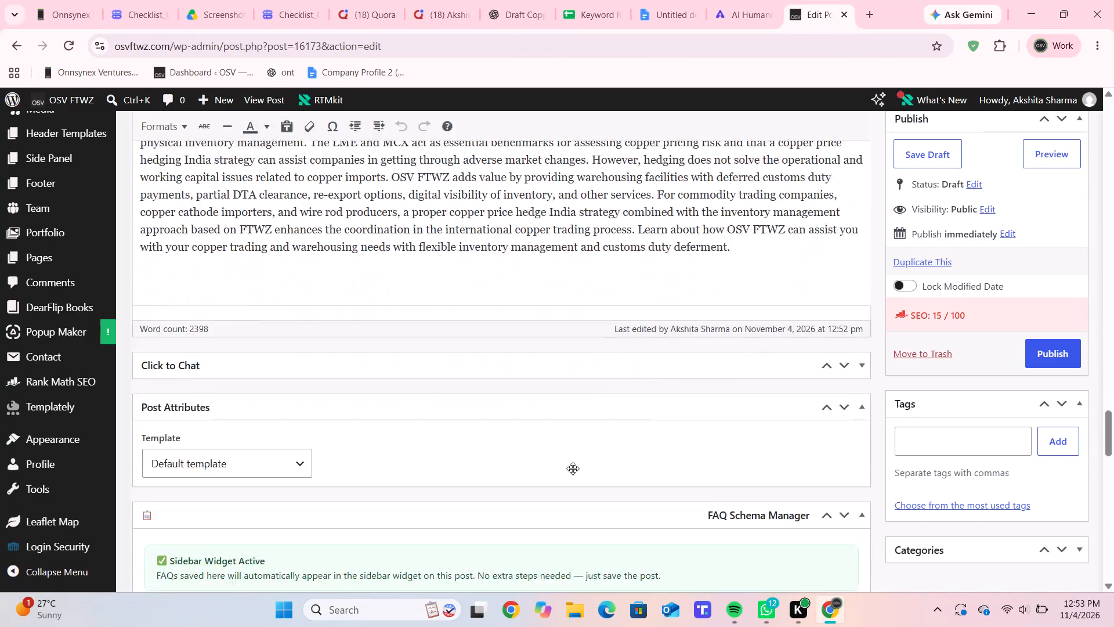
Save the copper traders post as a draft again.
scroll(573, 469, "up", 19)
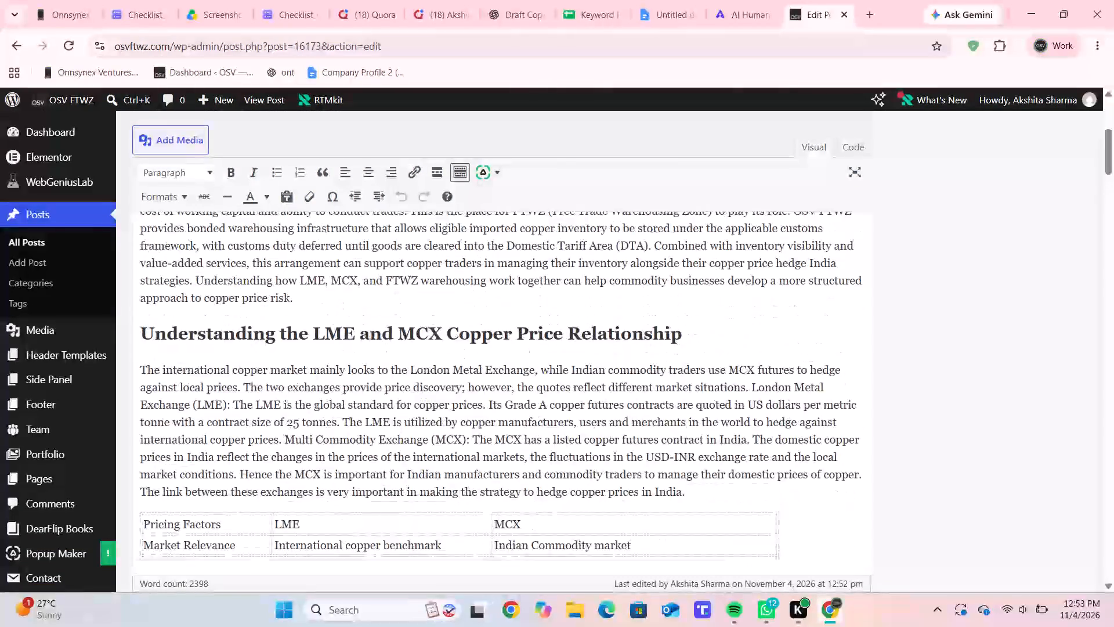
scroll(657, 492, "up", 5)
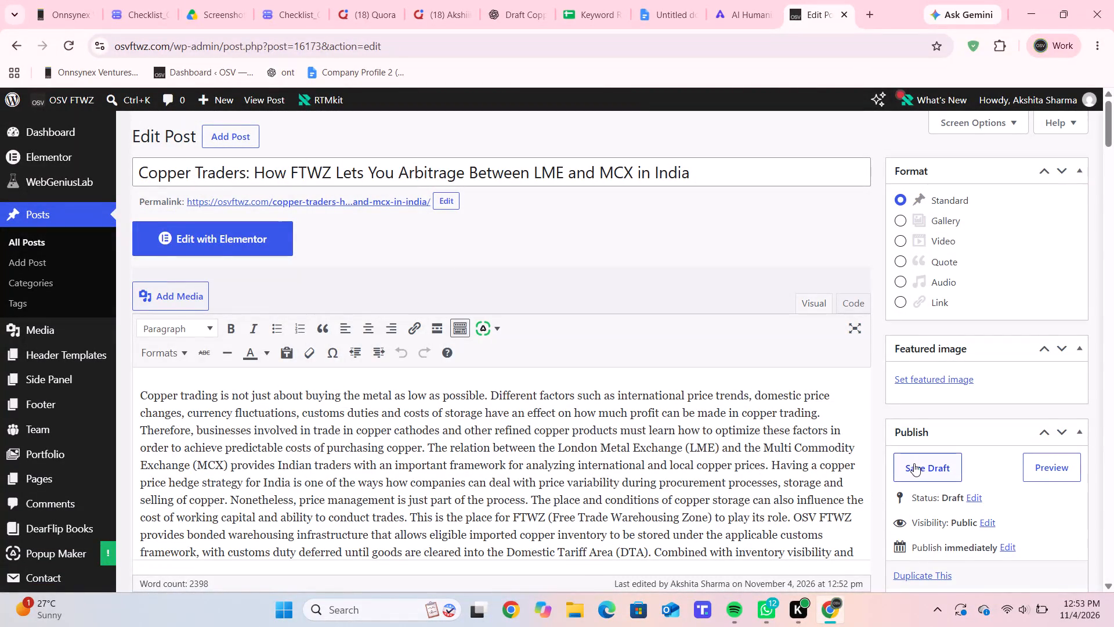
left_click(914, 463)
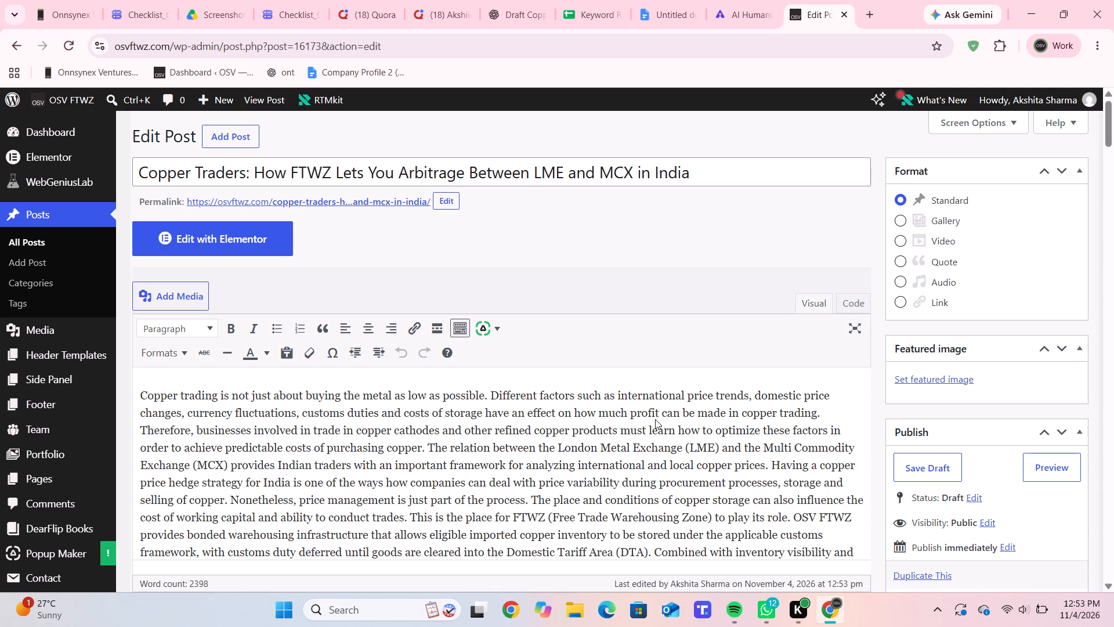
Reread the introduction, the LME and MCX pricing factors table and the "How LME-MCX Price Arbitrage Works for Copper Traders" section.
scroll(681, 489, "down", 1)
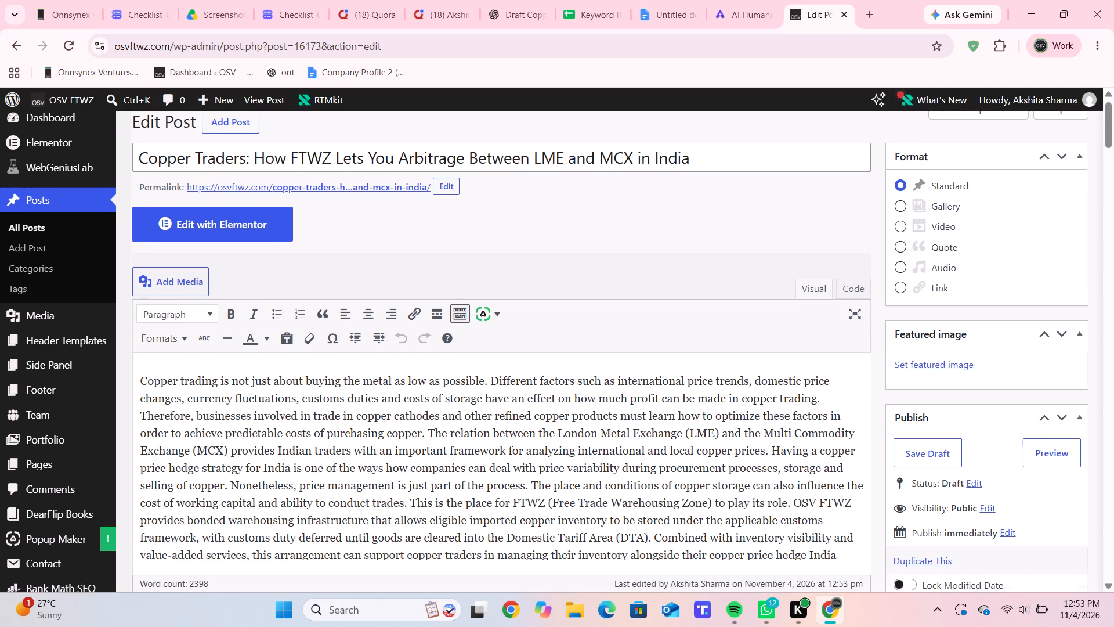
scroll(681, 489, "down", 1)
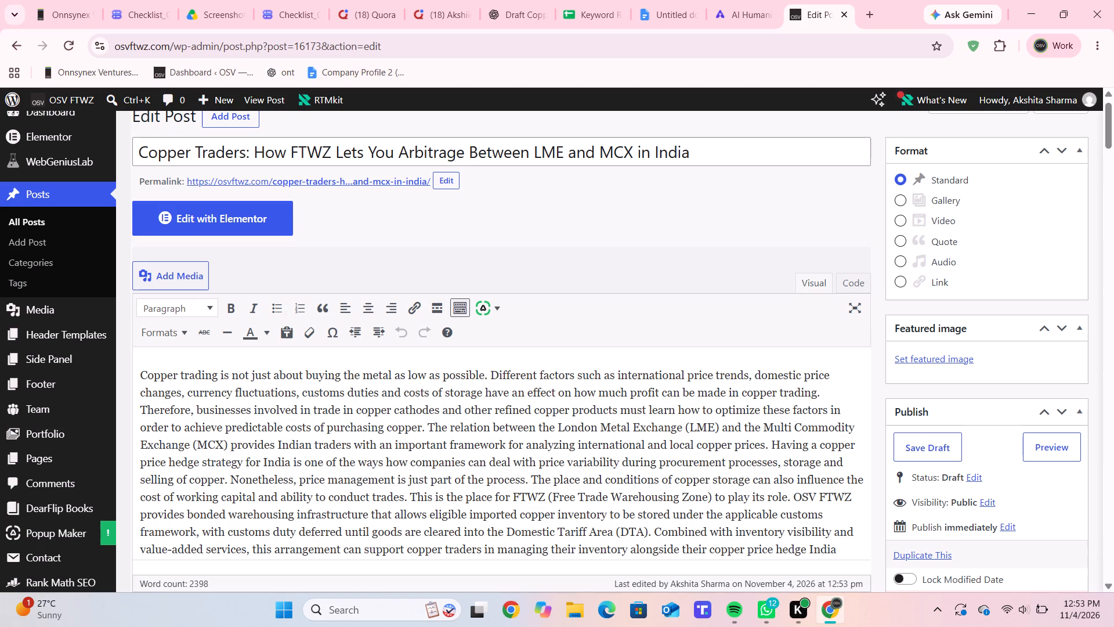
scroll(681, 489, "down", 1)
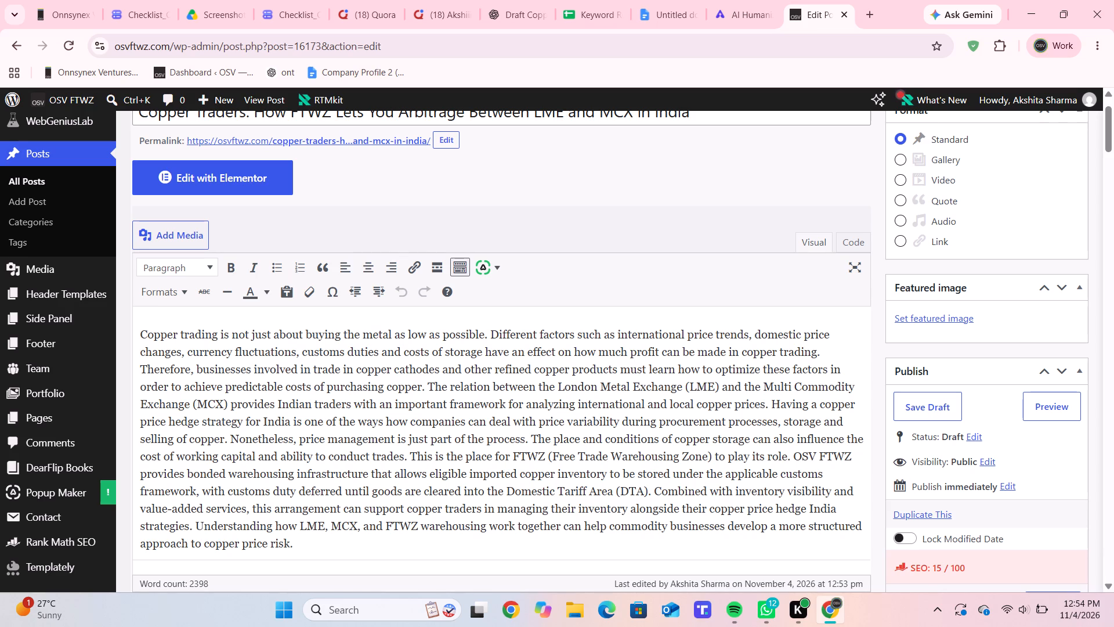
scroll(681, 489, "down", 6)
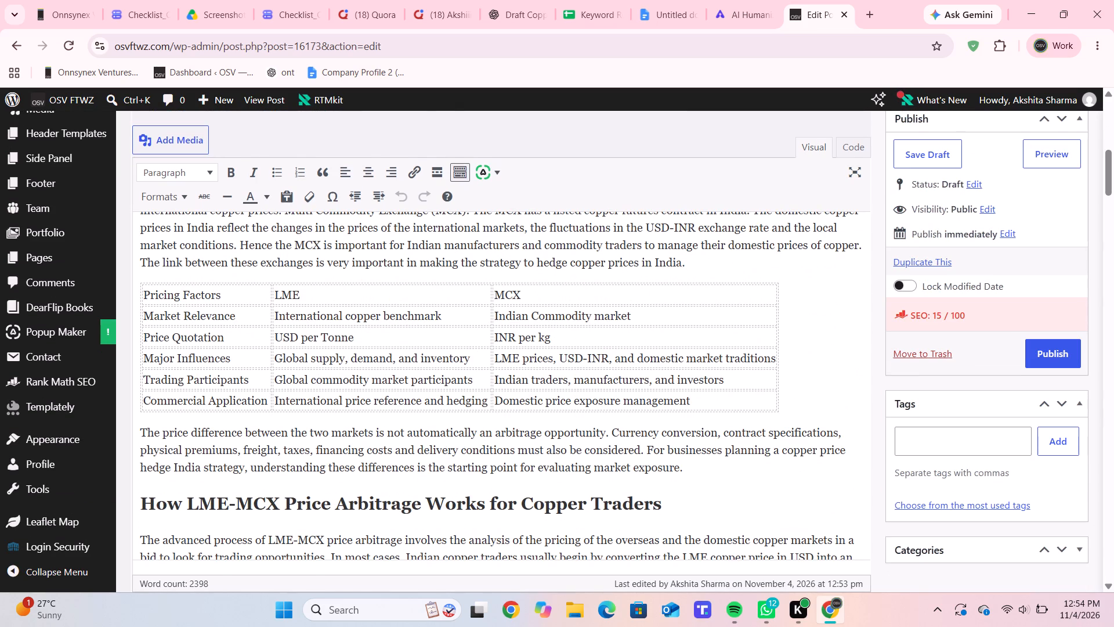
scroll(681, 489, "down", 2)
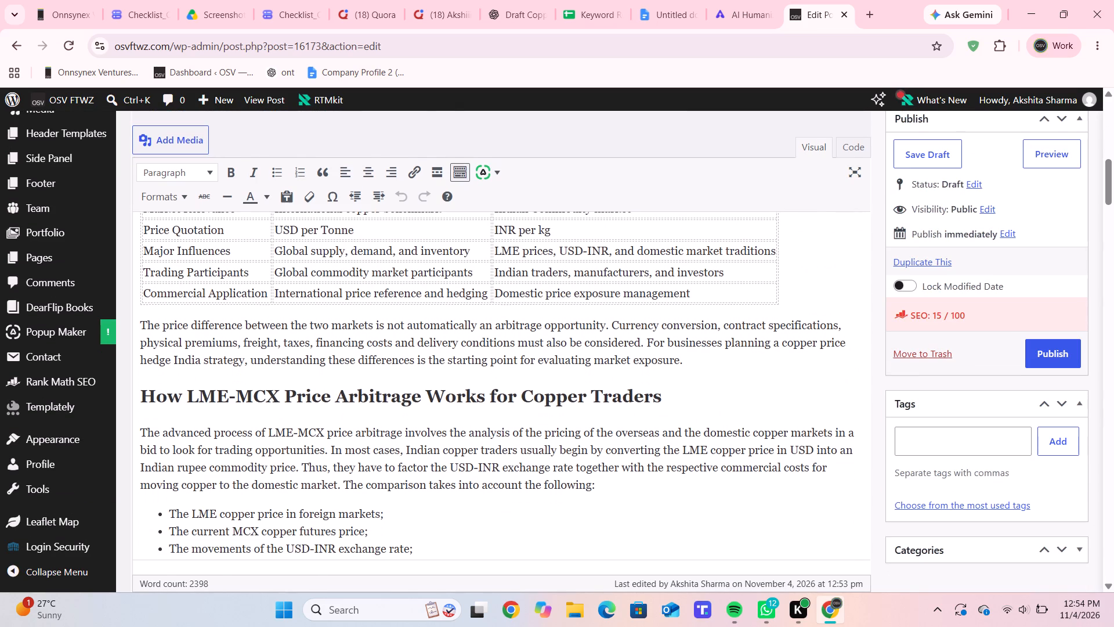
scroll(681, 489, "down", 2)
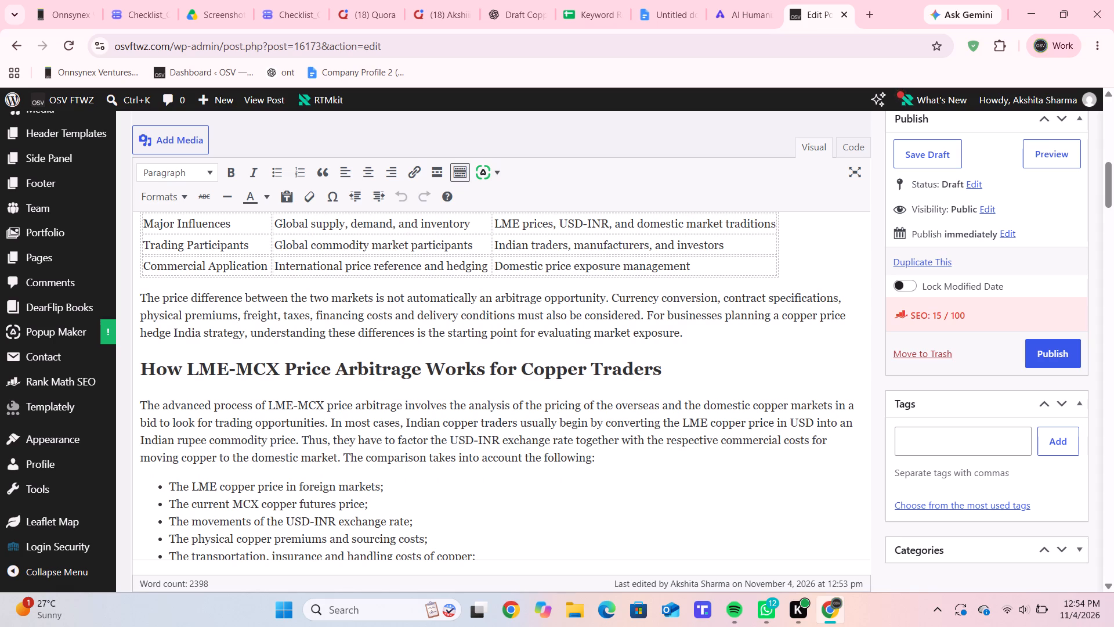
scroll(681, 489, "down", 2)
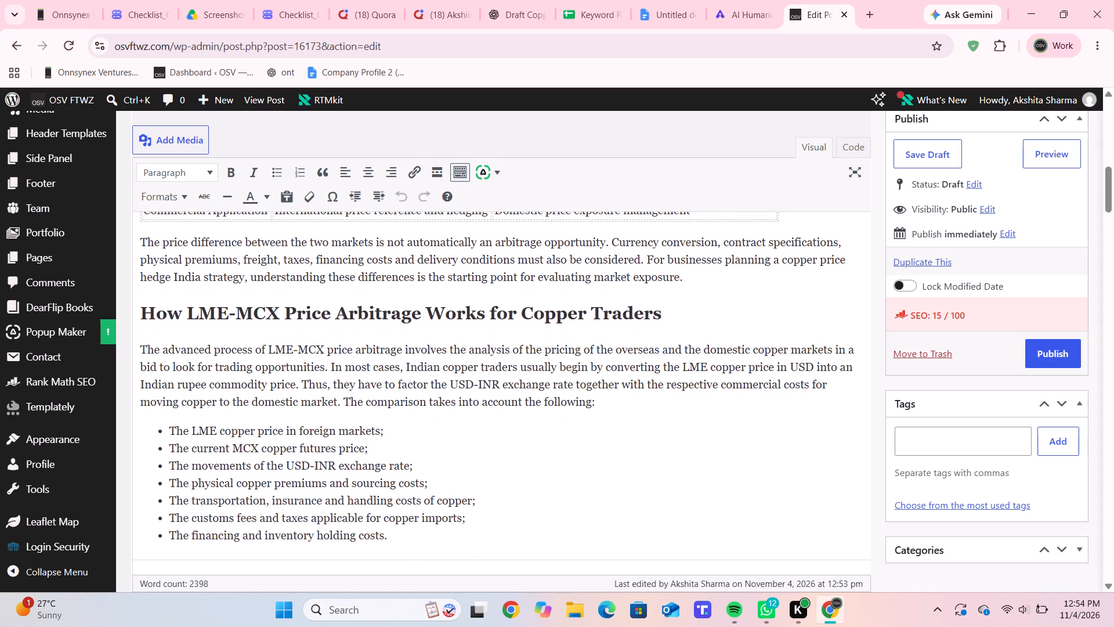
scroll(681, 489, "down", 3)
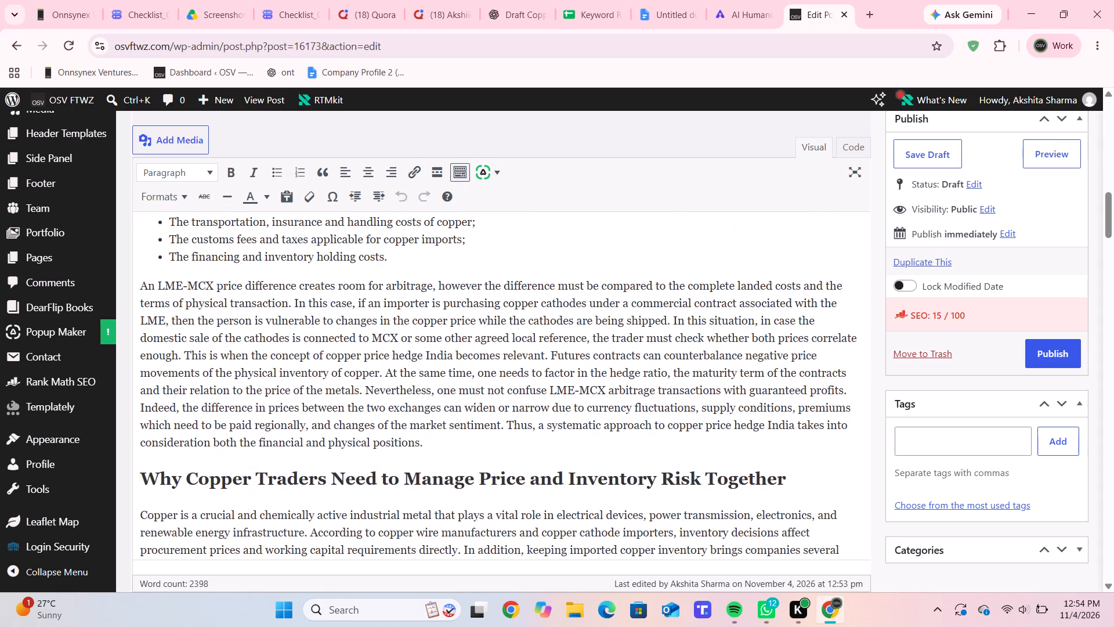
Reread the post from "Why Copper Traders Need to Manage Price and Inventory Risk Together" through the "Value-Added Warehousing Services" paragraph.
scroll(681, 489, "down", 1)
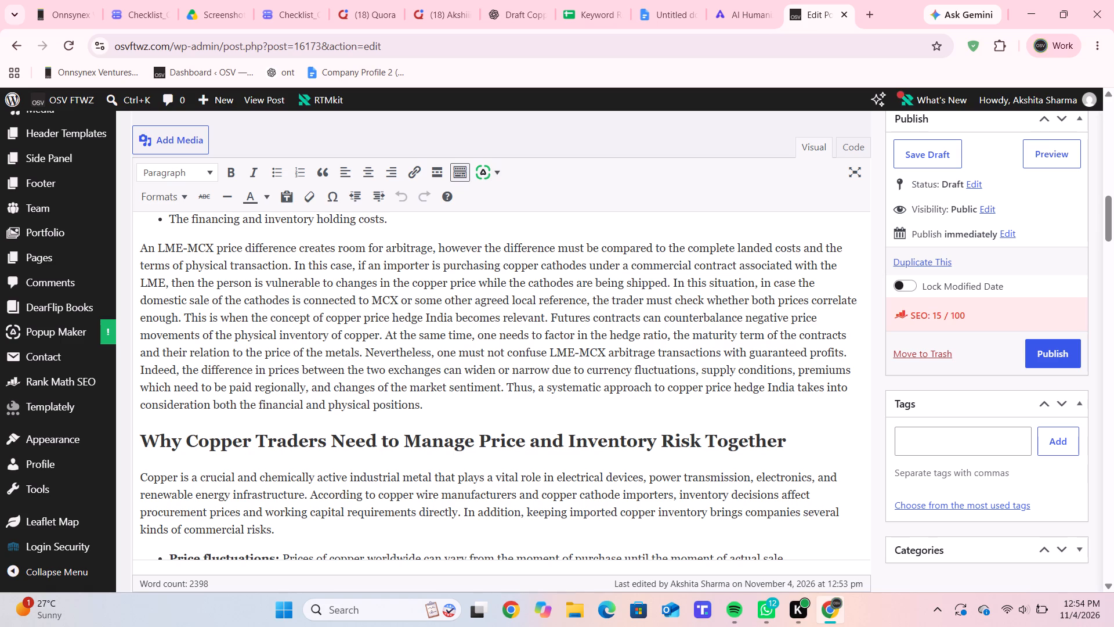
scroll(681, 489, "down", 2)
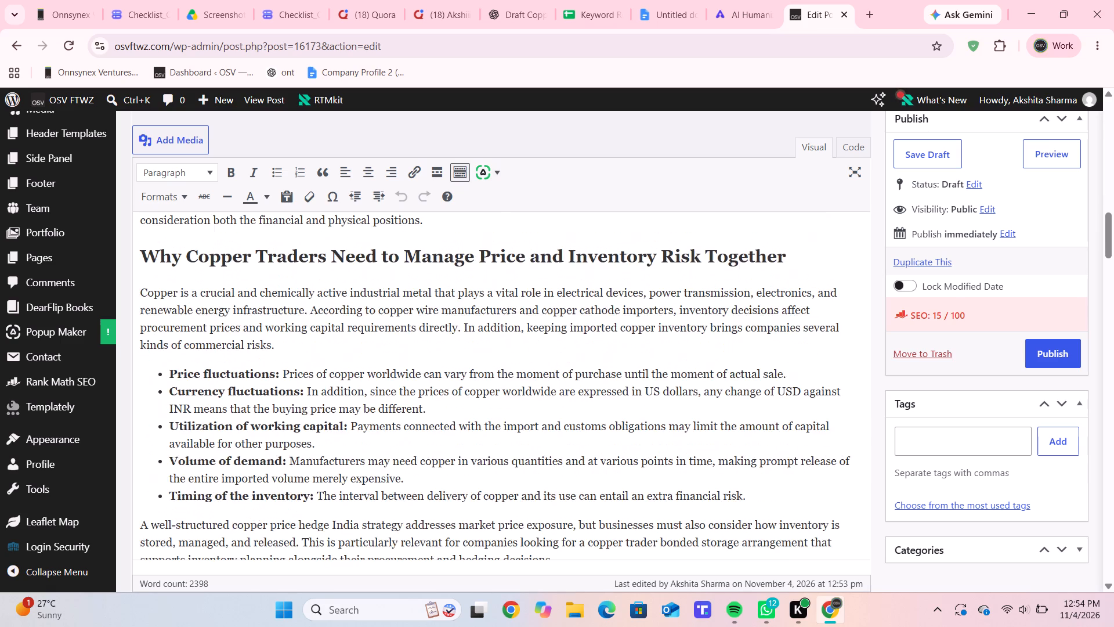
scroll(681, 489, "down", 5)
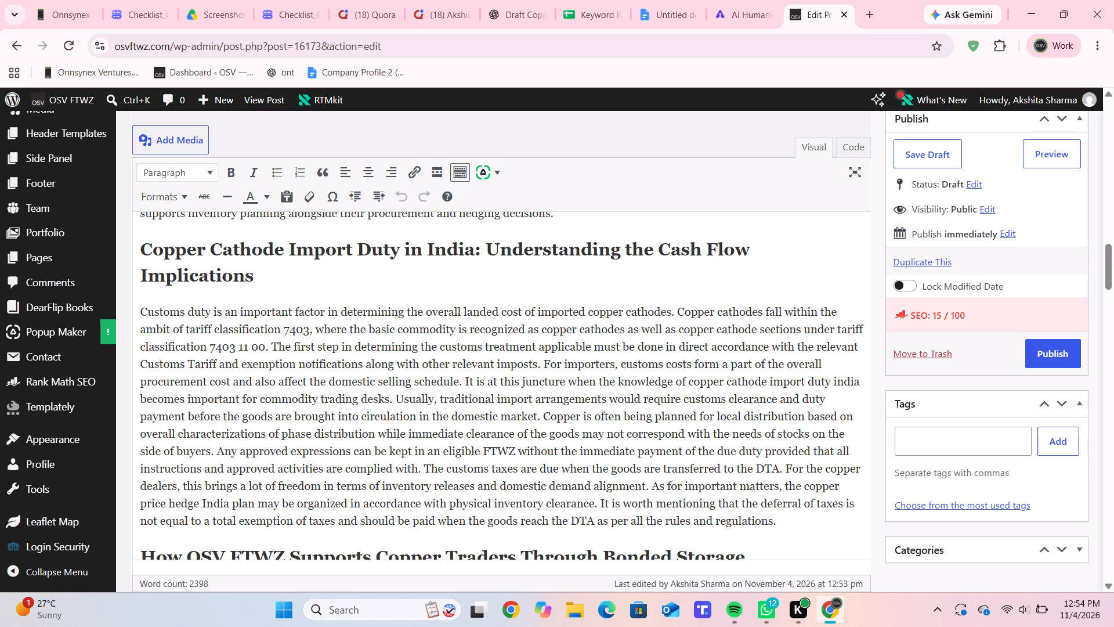
scroll(681, 489, "down", 3)
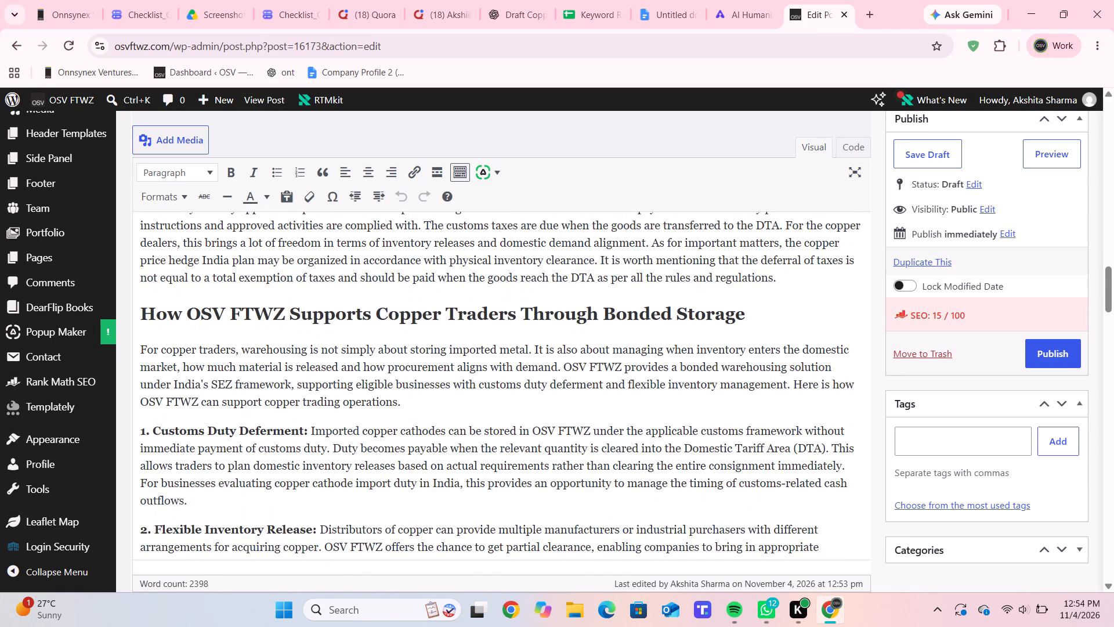
scroll(681, 489, "down", 1)
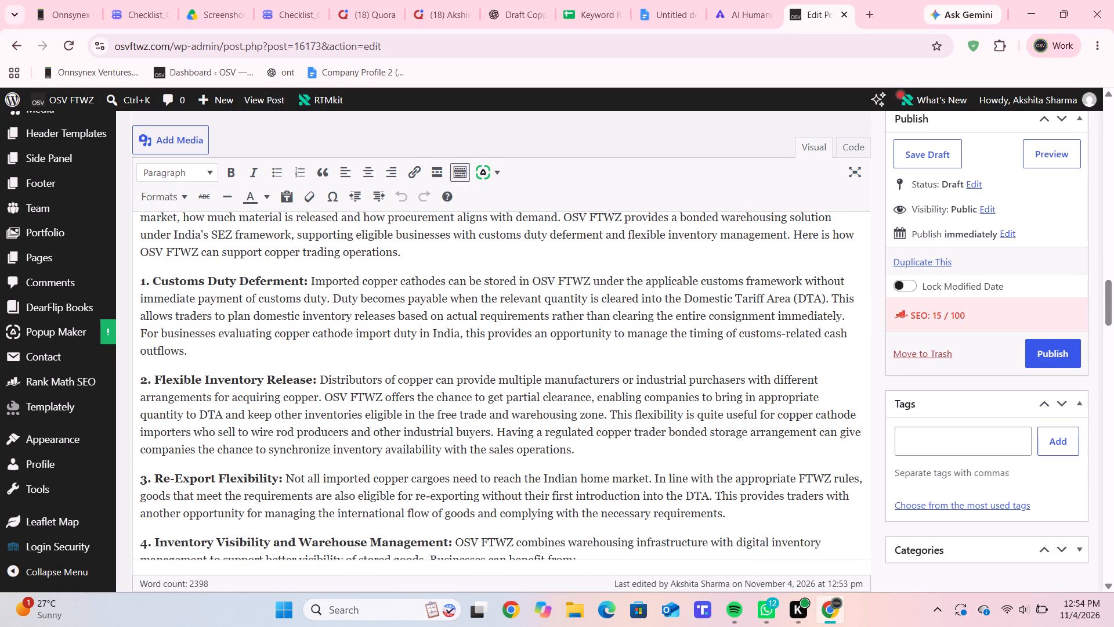
scroll(681, 489, "down", 3)
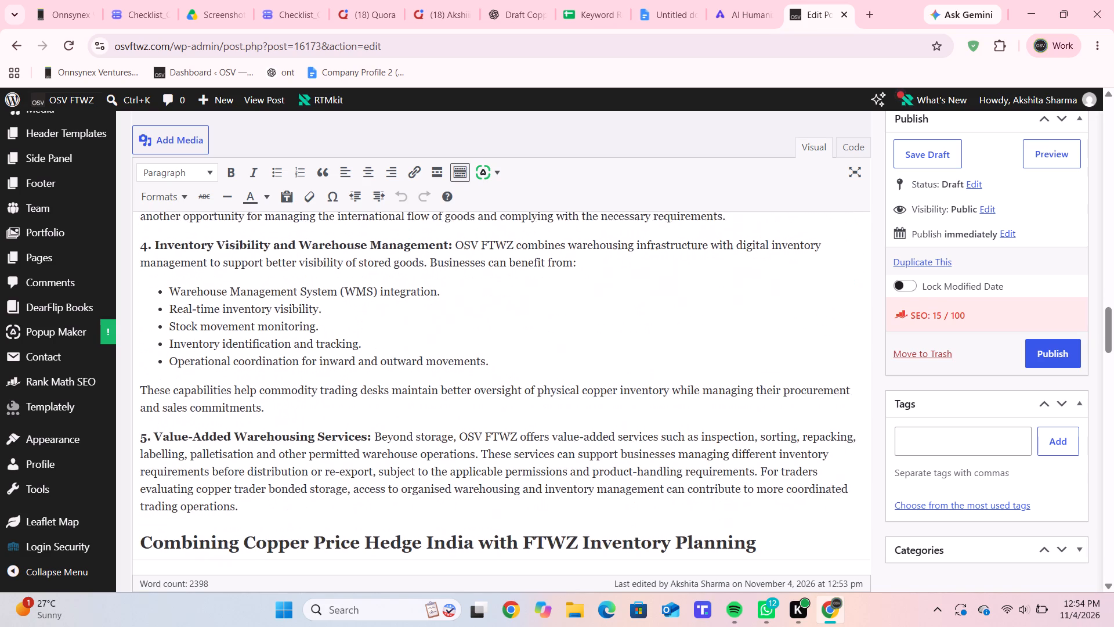
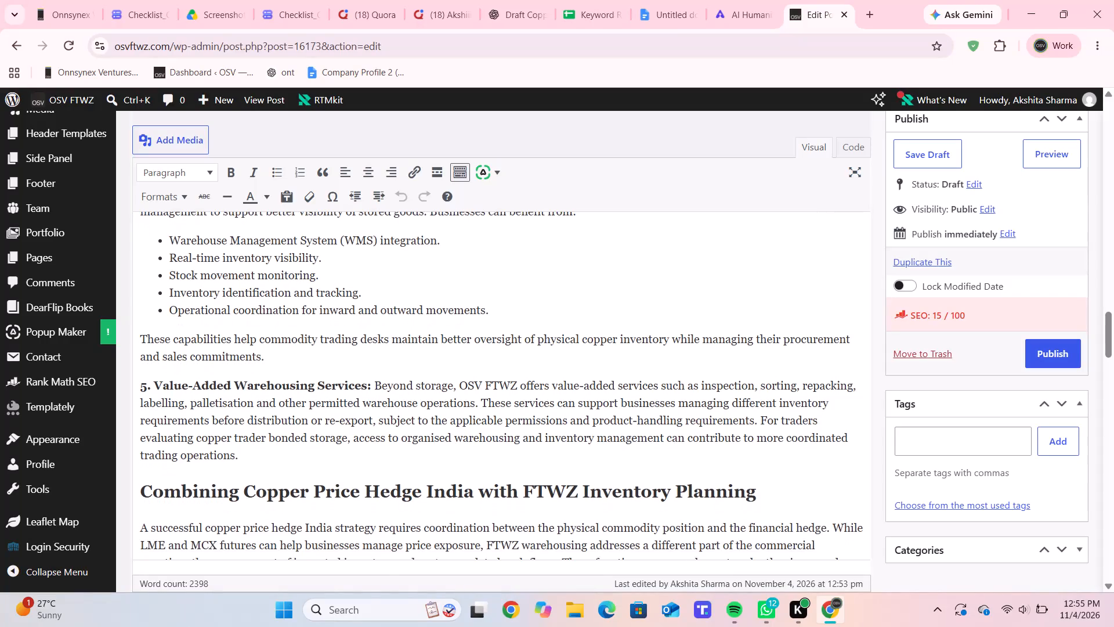
Review the copper trading draft post from its introduction through the Conclusion, checking the section text, headings, tables and bullet lists.
scroll(681, 489, "down", 1)
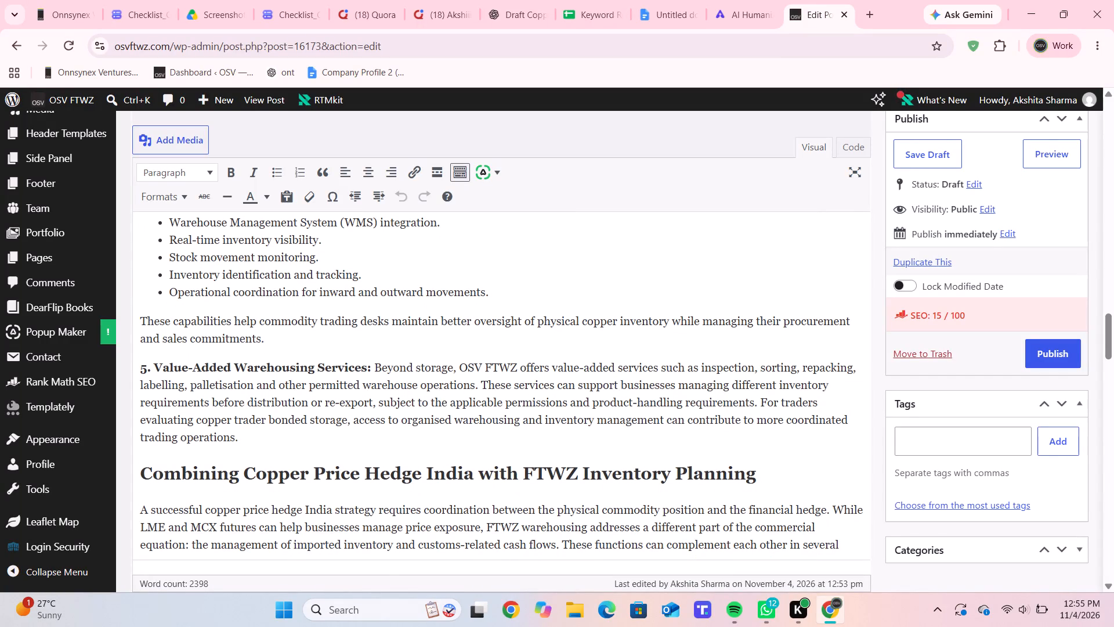
scroll(681, 489, "up", 2)
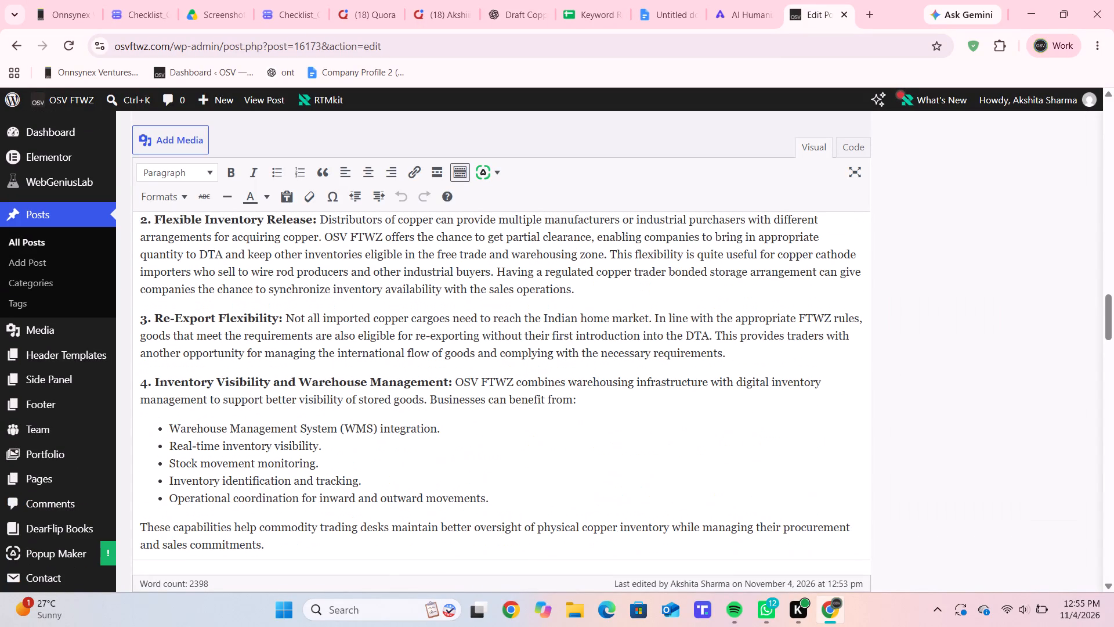
scroll(777, 455, "up", 4)
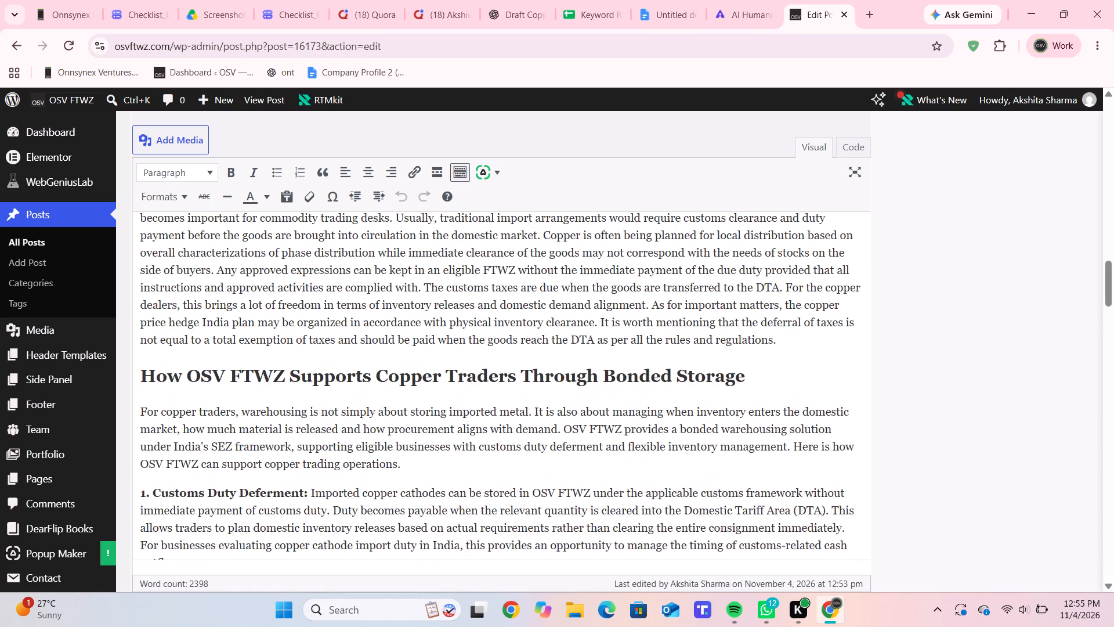
scroll(777, 455, "up", 9)
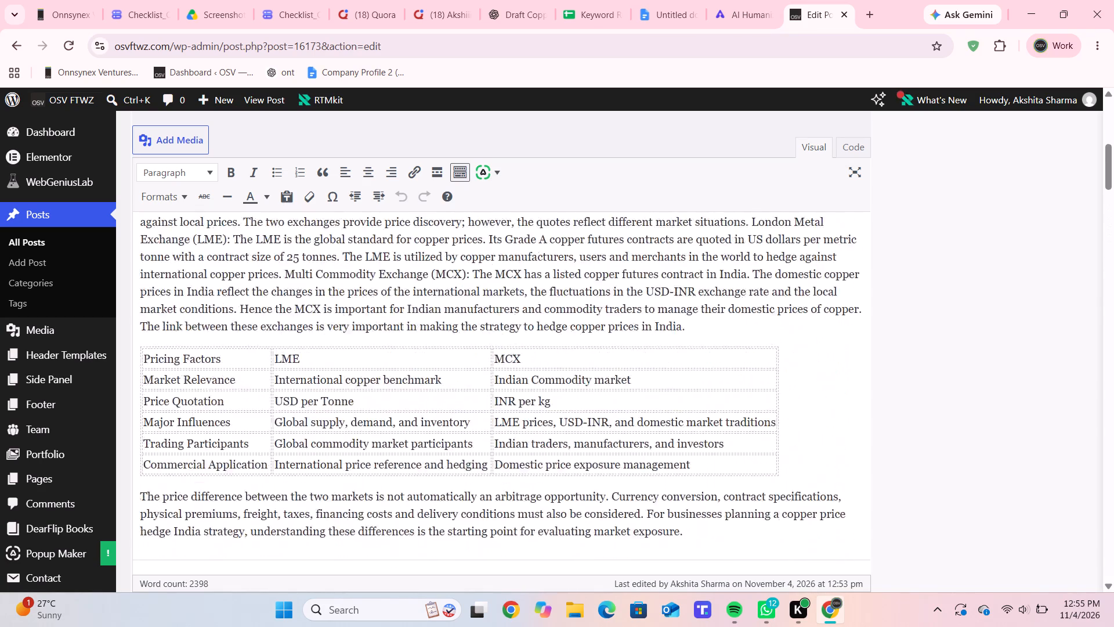
scroll(777, 455, "up", 1)
scroll(777, 455, "down", 1)
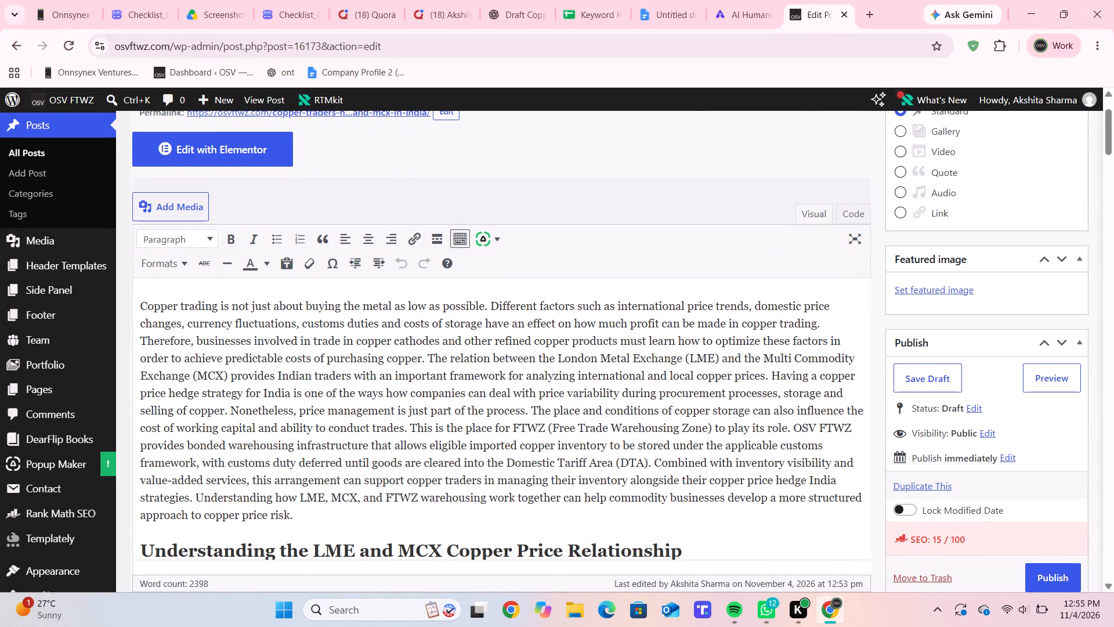
scroll(777, 455, "down", 3)
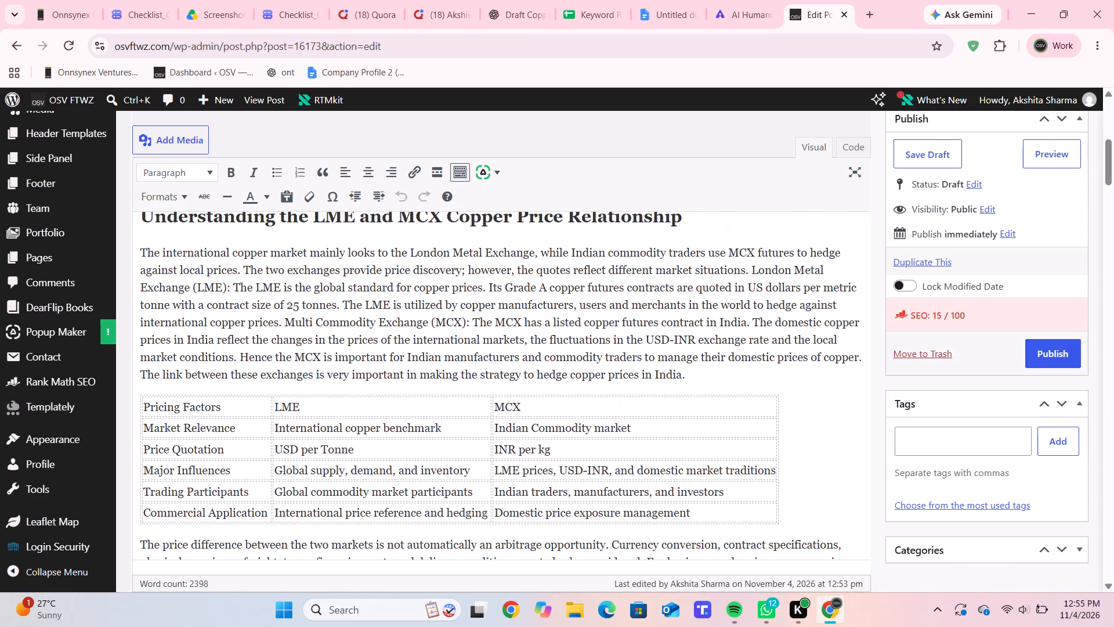
scroll(777, 455, "down", 1)
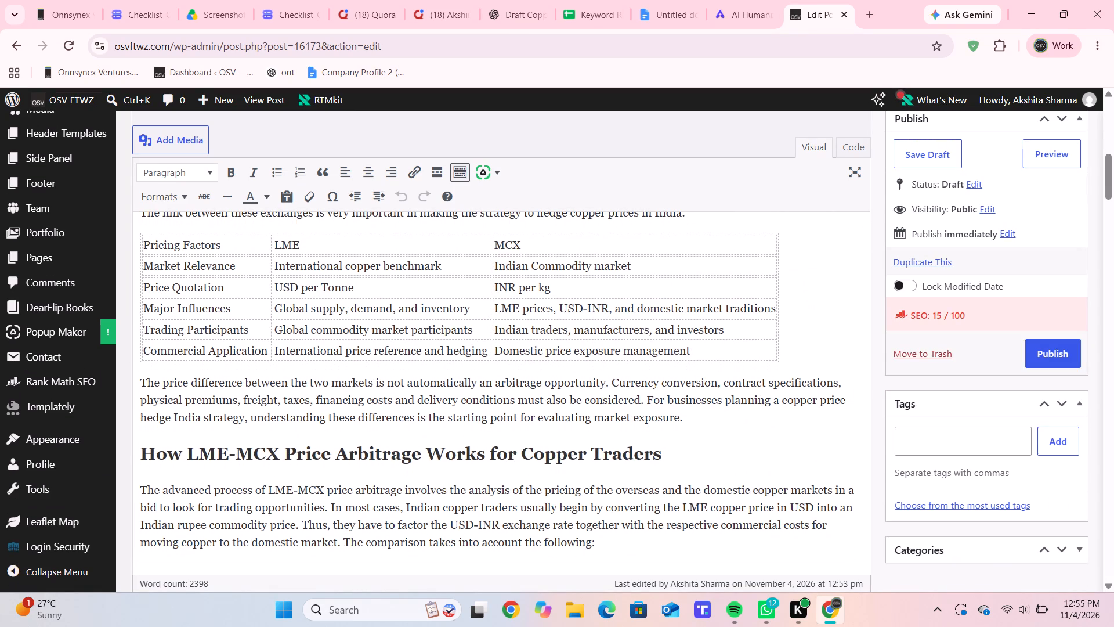
scroll(777, 455, "down", 4)
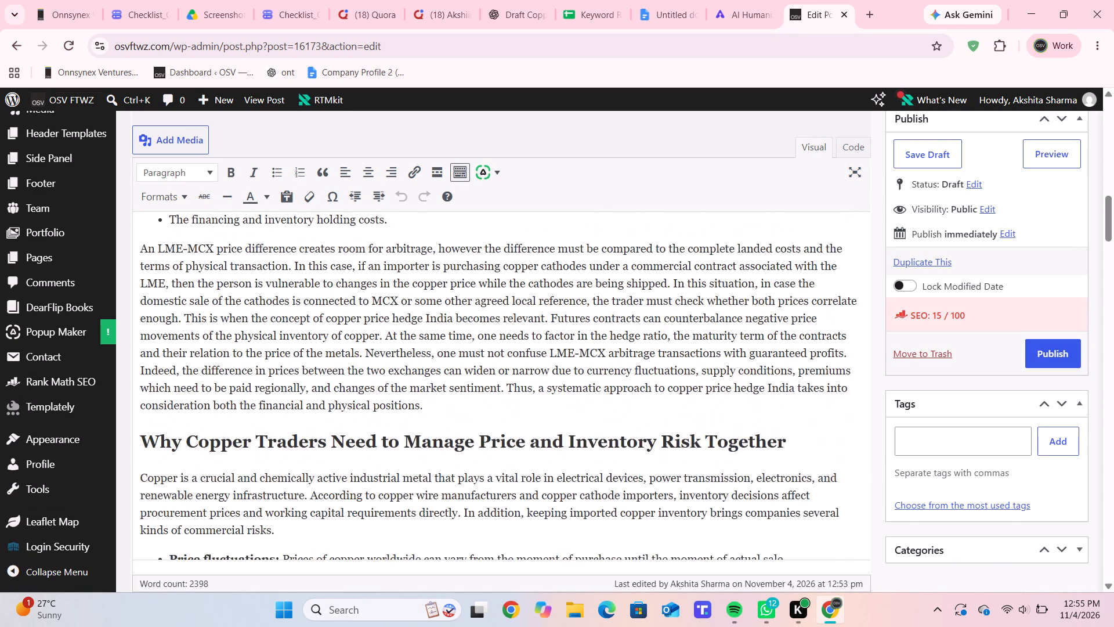
scroll(777, 455, "down", 1)
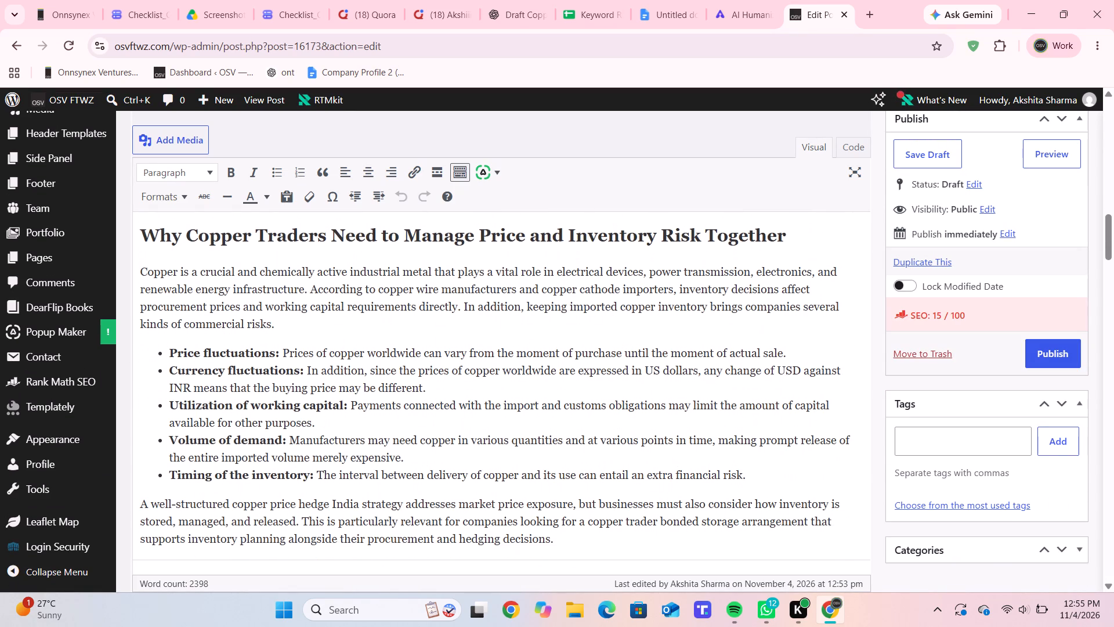
scroll(480, 369, "down", 4)
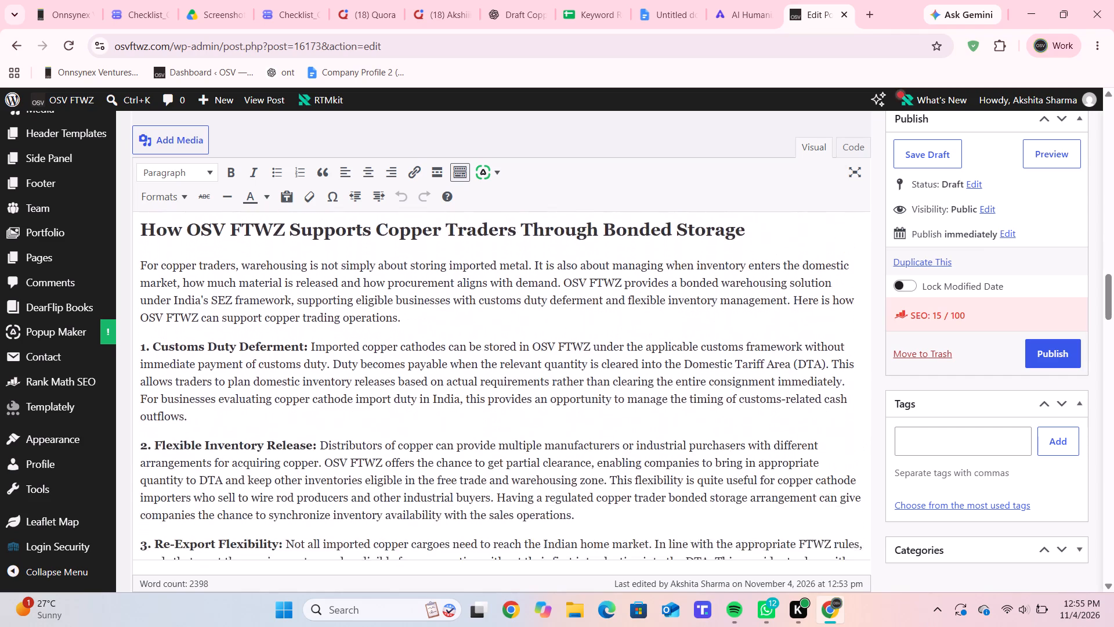
scroll(480, 369, "down", 1)
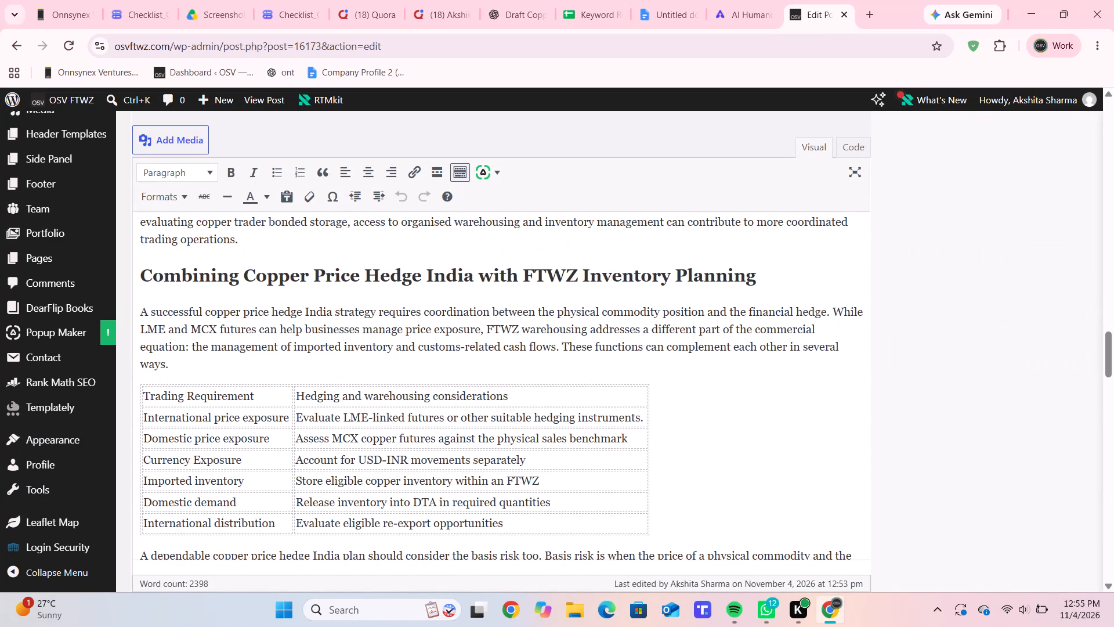
left_click(262, 365)
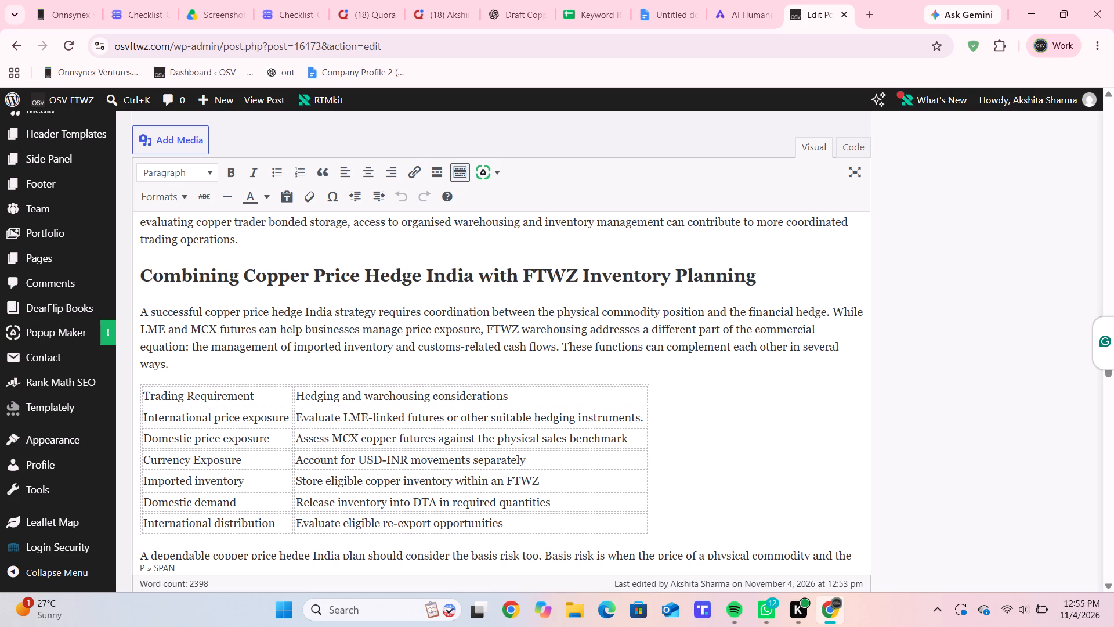
scroll(262, 365, "down", 3)
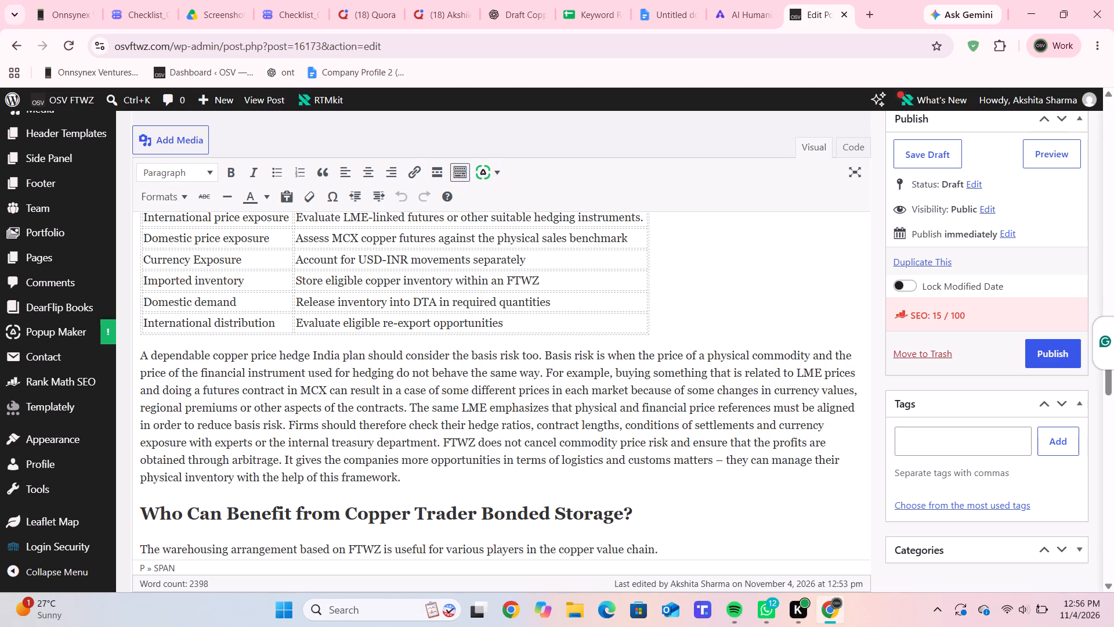
scroll(262, 365, "down", 2)
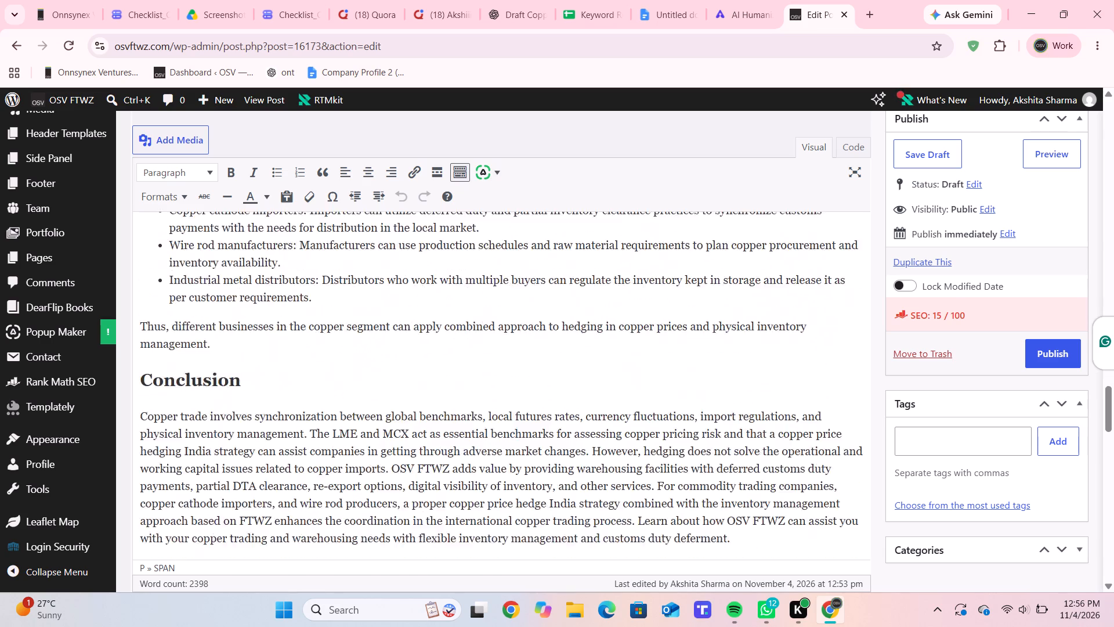
scroll(275, 385, "up", 2)
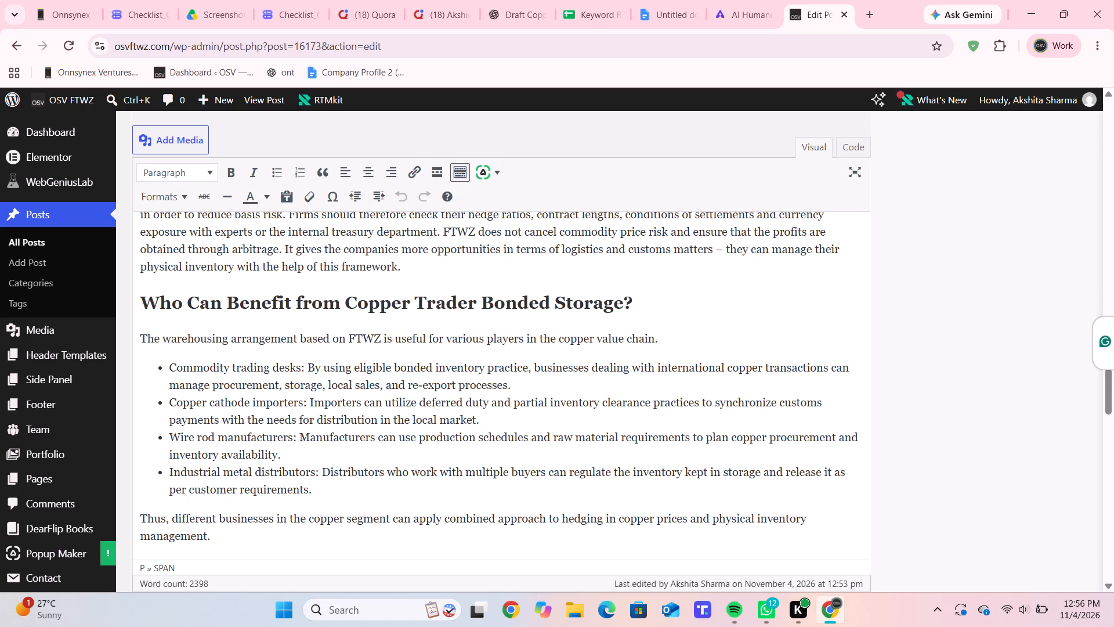
scroll(275, 385, "down", 1)
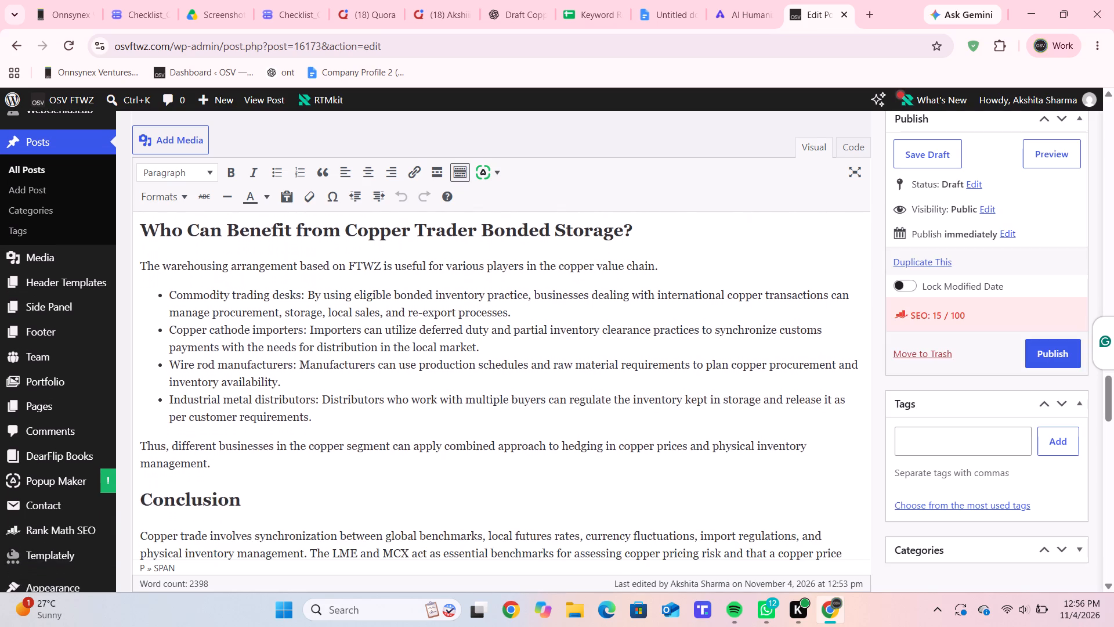
scroll(275, 385, "down", 1)
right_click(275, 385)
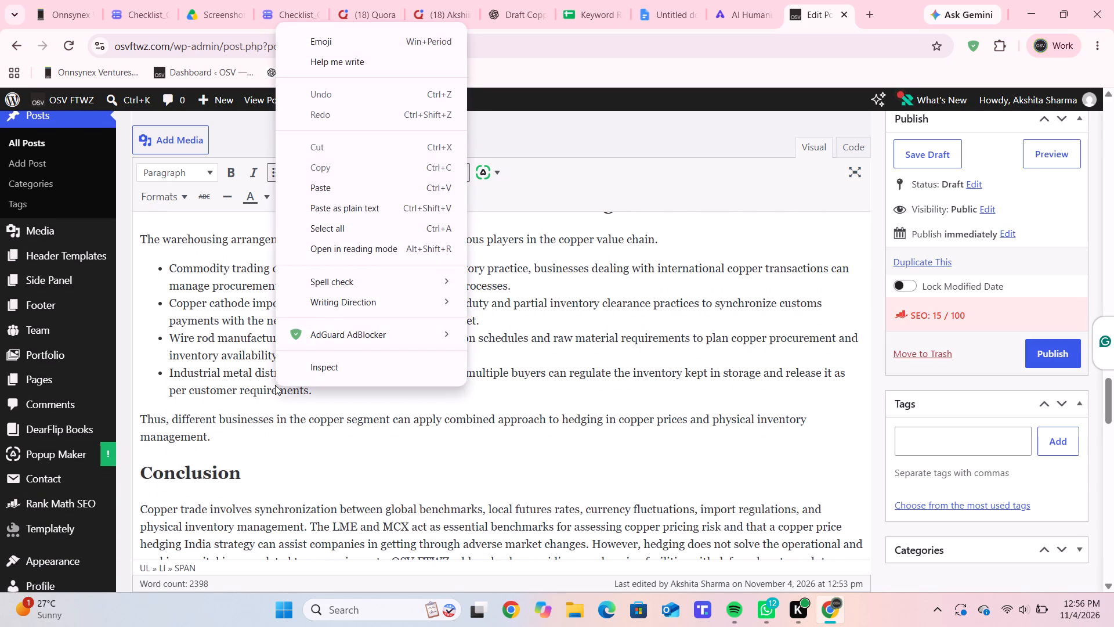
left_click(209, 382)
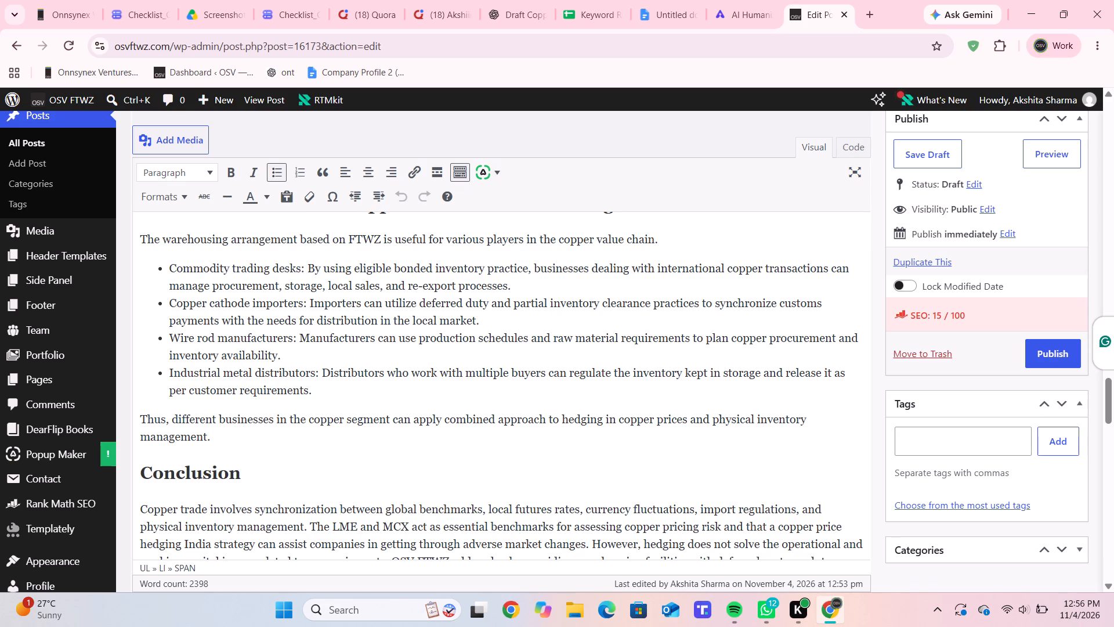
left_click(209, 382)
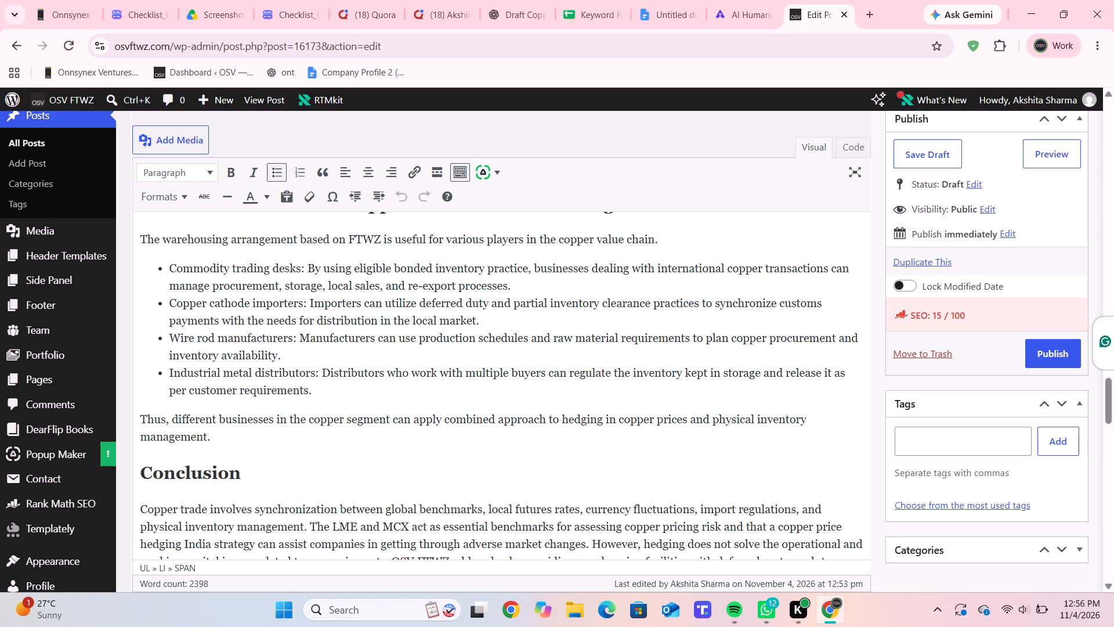
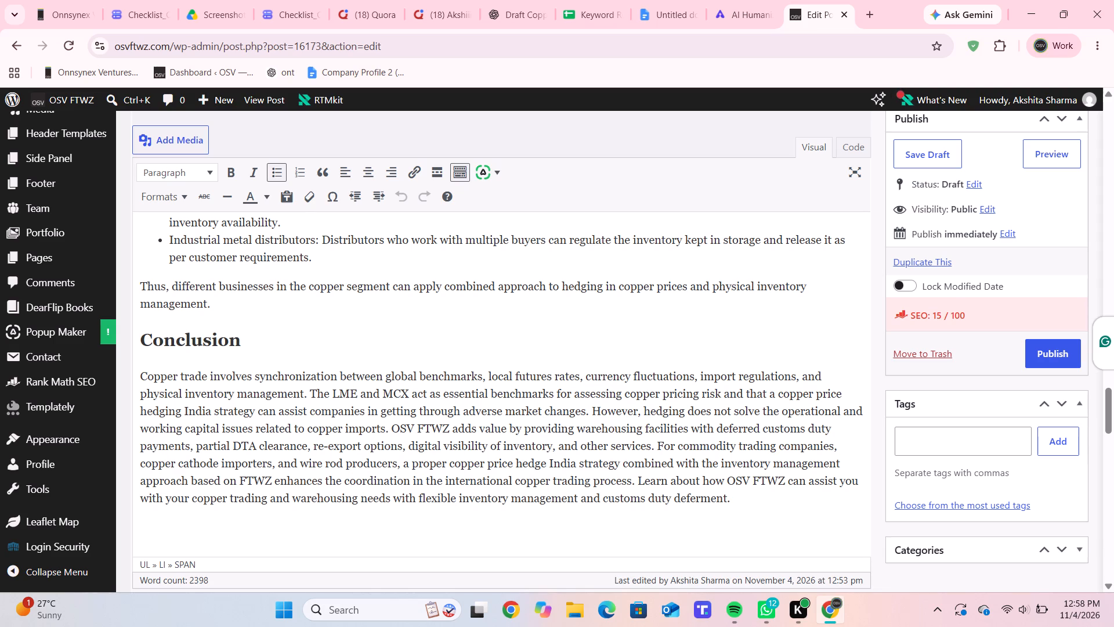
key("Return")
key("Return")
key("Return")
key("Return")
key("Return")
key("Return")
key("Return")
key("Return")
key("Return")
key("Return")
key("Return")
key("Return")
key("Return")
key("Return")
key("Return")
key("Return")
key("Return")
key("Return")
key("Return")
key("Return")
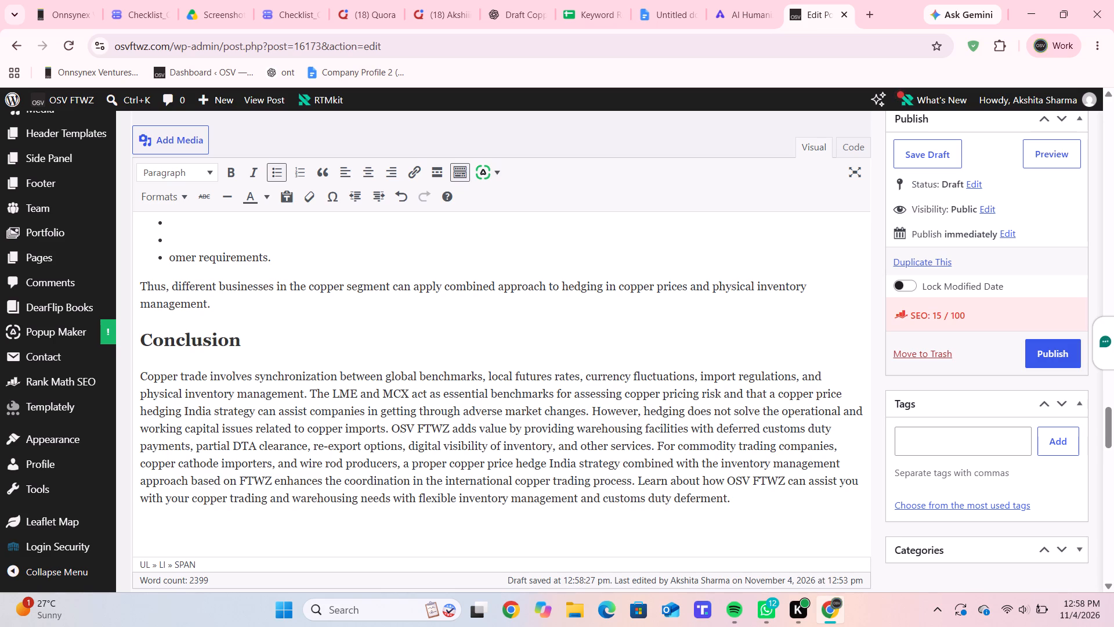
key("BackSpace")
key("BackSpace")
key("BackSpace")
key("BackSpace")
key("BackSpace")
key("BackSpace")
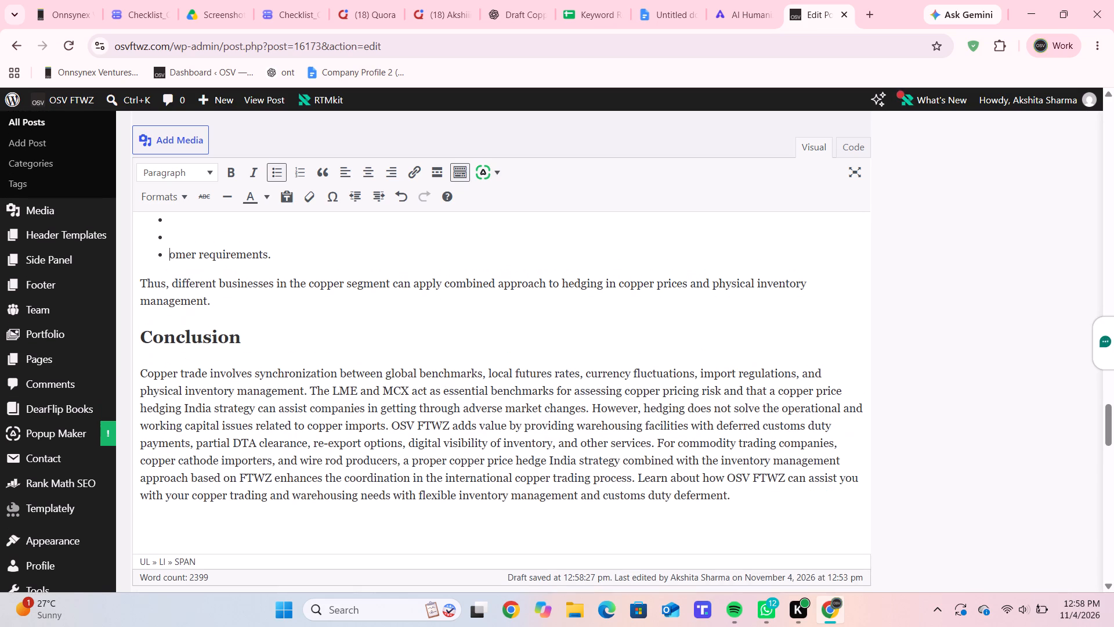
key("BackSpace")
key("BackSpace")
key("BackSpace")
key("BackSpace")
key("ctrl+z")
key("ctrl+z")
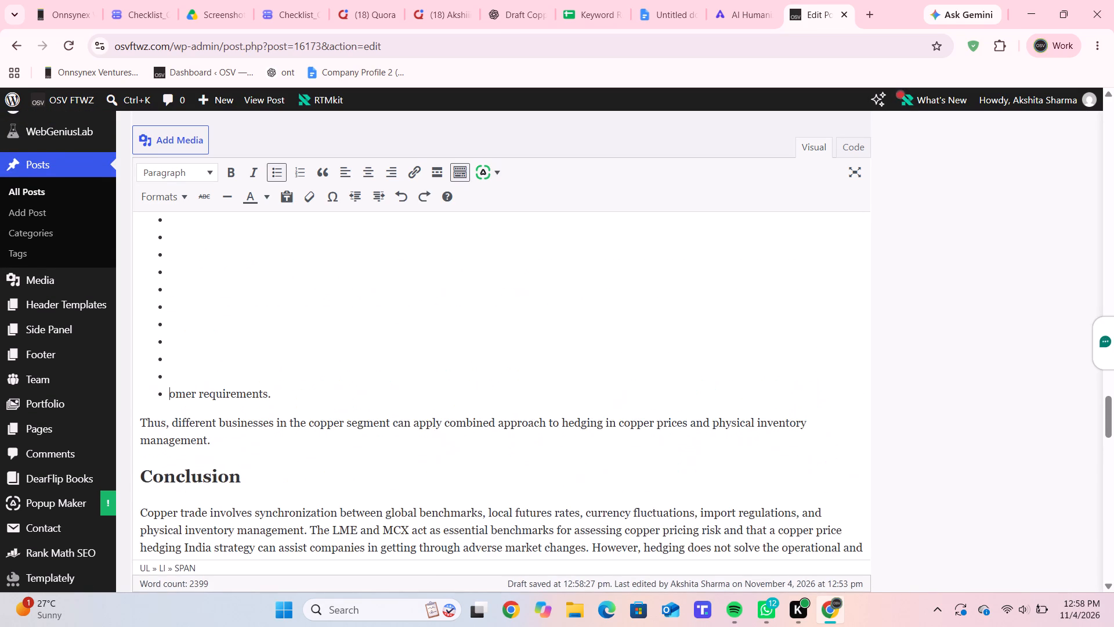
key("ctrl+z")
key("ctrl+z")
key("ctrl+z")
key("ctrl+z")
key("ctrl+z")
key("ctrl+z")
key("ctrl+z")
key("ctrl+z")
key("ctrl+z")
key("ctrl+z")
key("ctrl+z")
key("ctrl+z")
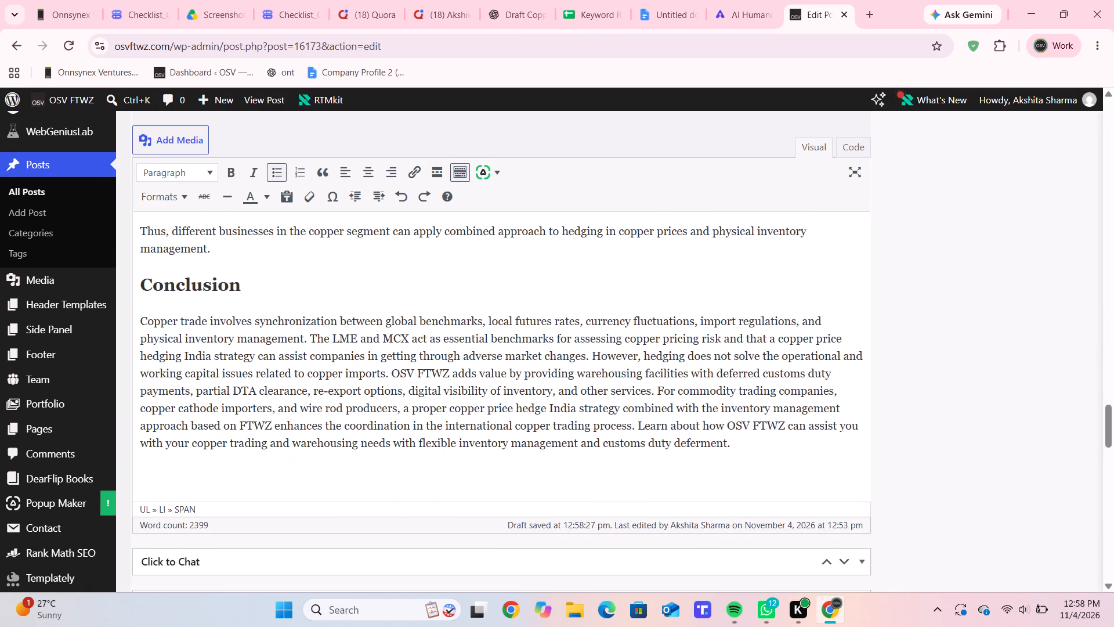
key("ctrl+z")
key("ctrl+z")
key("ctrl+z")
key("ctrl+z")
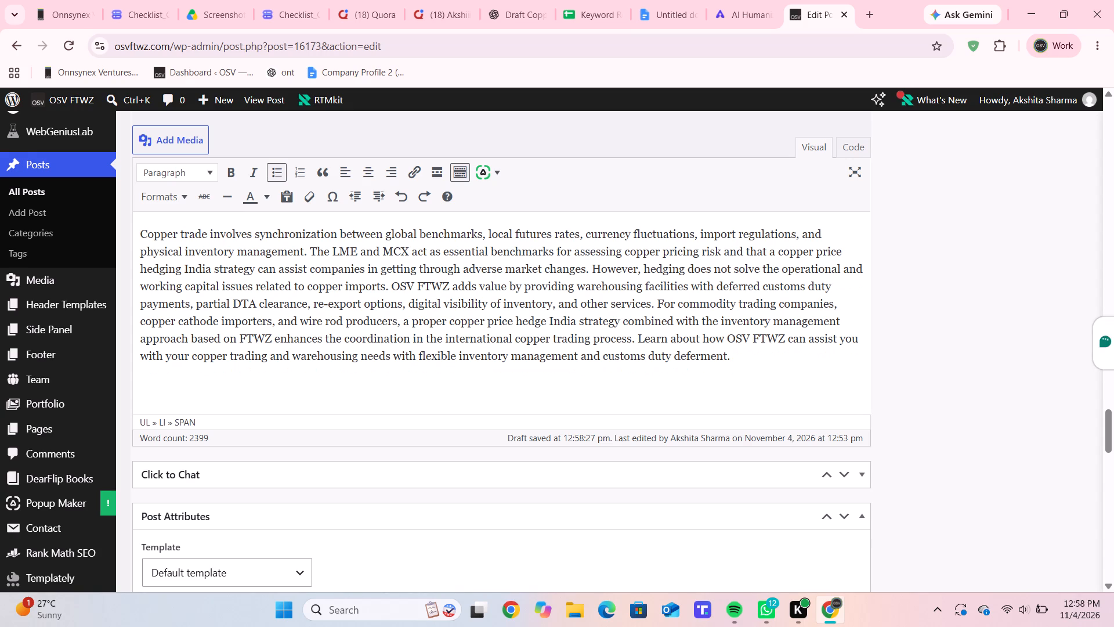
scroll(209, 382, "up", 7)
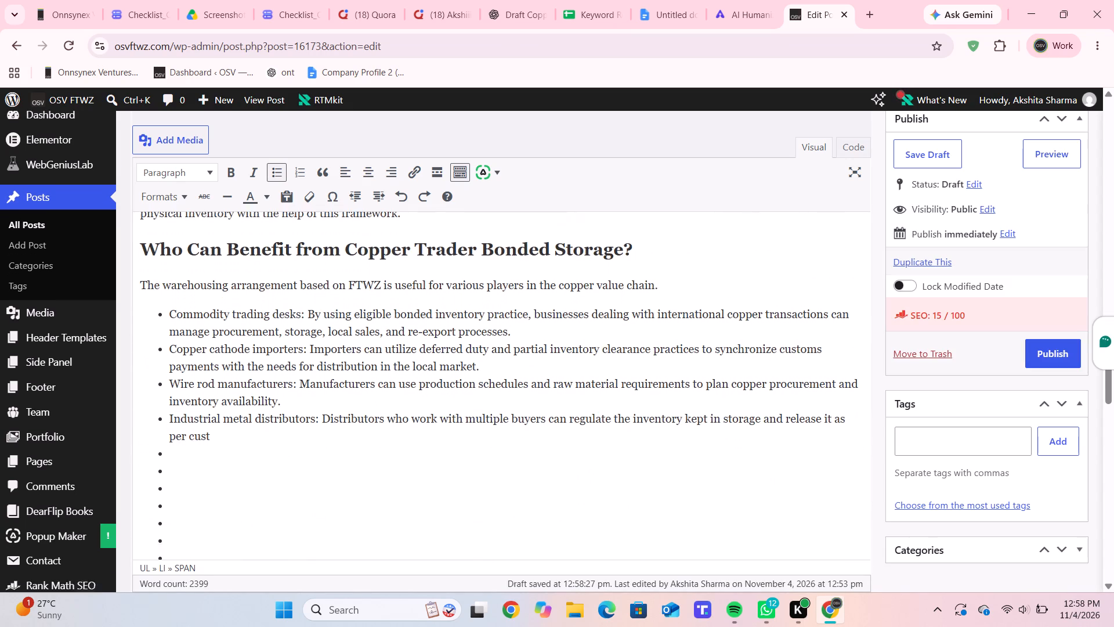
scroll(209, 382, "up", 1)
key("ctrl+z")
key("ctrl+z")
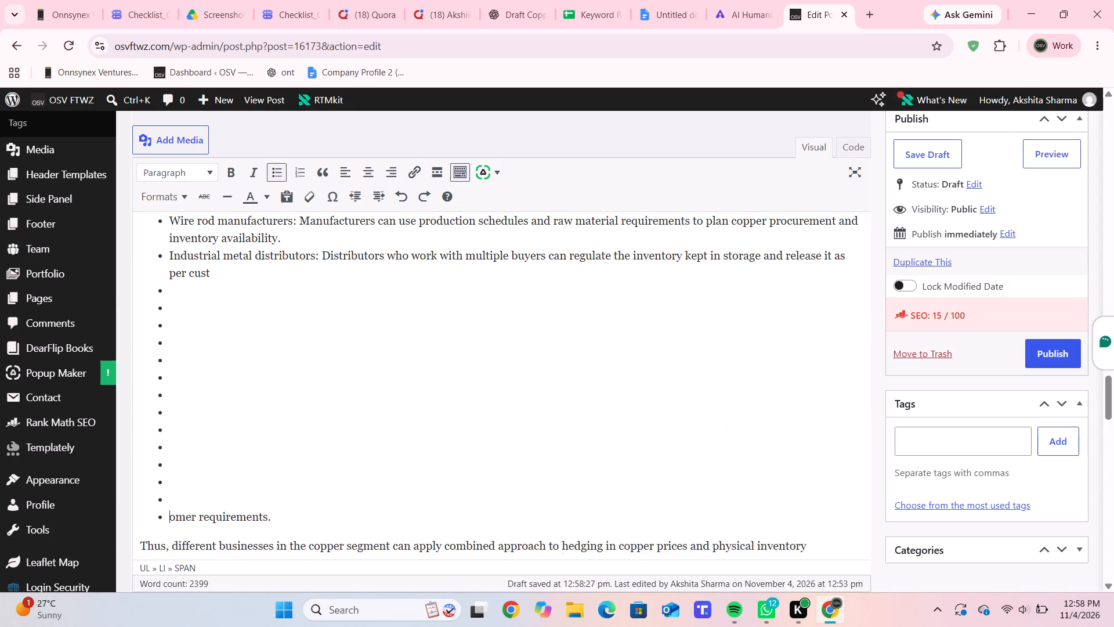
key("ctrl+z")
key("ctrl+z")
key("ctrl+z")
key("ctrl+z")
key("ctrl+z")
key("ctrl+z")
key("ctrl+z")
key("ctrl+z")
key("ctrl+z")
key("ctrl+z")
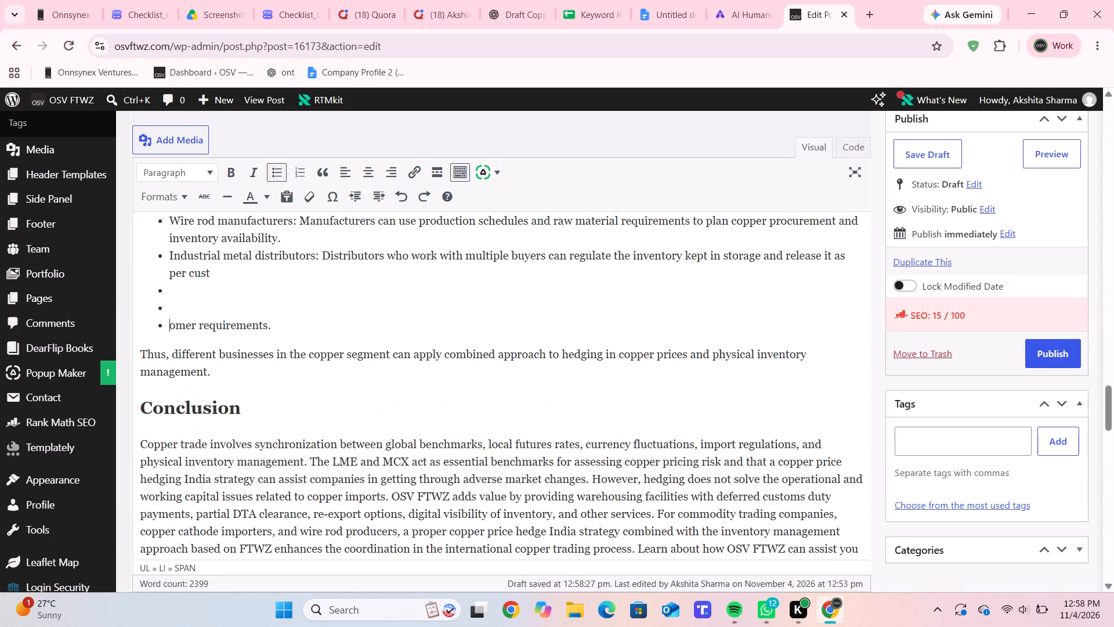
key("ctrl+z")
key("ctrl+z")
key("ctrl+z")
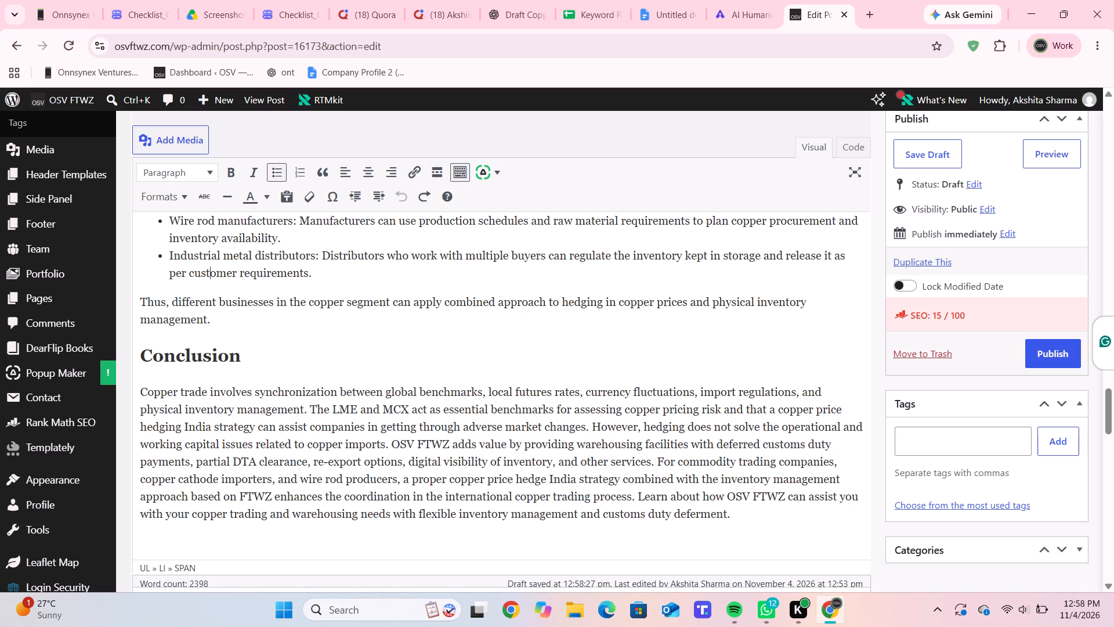
Save the draft of the post "Copper Traders: How FTWZ Lets You Arbitrage Between LME and MCX in India".
scroll(421, 372, "up", 8)
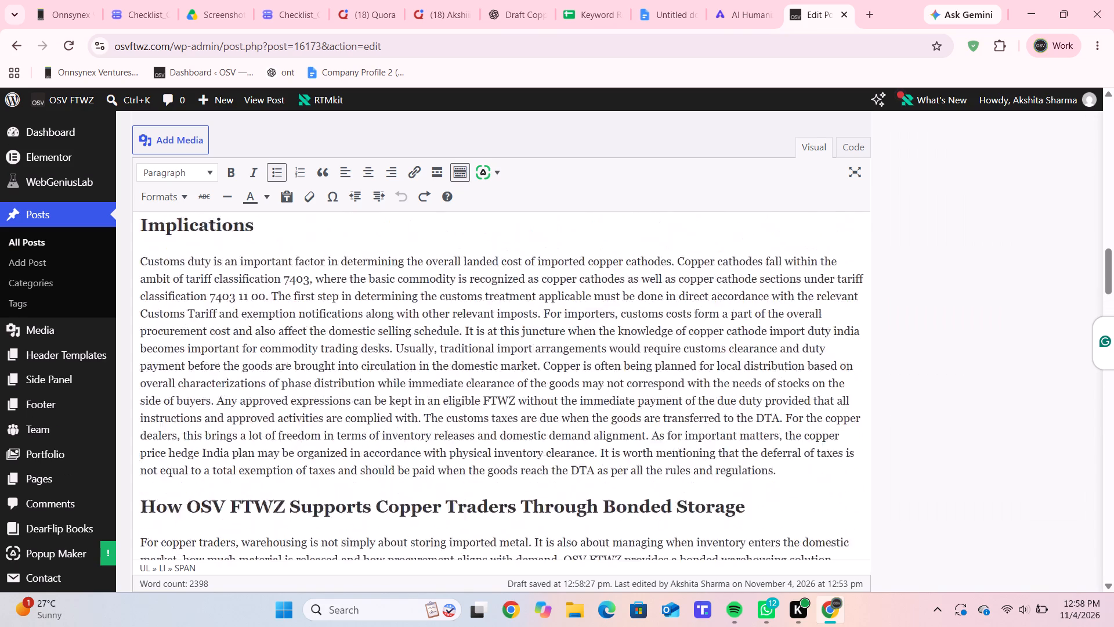
scroll(421, 372, "up", 11)
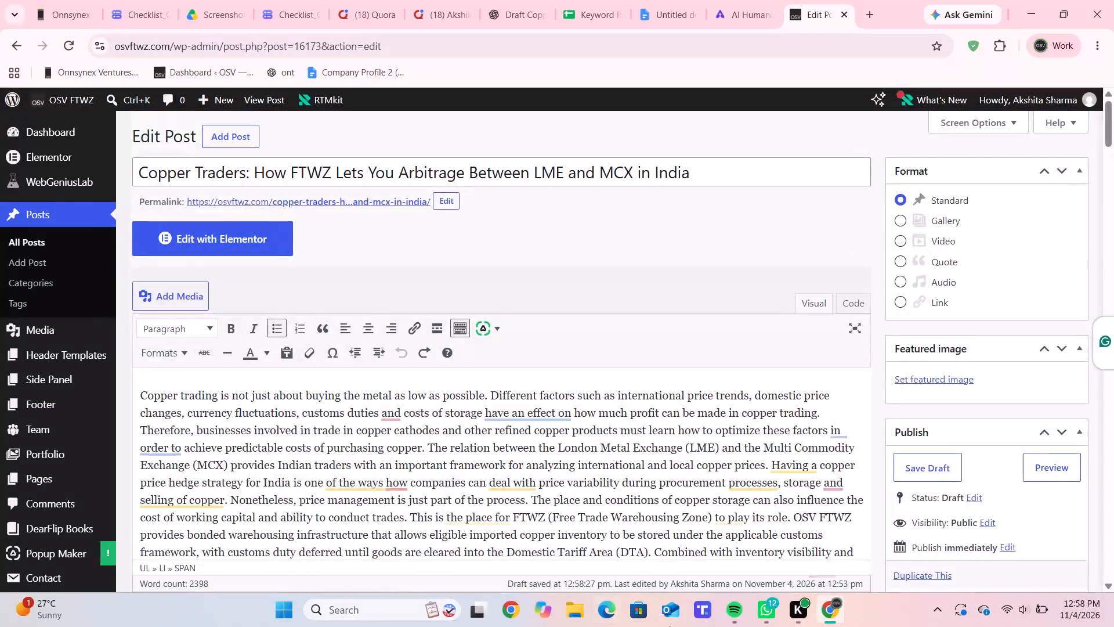
left_click(934, 458)
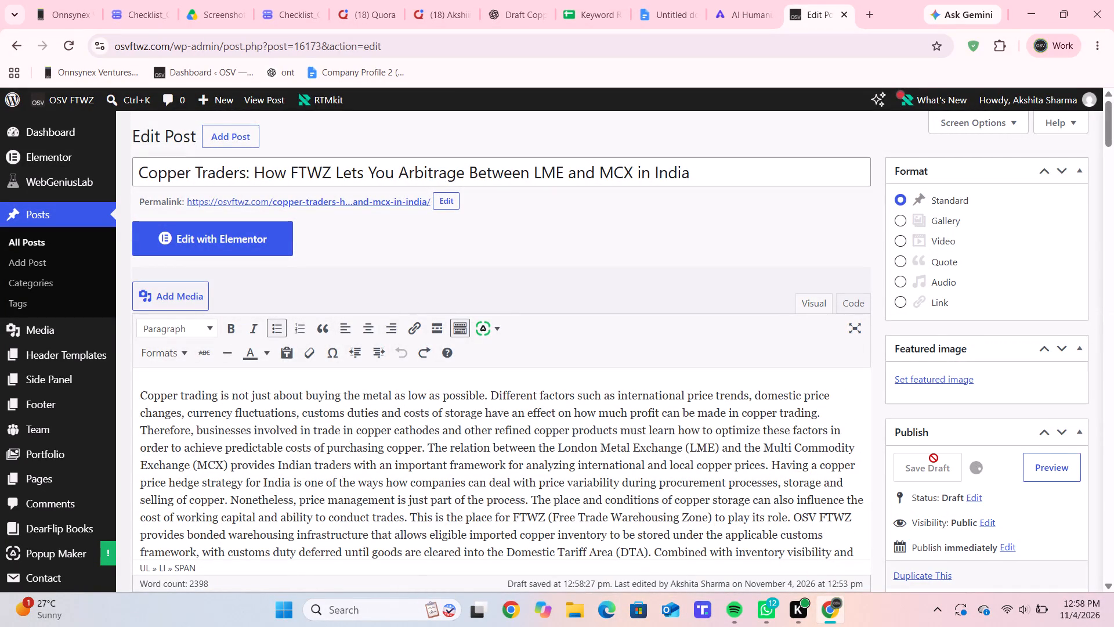